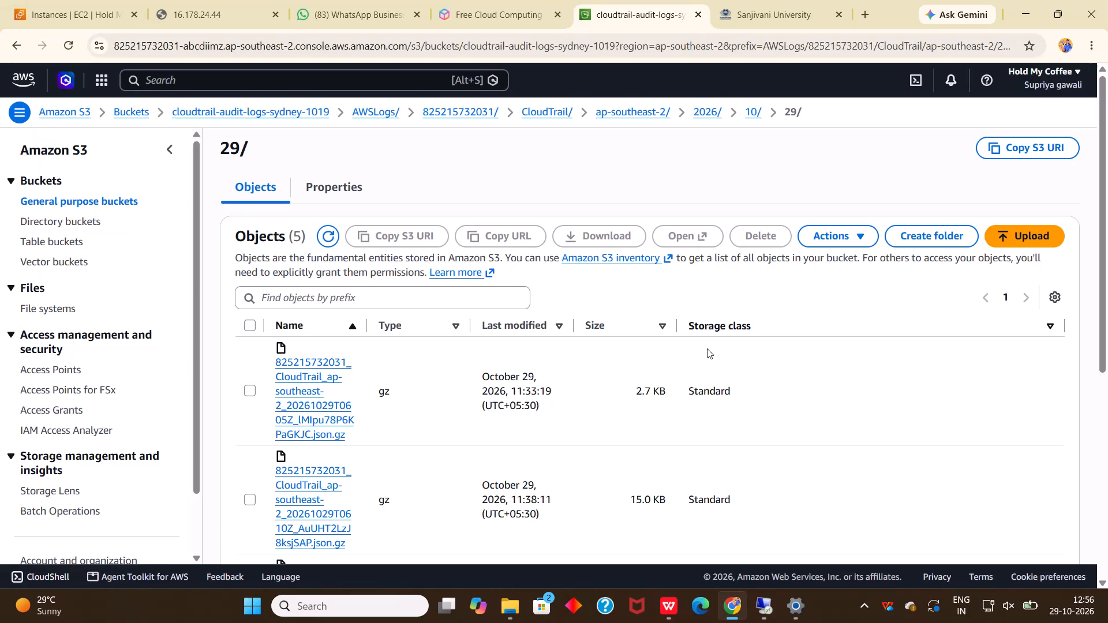
Go up from the 29/ log folder to the CloudTrail/ folder and capture a screenshot of the console page listing its region folders.
scroll(653, 358, "down", 6)
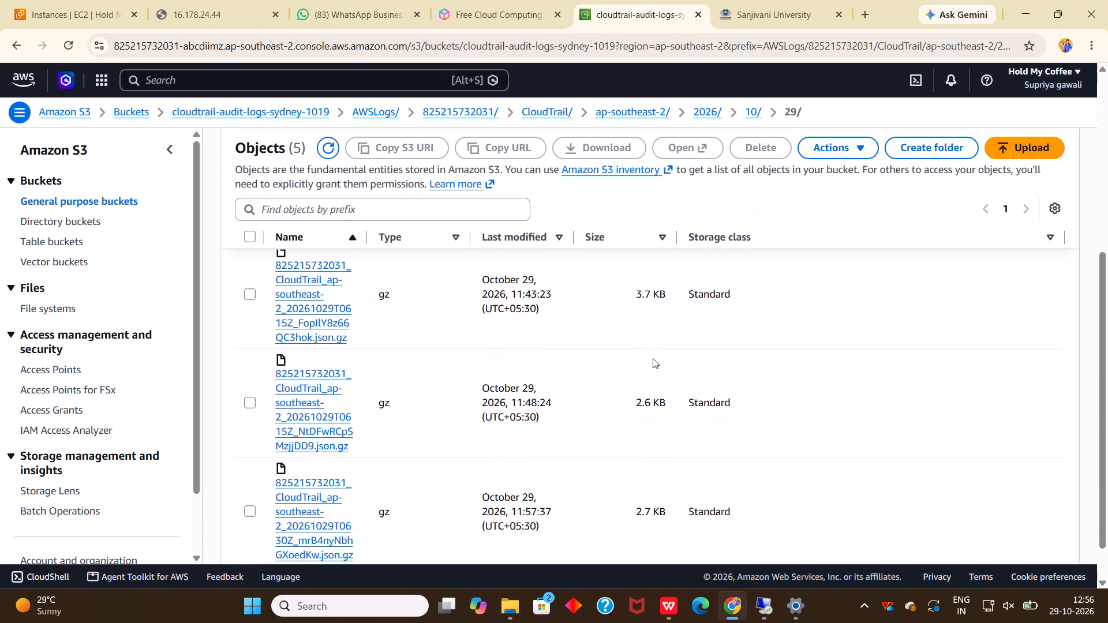
scroll(653, 358, "down", 5)
scroll(653, 358, "up", 7)
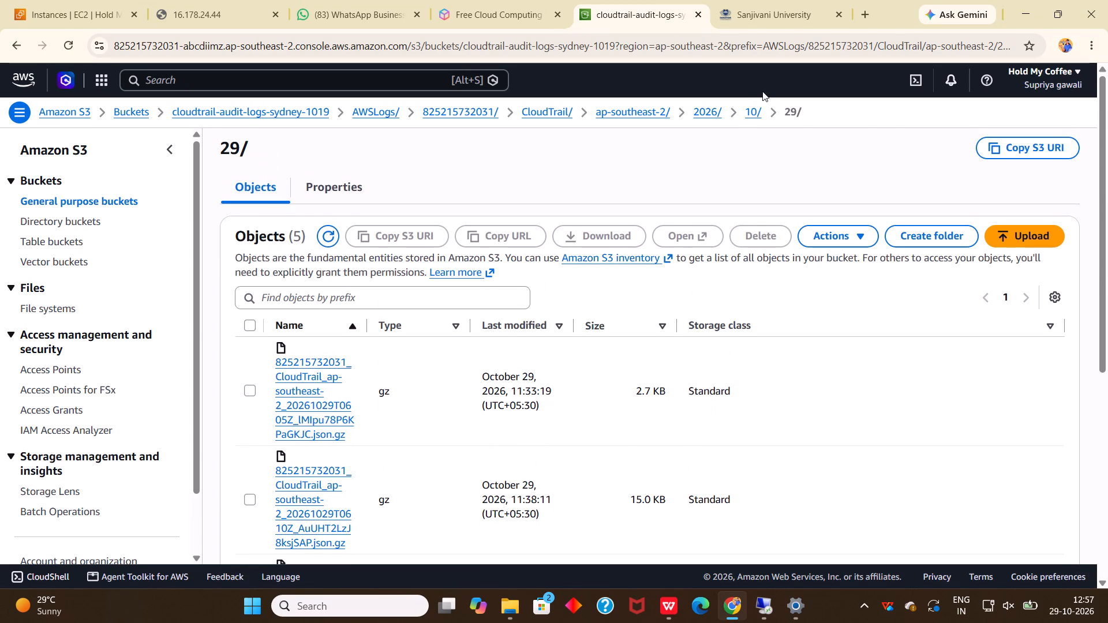
left_click(751, 107)
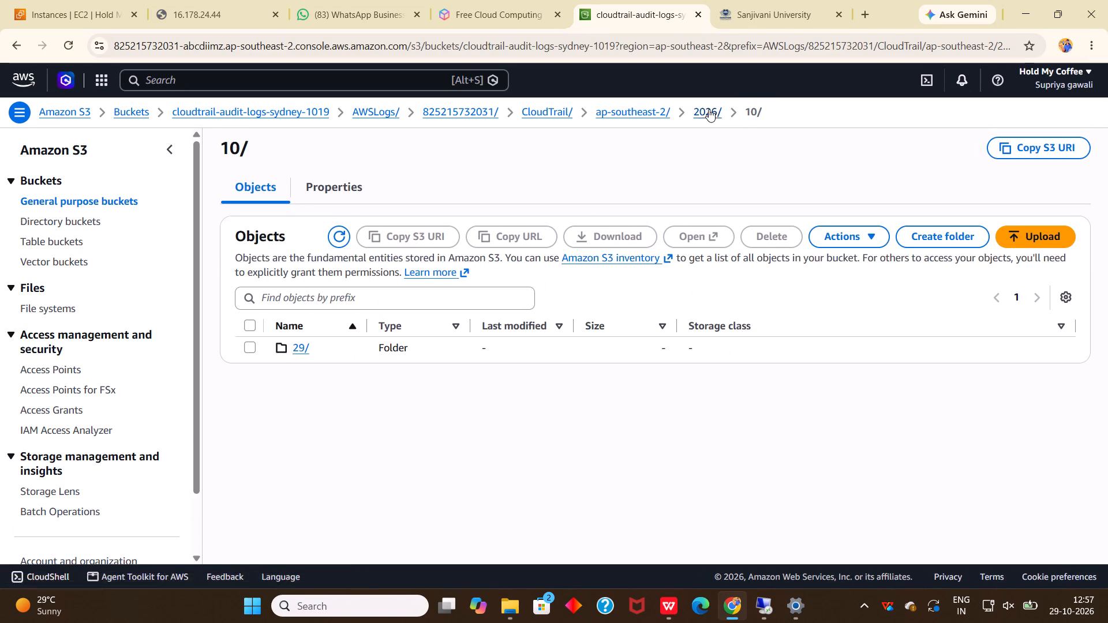
left_click(709, 109)
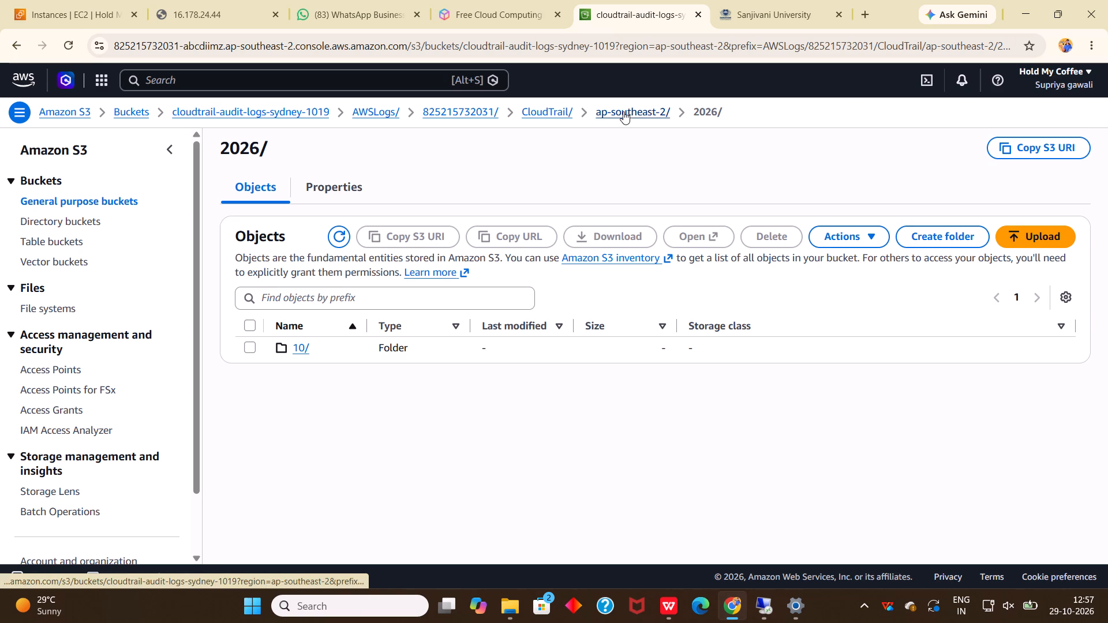
left_click(623, 111)
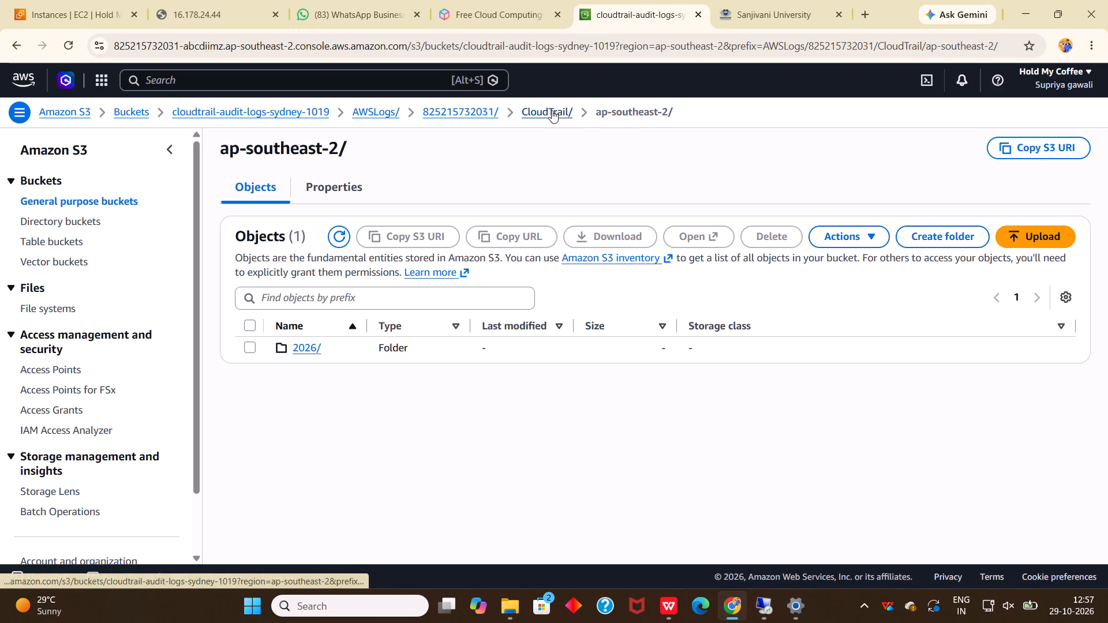
left_click(551, 107)
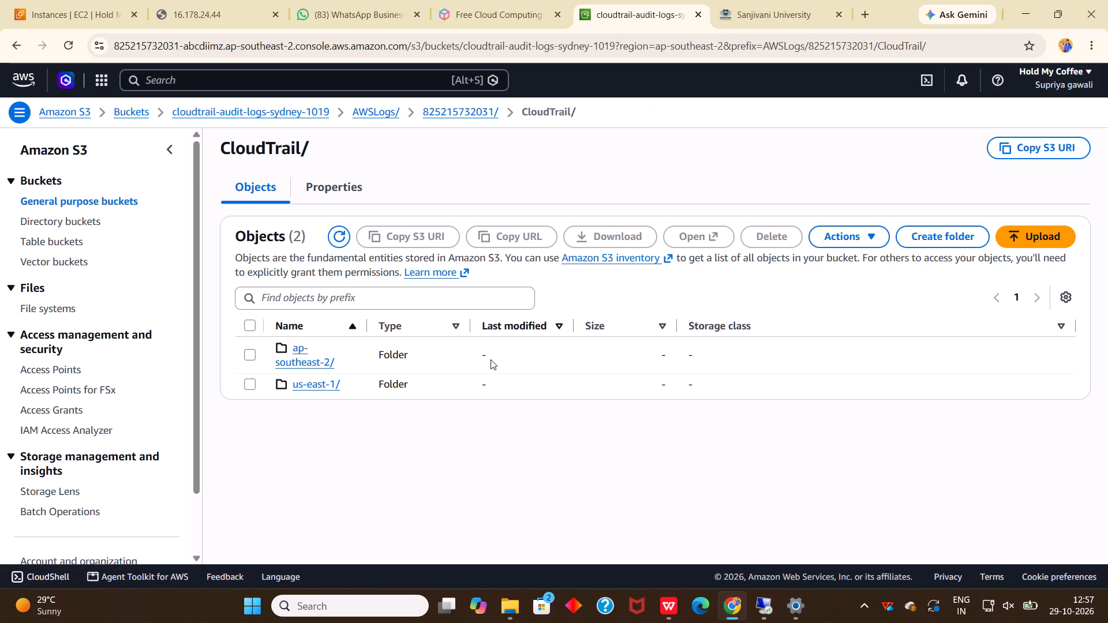
key("shift+super+s")
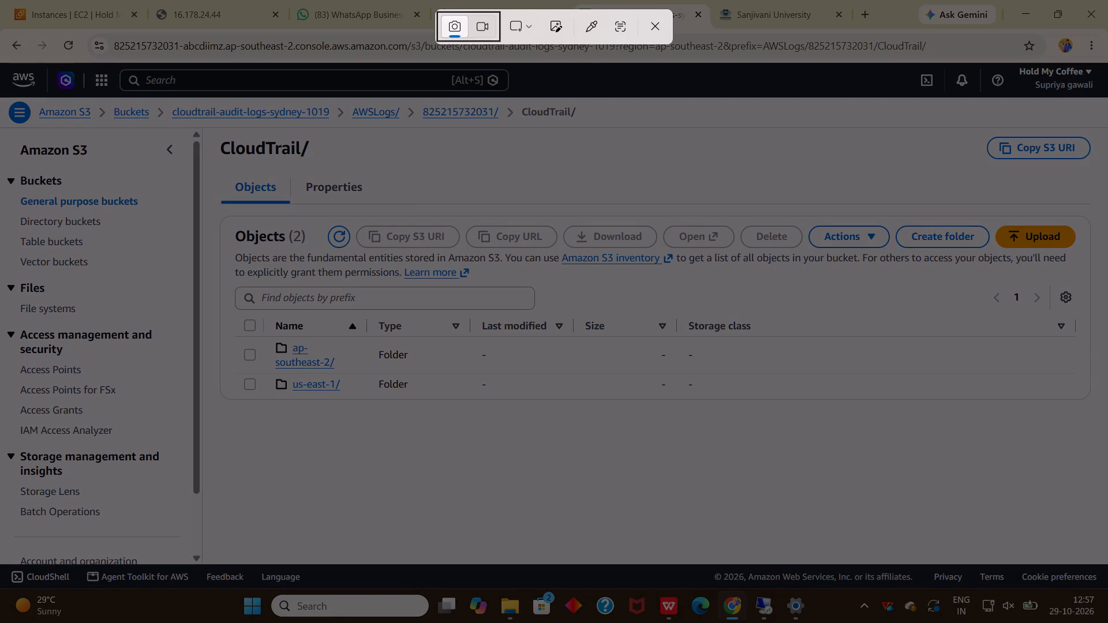
left_click_drag(5, 63, 732, 524)
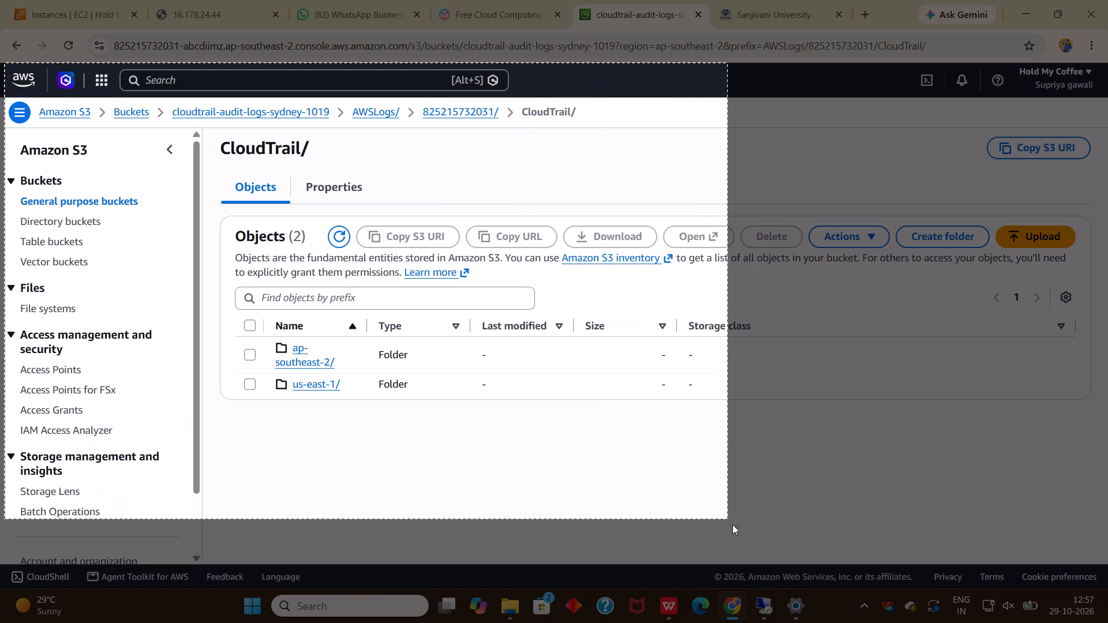
left_click_drag(732, 524, 952, 622)
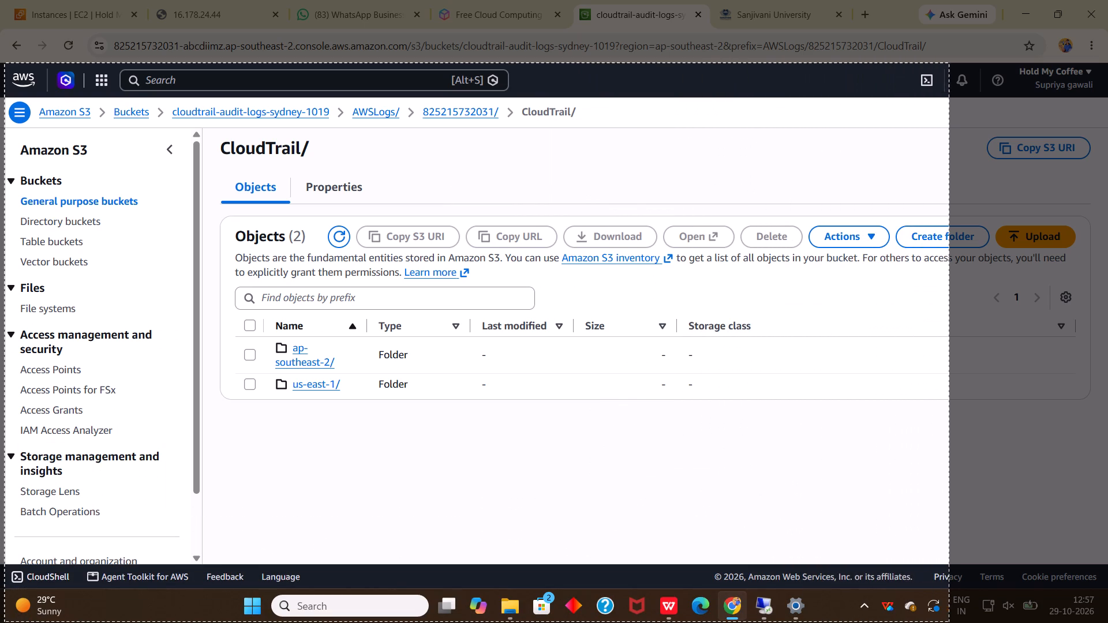
left_click_drag(952, 622, 1104, 588)
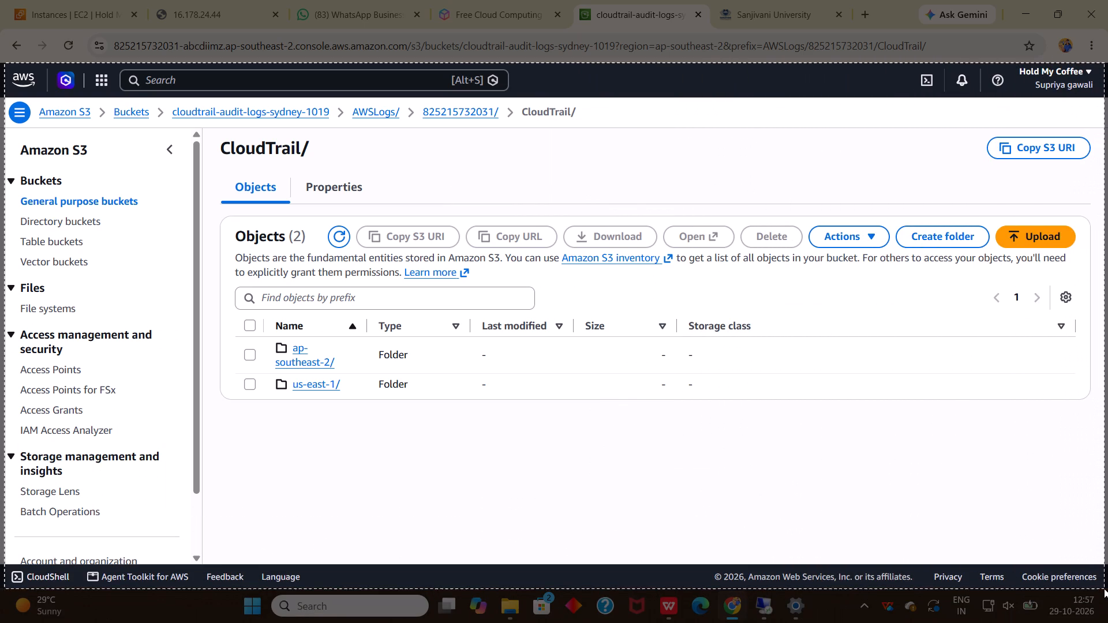
left_click_drag(1104, 588, 1104, 583)
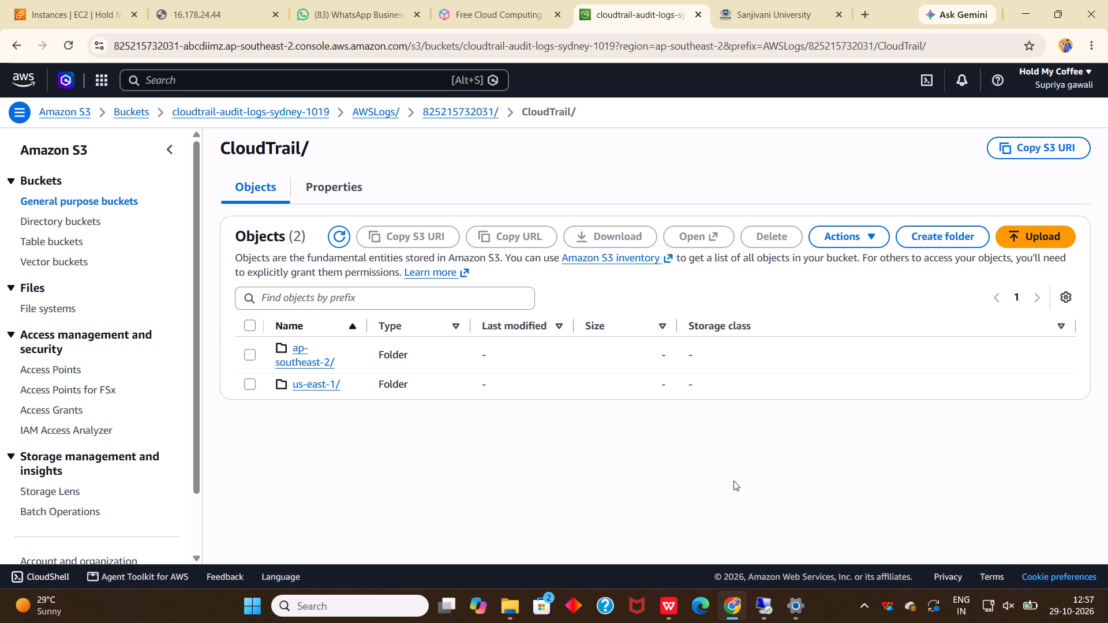
Open the account-number folder one level above CloudTrail/ and capture a screenshot of the full console page.
left_click(471, 108)
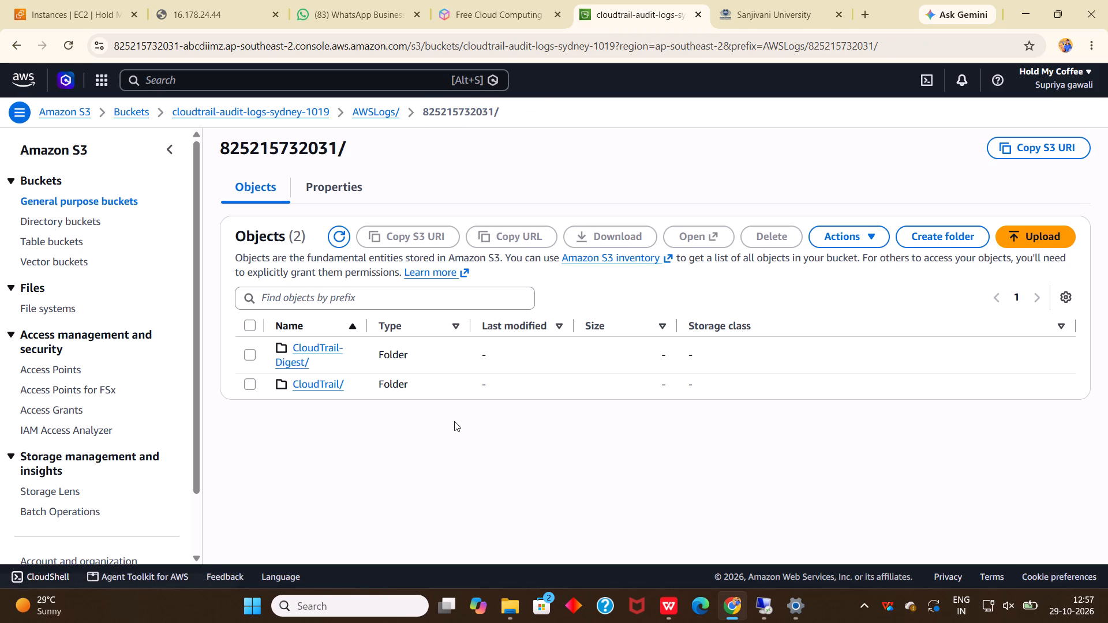
key("shift+super+s")
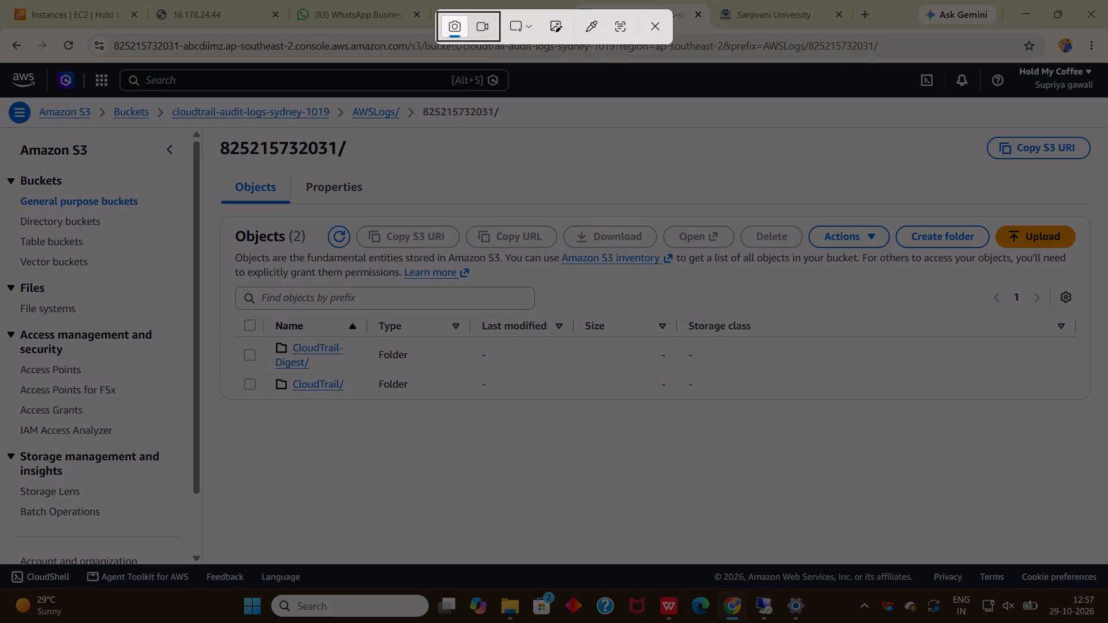
left_click(8, 63)
left_click_drag(0, 58, 454, 117)
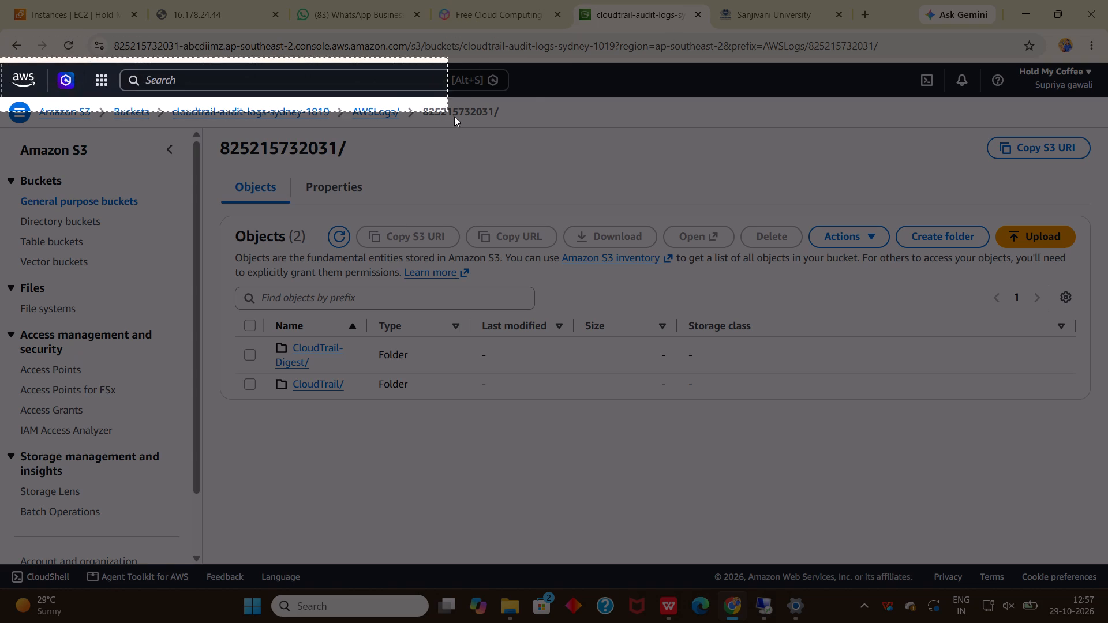
left_click_drag(454, 117, 705, 149)
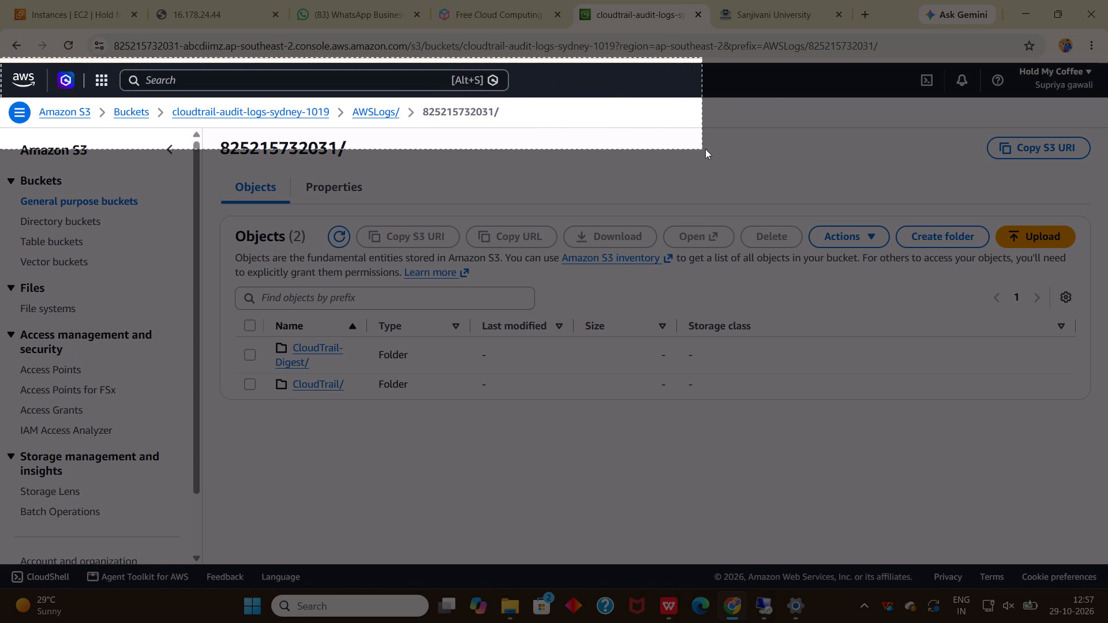
left_click_drag(705, 149, 904, 150)
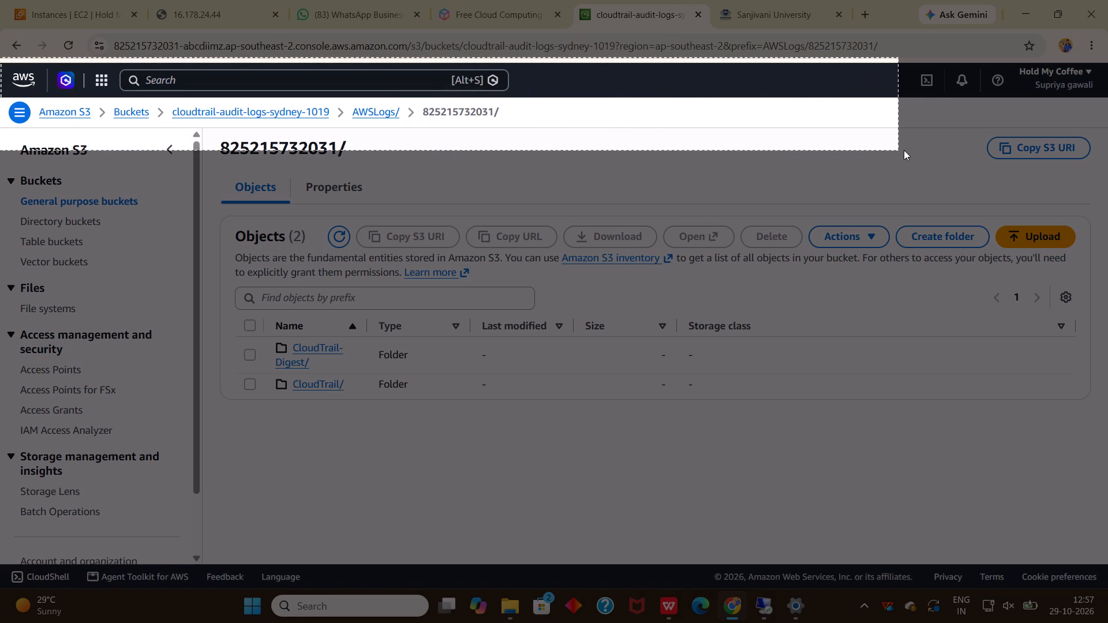
left_click_drag(904, 150, 1103, 153)
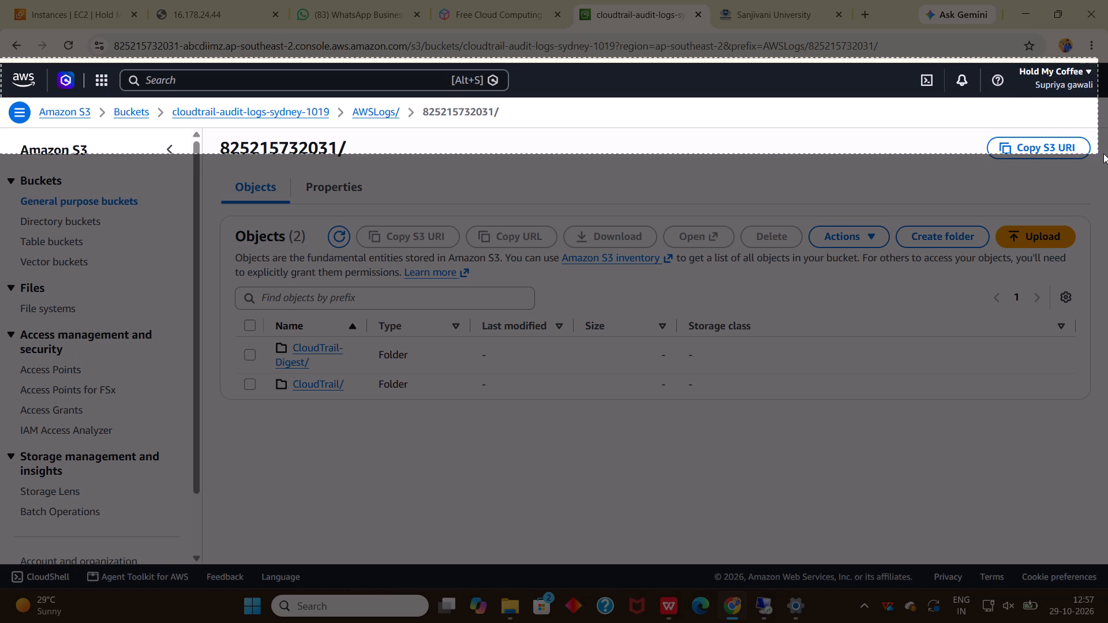
left_click_drag(1103, 153, 1105, 412)
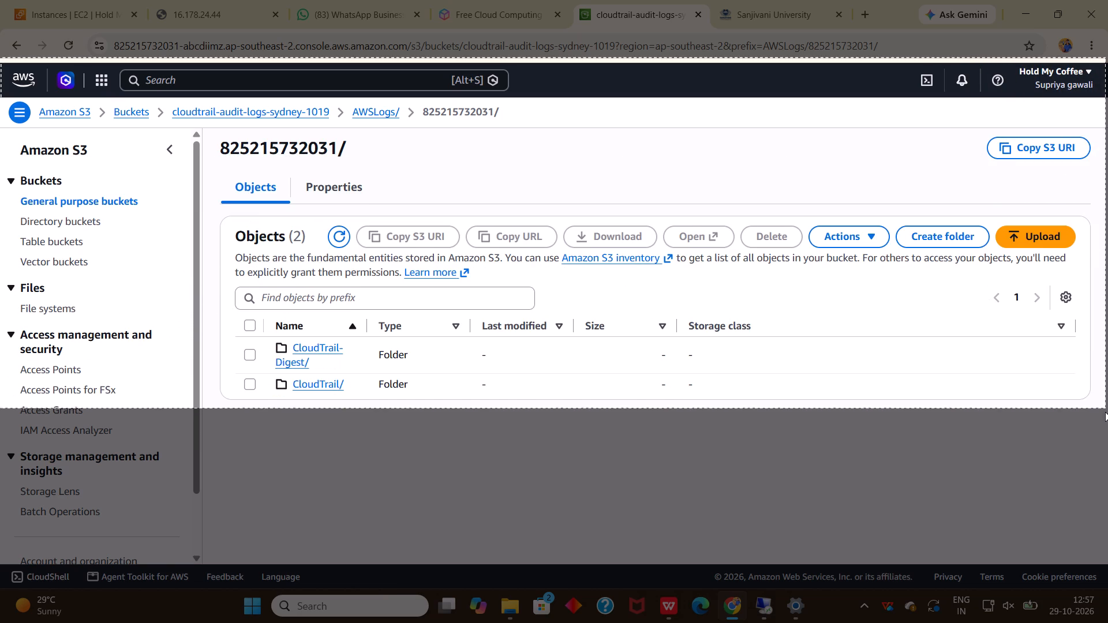
left_click_drag(1105, 412, 1106, 580)
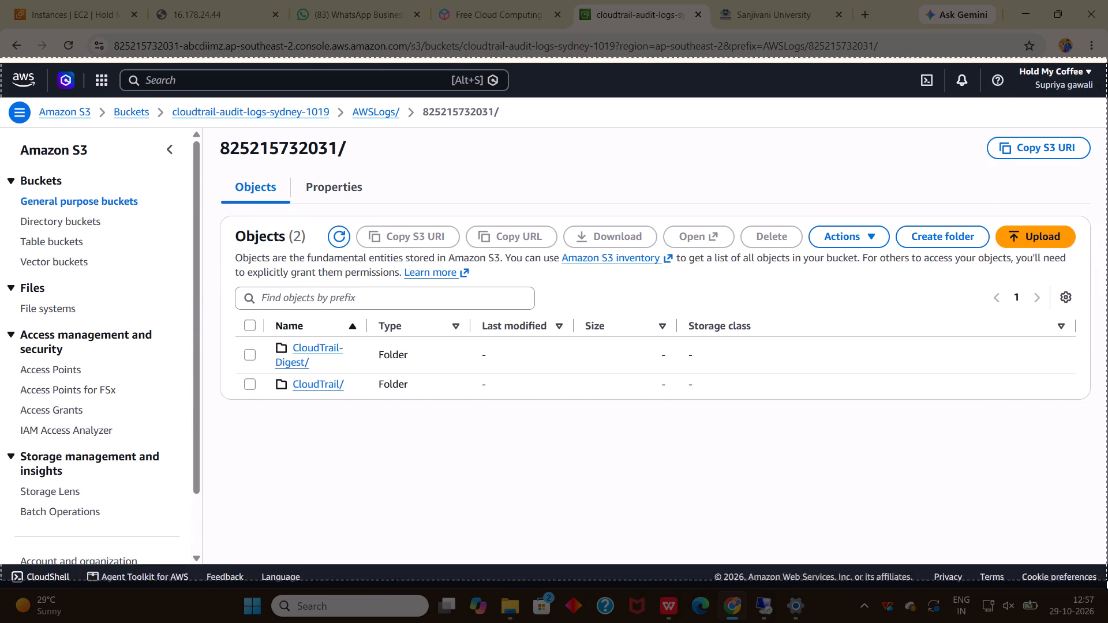
left_click_drag(1106, 580, 1106, 567)
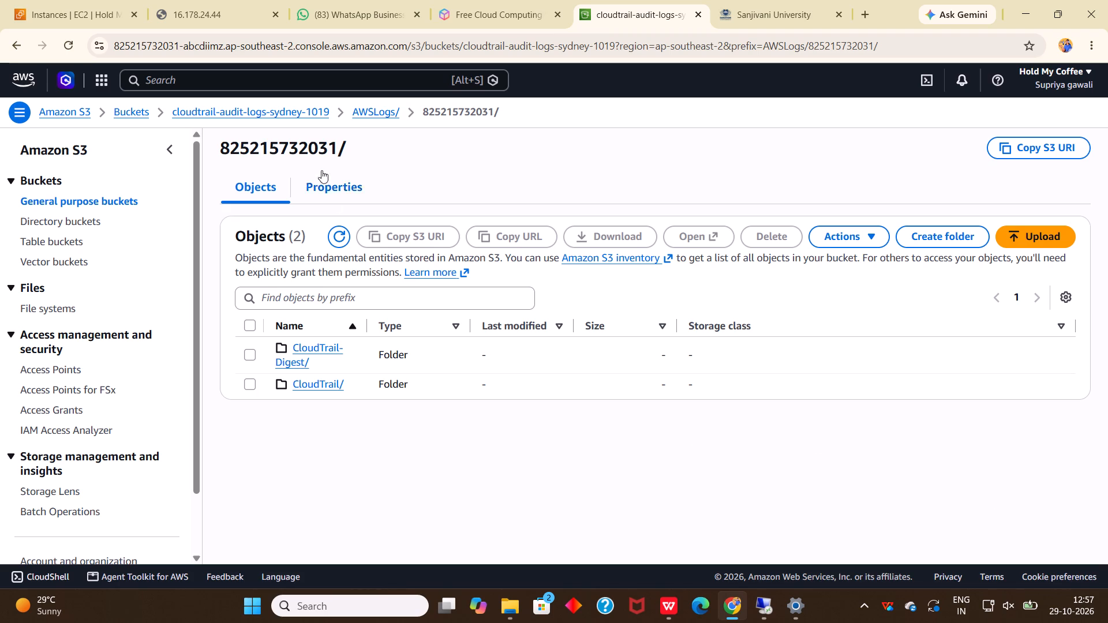
Go up through AWSLogs/ and cloudtrail-audit-logs-sydney-1019 to the Buckets list and capture a screenshot of the console page.
left_click(360, 111)
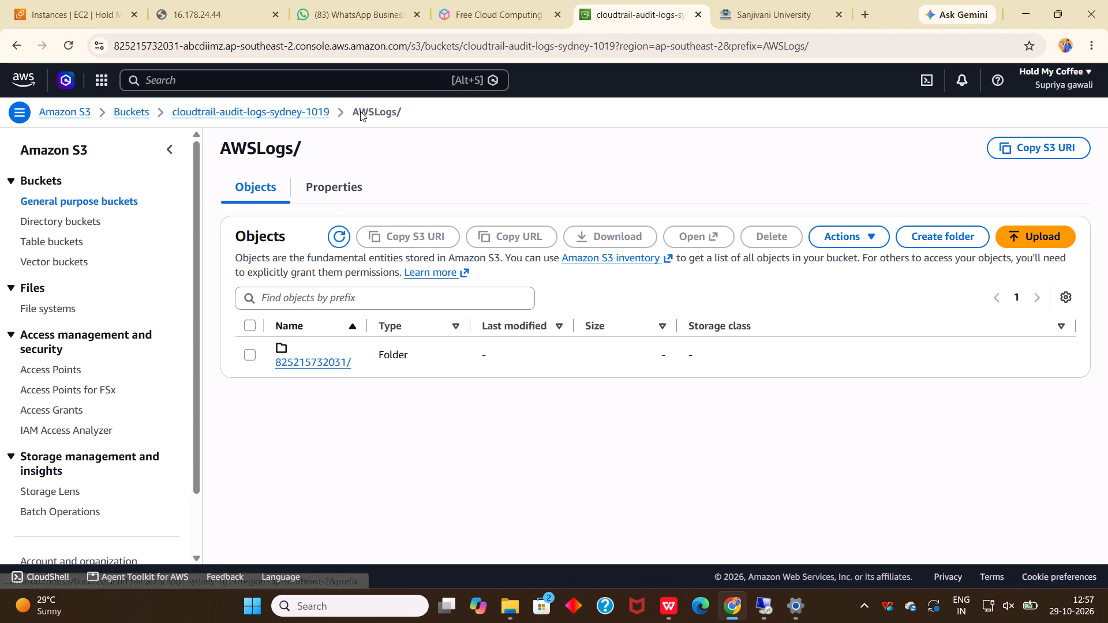
left_click(274, 110)
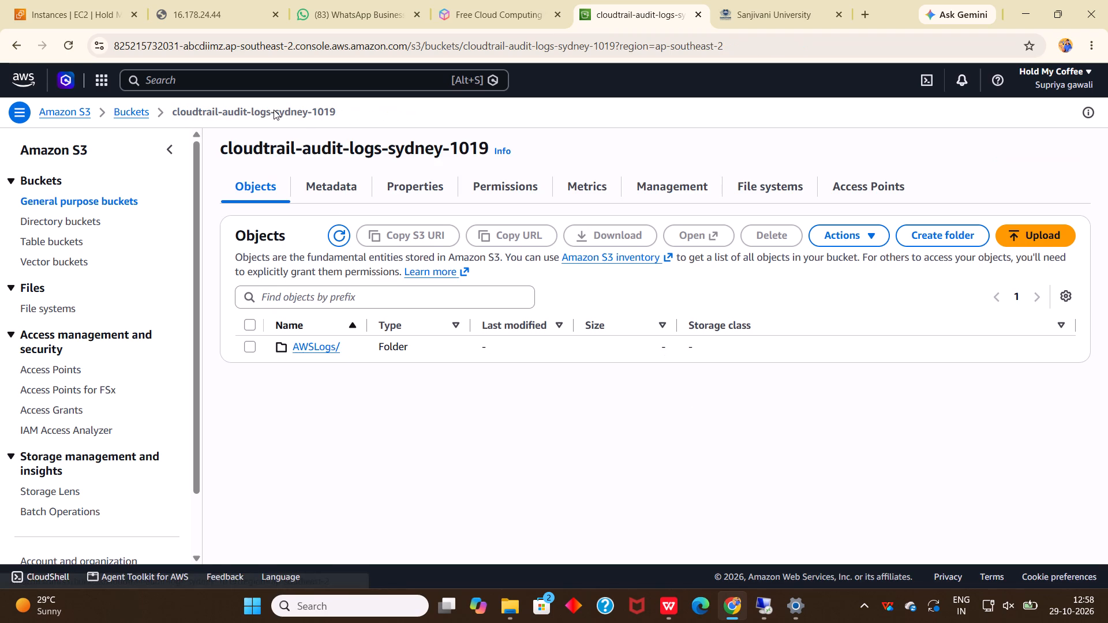
left_click(121, 111)
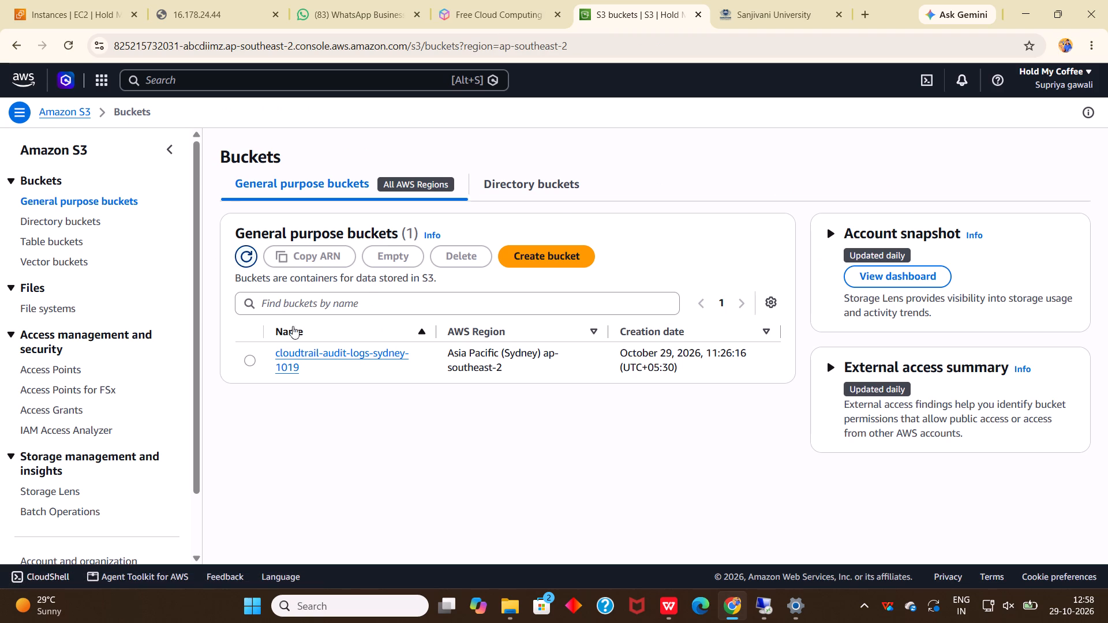
key("shift+super+s")
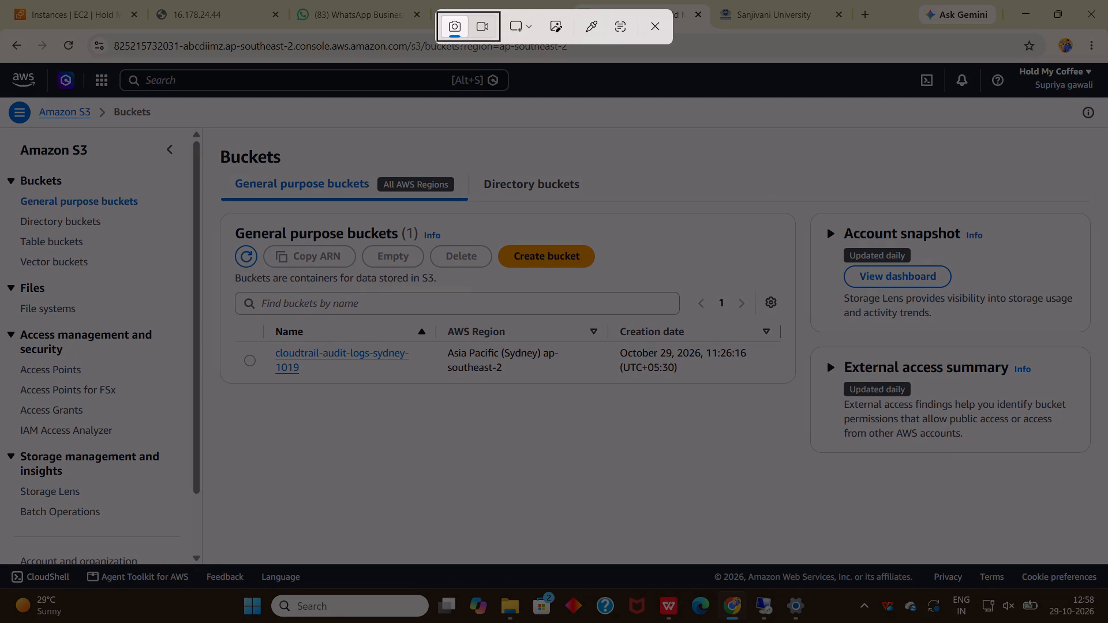
left_click_drag(3, 63, 808, 159)
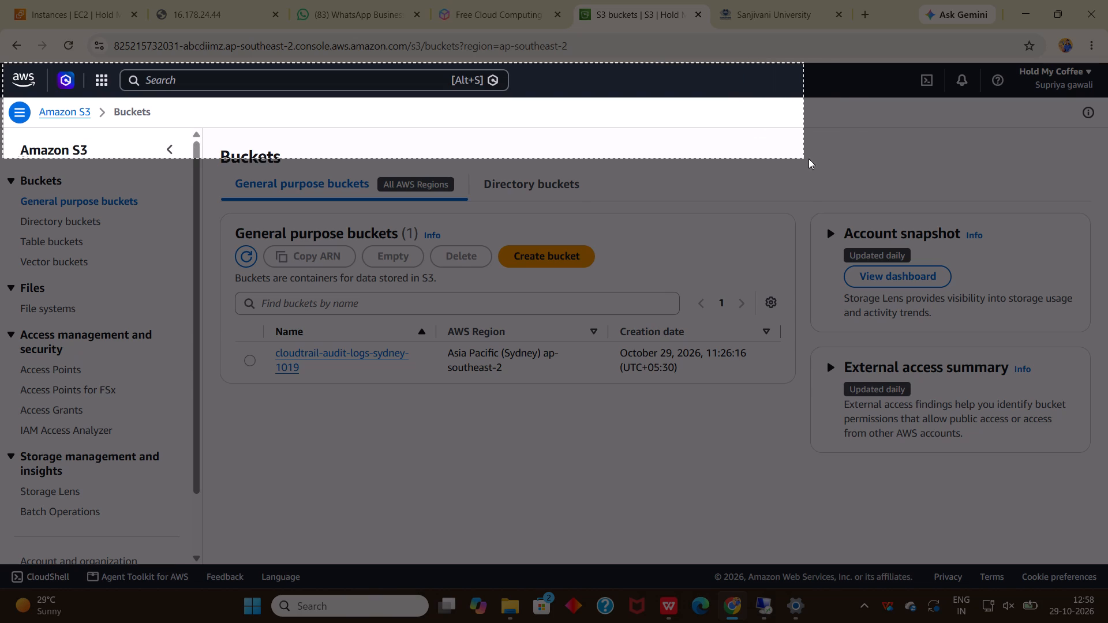
left_click_drag(808, 159, 1001, 161)
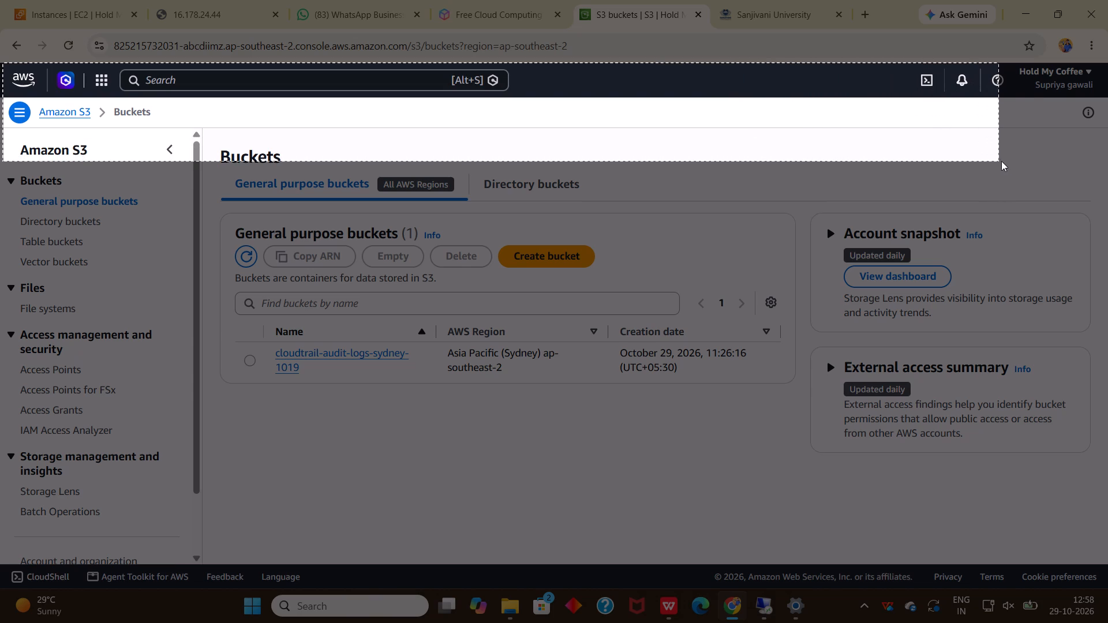
left_click_drag(1001, 161, 1084, 325)
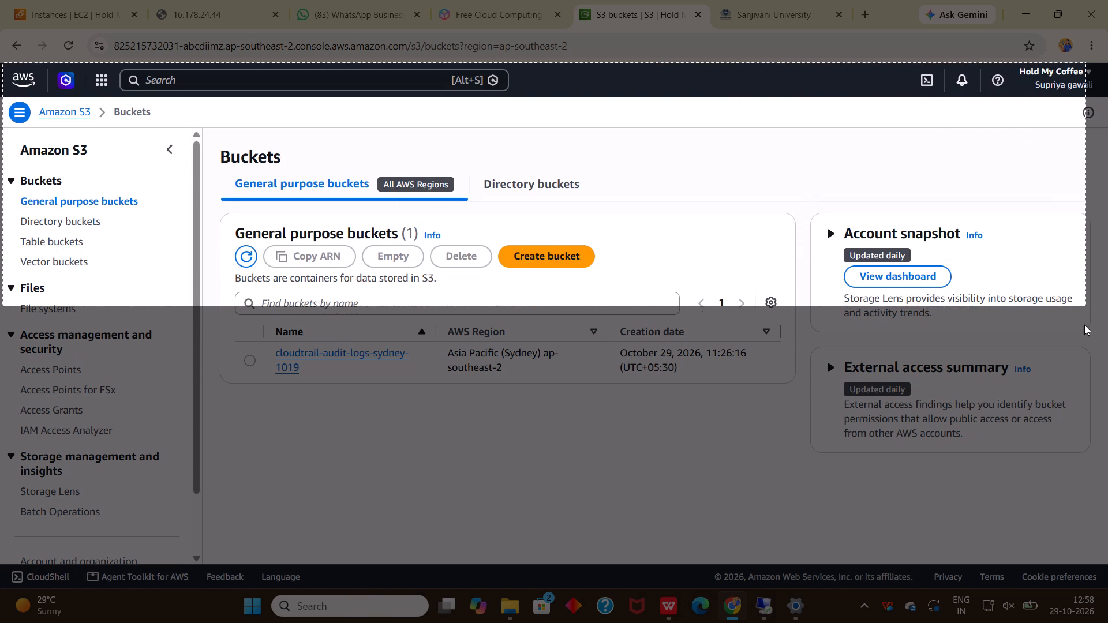
left_click_drag(1084, 325, 1094, 533)
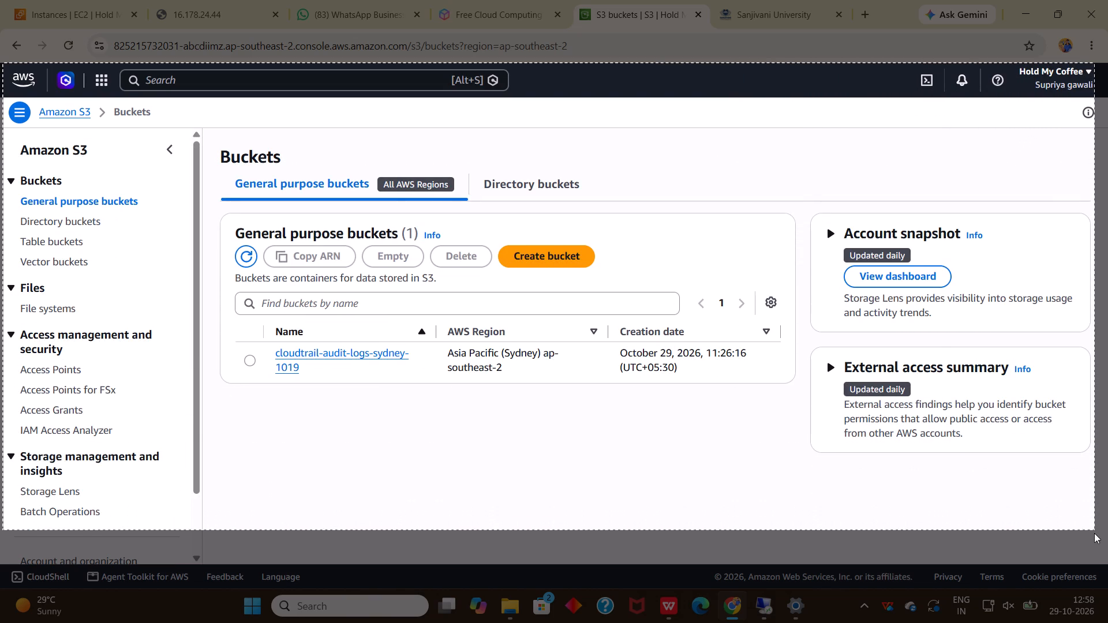
left_click_drag(1094, 533, 1104, 569)
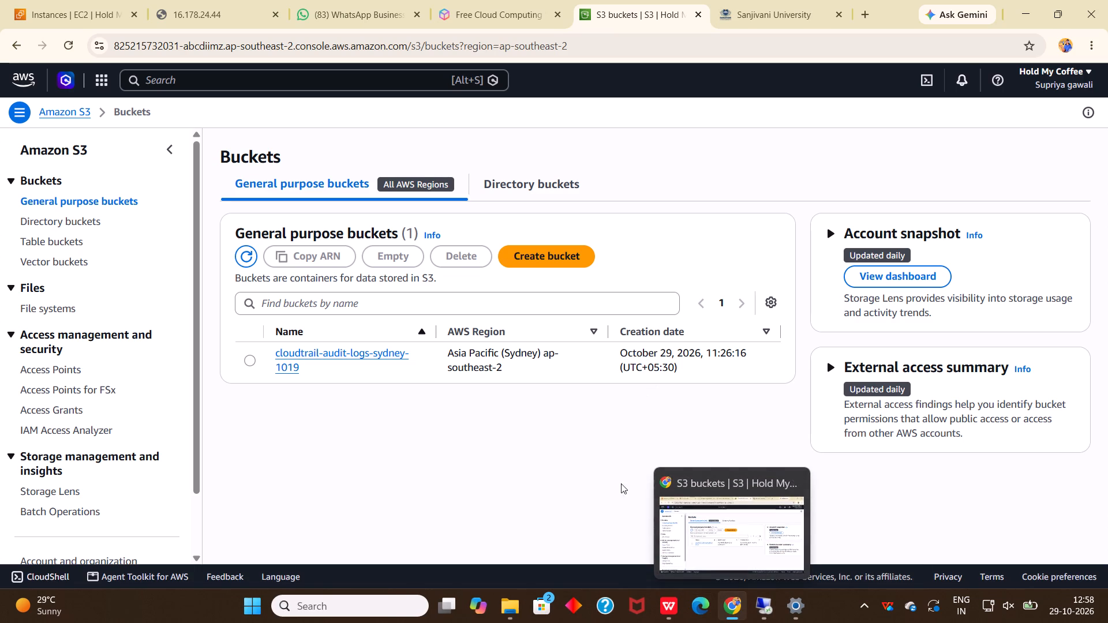
Switch to WPS Office and close Document1 without saving its changes.
left_click(662, 605)
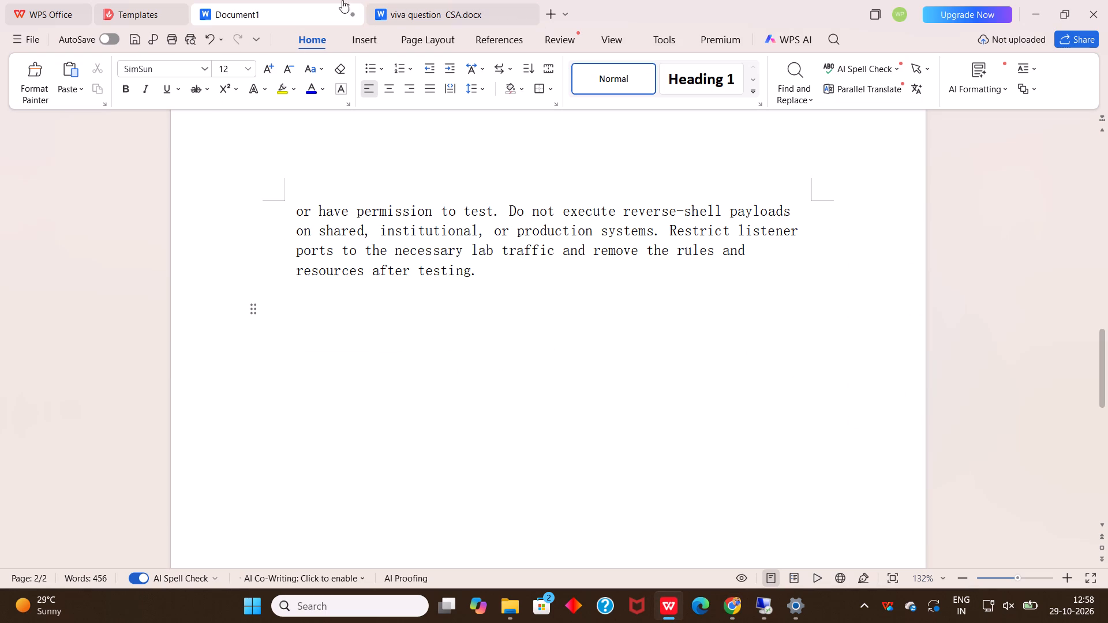
left_click(352, 13)
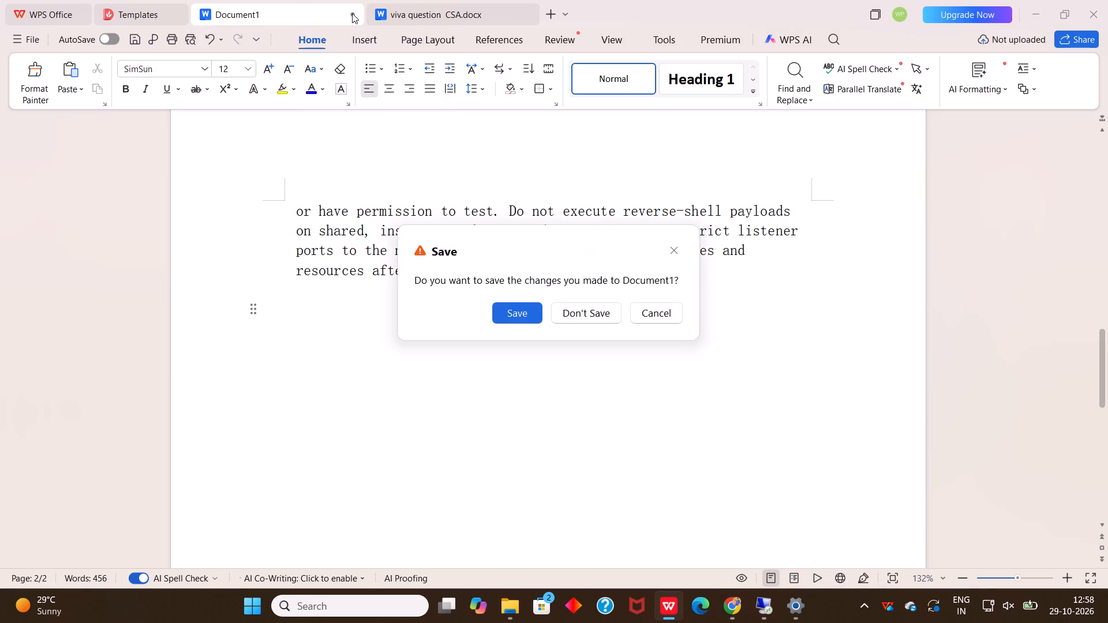
left_click(576, 306)
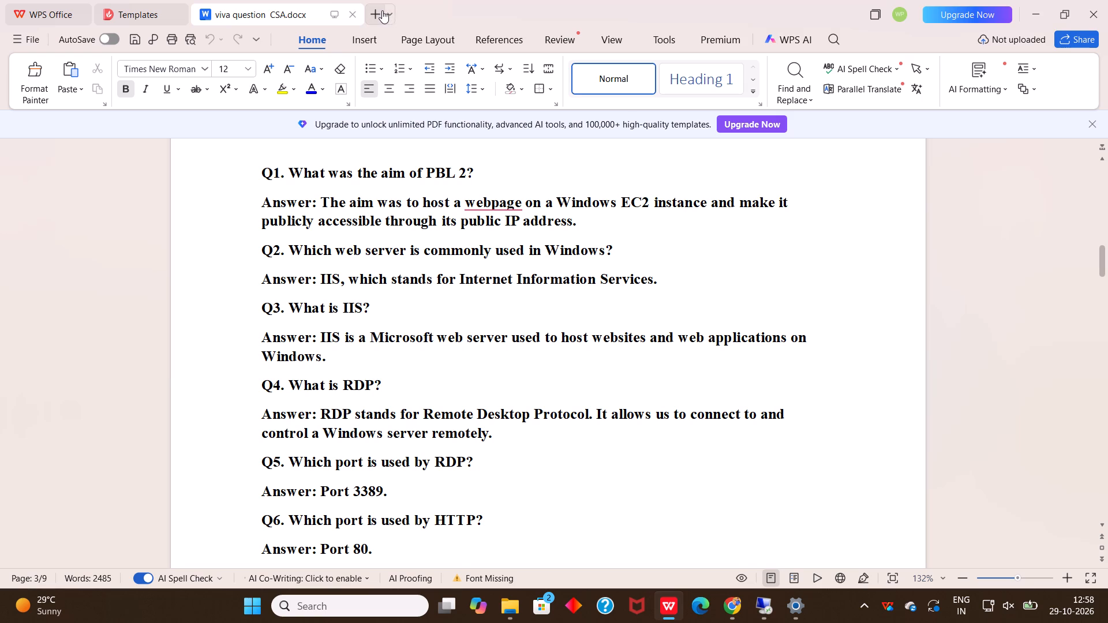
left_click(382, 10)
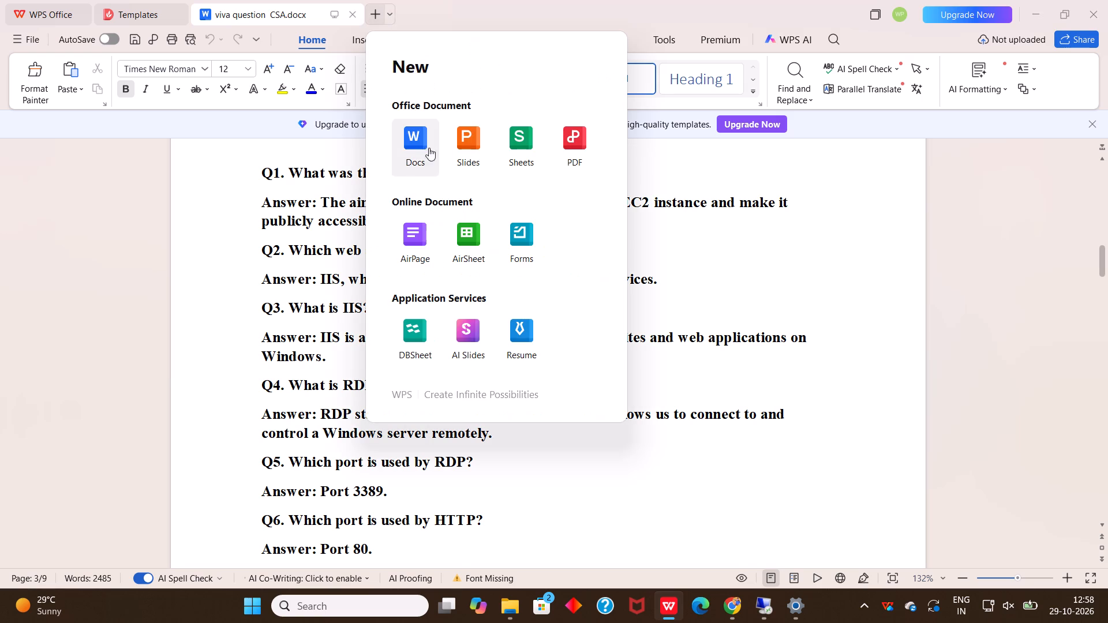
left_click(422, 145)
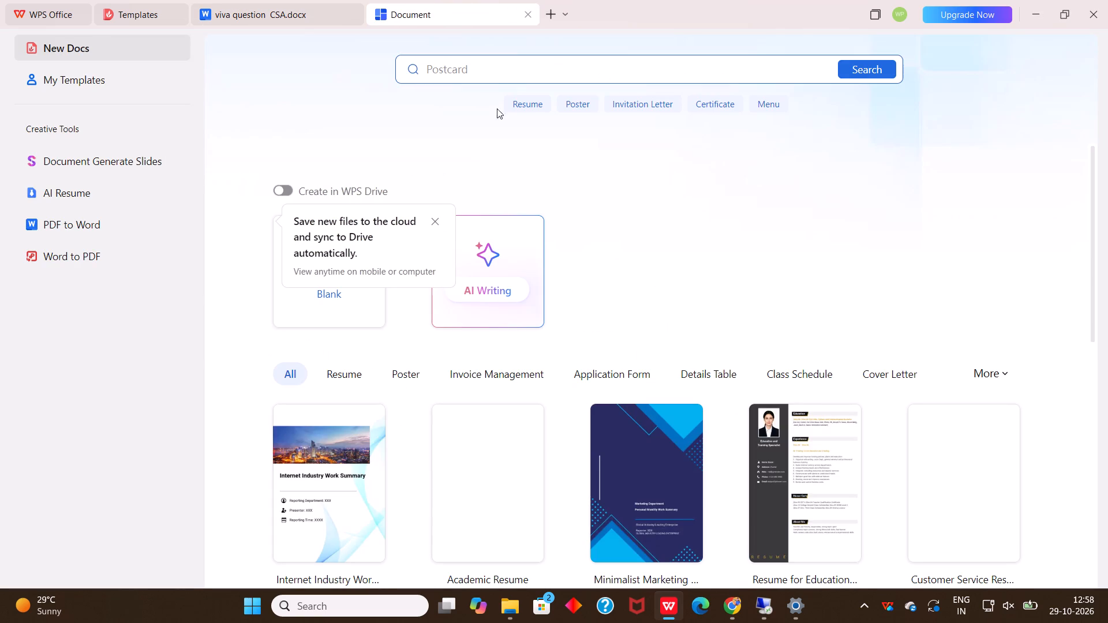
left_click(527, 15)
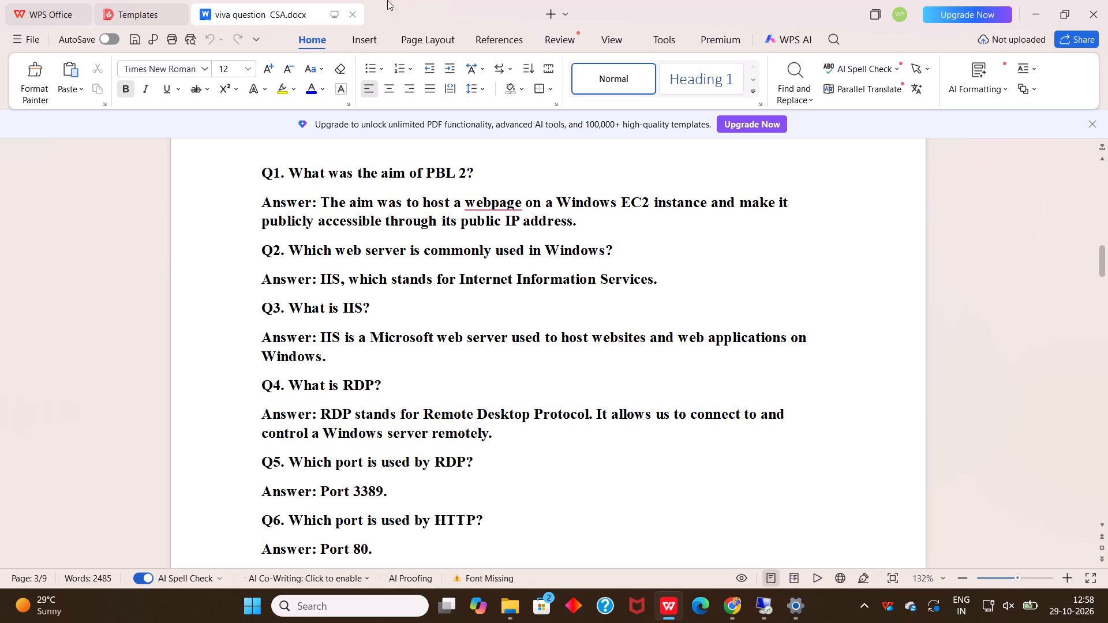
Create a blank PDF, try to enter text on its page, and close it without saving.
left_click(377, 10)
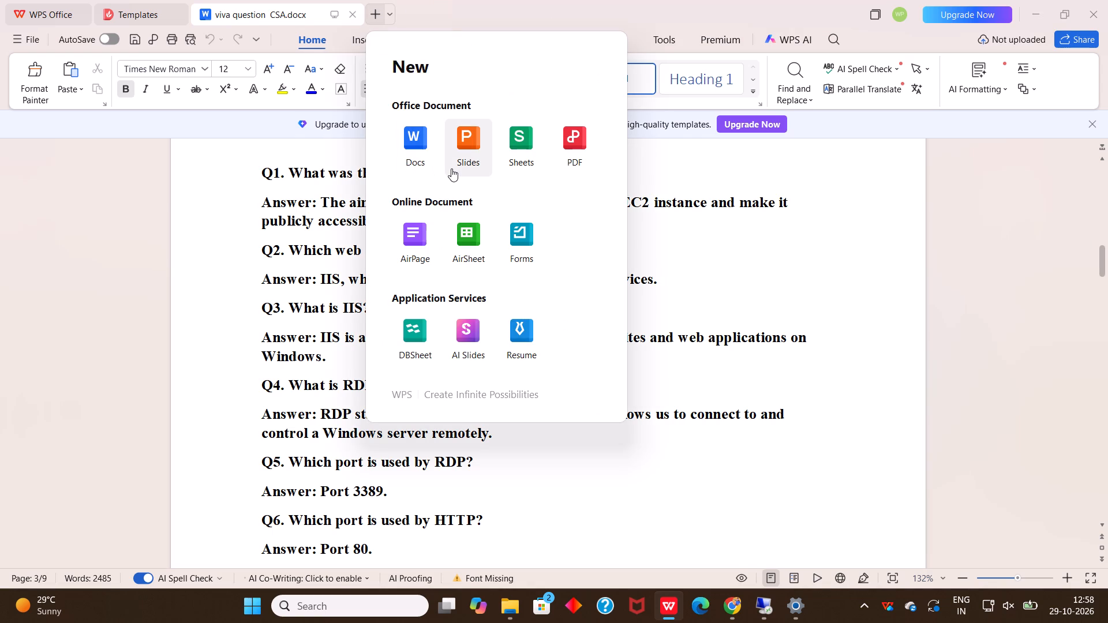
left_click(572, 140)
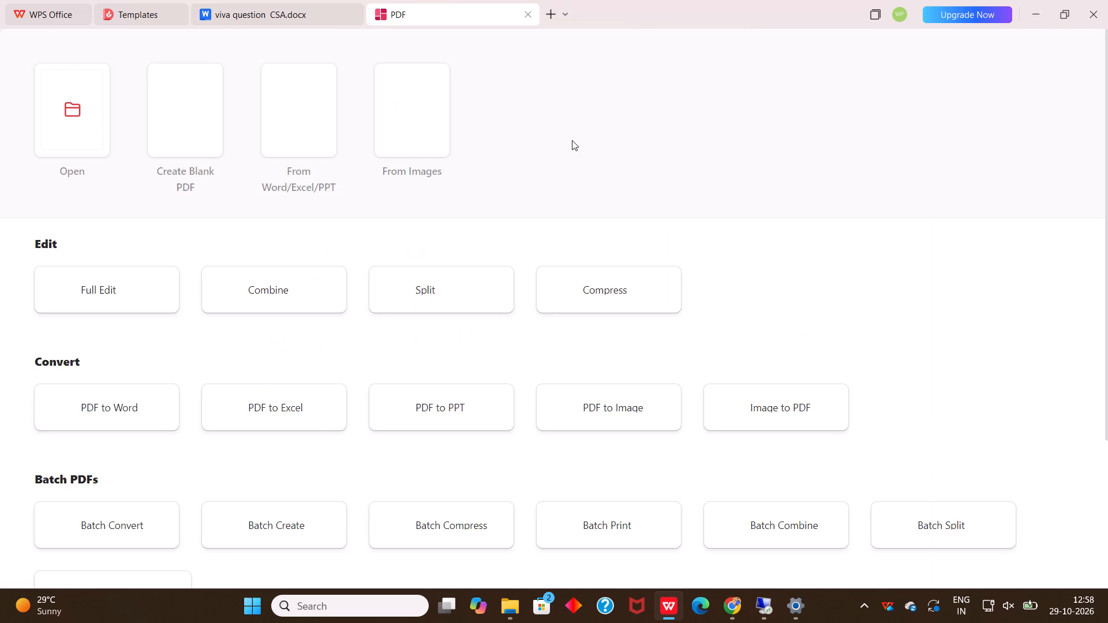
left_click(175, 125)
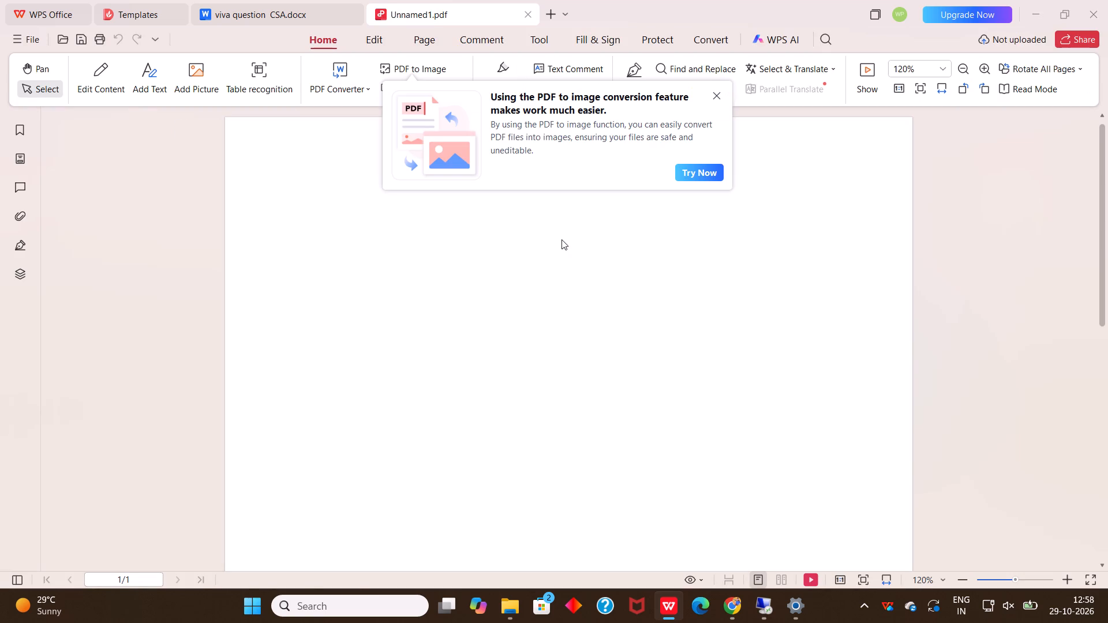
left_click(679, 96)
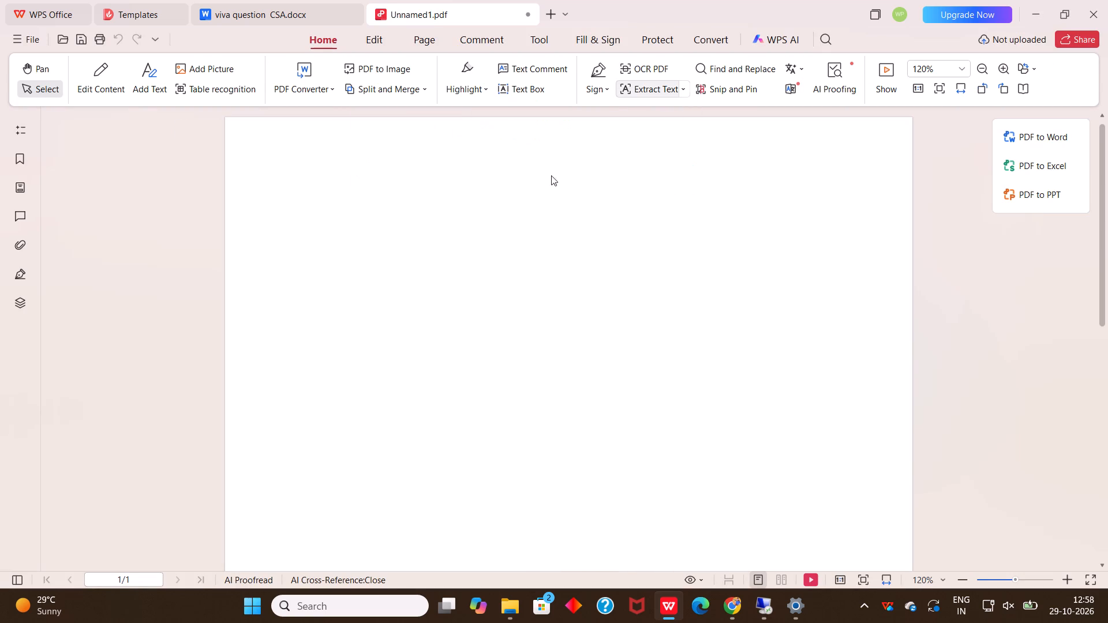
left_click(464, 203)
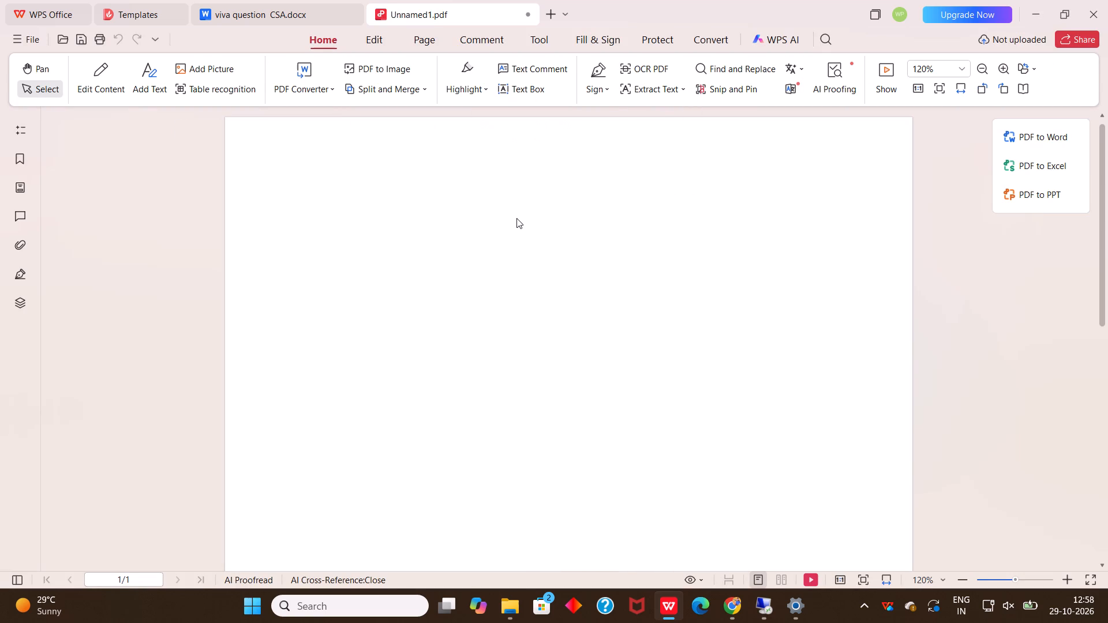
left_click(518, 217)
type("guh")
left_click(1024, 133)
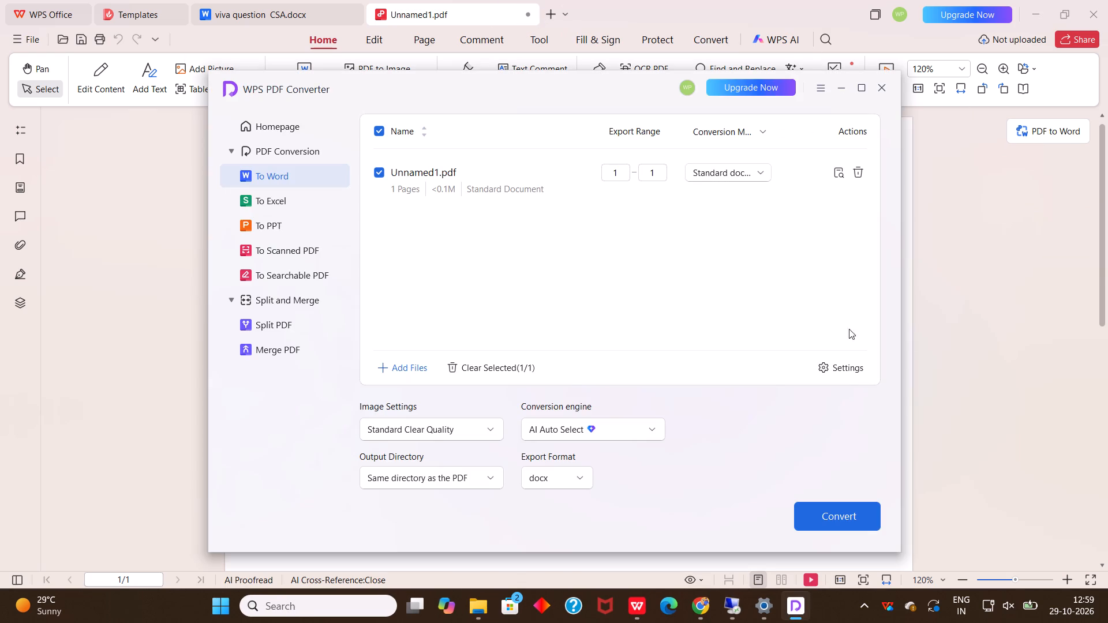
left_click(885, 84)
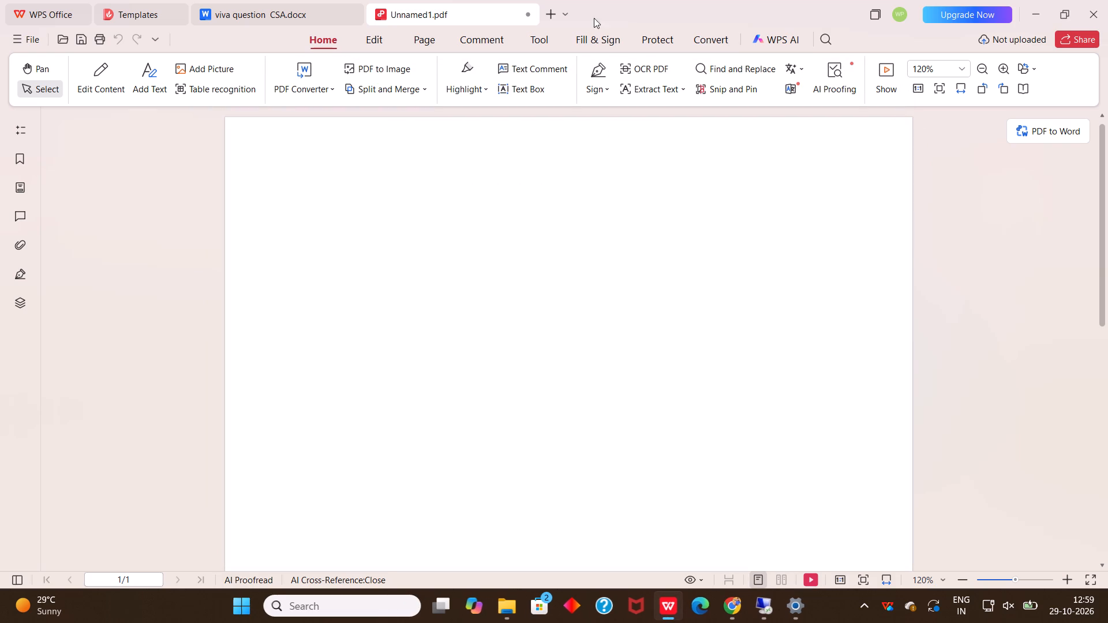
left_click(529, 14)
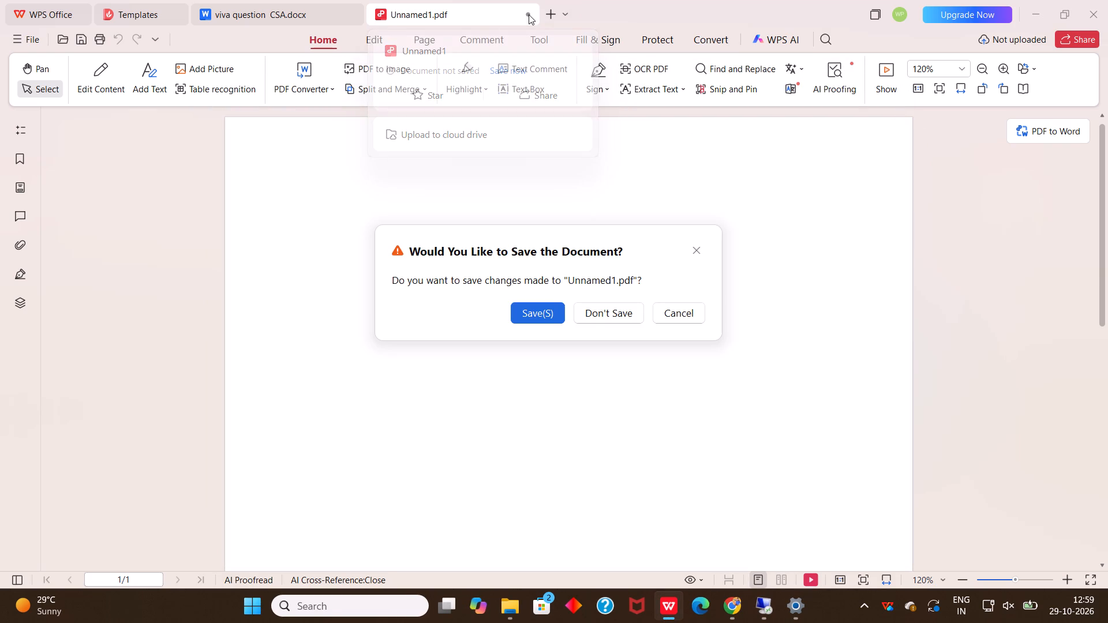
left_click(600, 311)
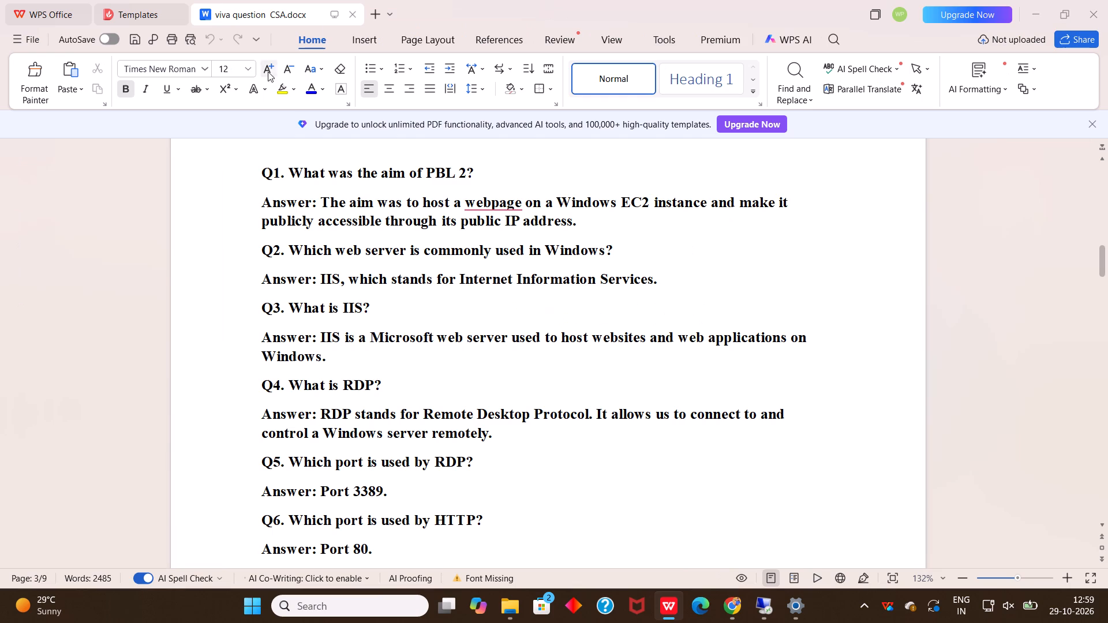
Create a new blank text document from the WPS Office home page.
left_click(384, 6)
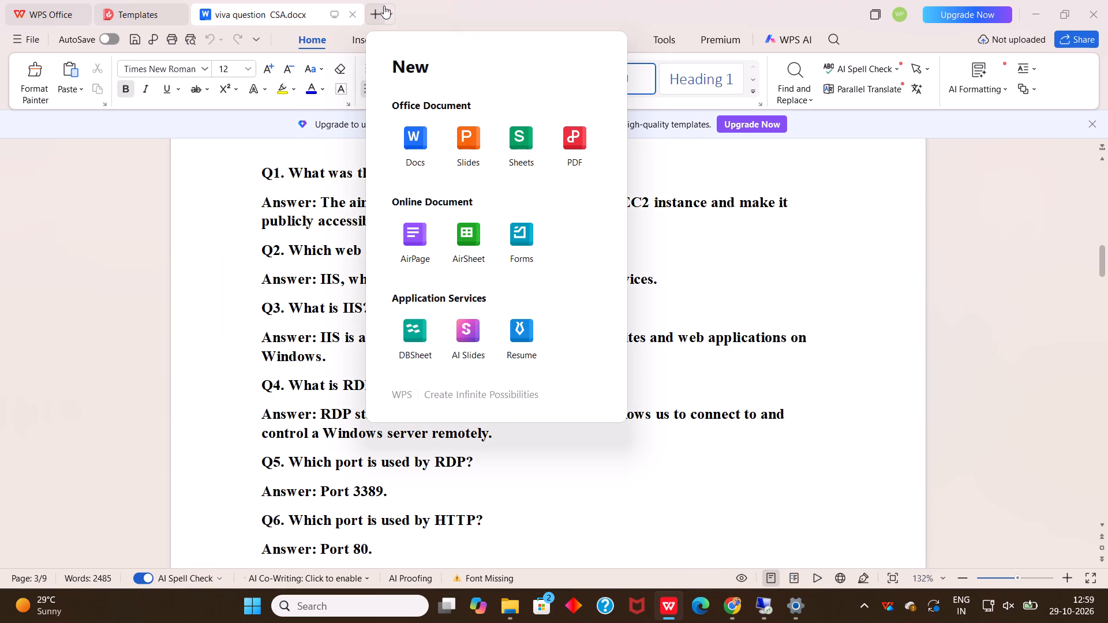
left_click(125, 269)
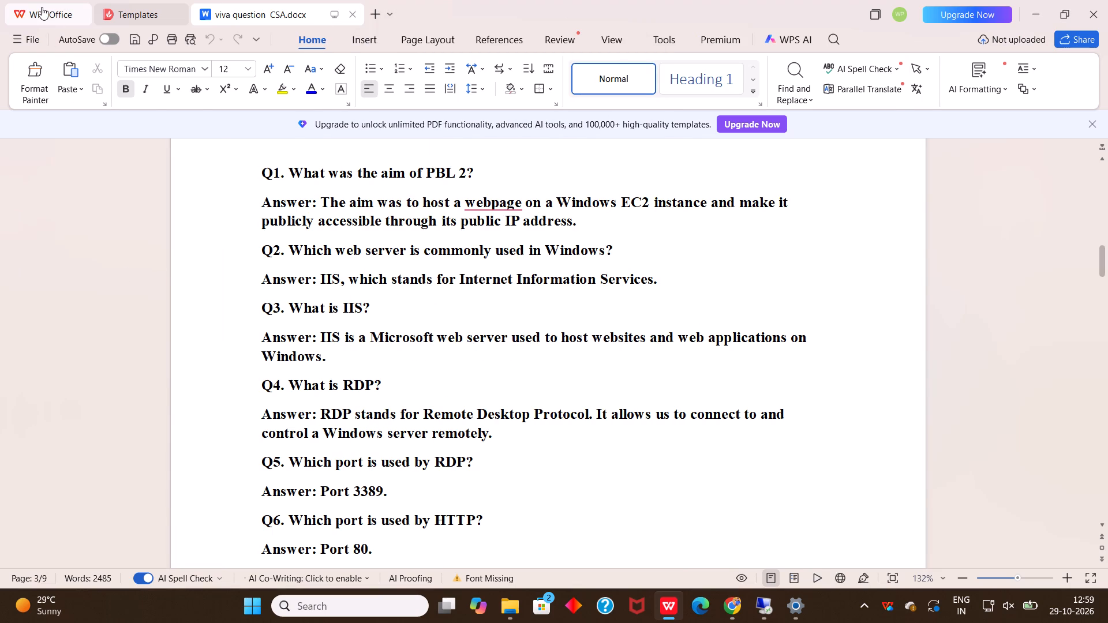
left_click(42, 7)
left_click(109, 103)
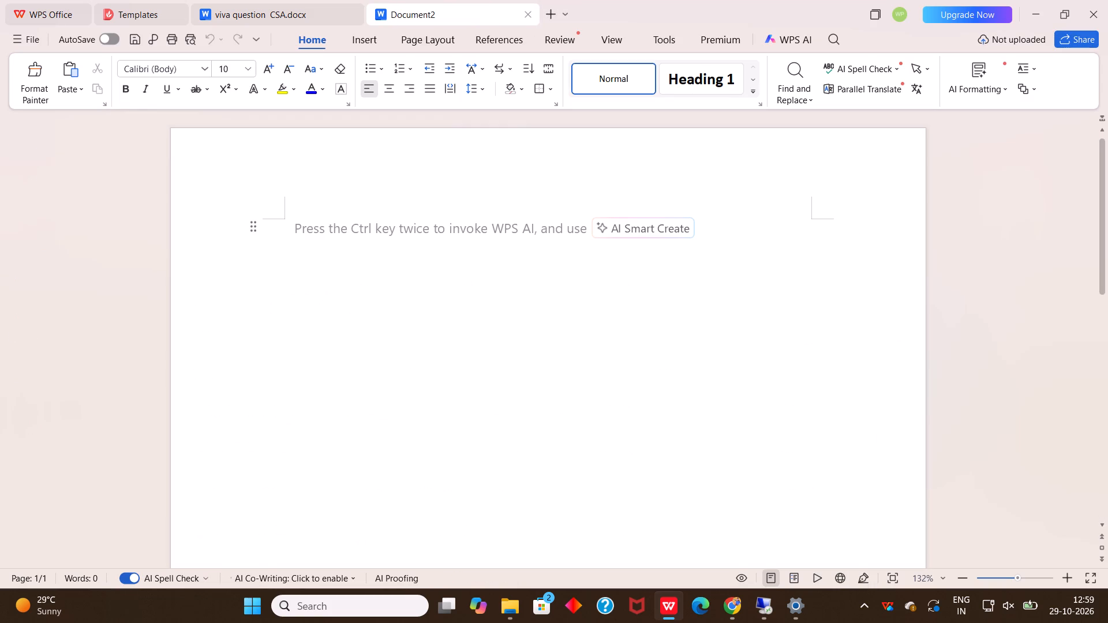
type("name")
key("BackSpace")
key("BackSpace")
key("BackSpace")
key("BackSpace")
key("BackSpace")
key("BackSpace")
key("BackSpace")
Set the font size to 16 and enter the heading line PBL-5 at the top of the document.
left_click(249, 69)
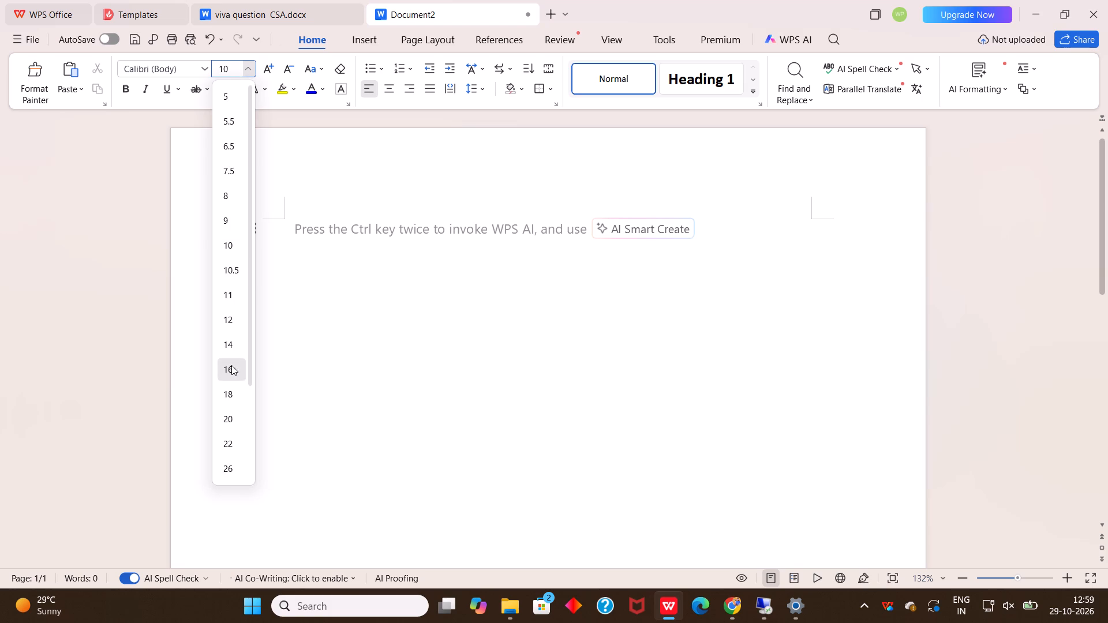
left_click(231, 366)
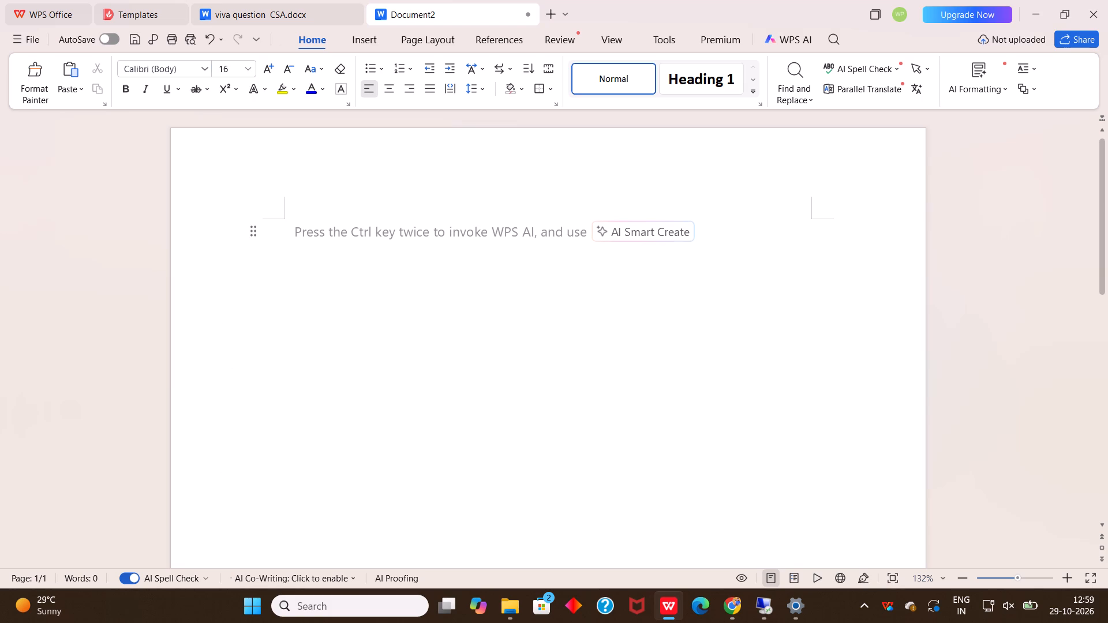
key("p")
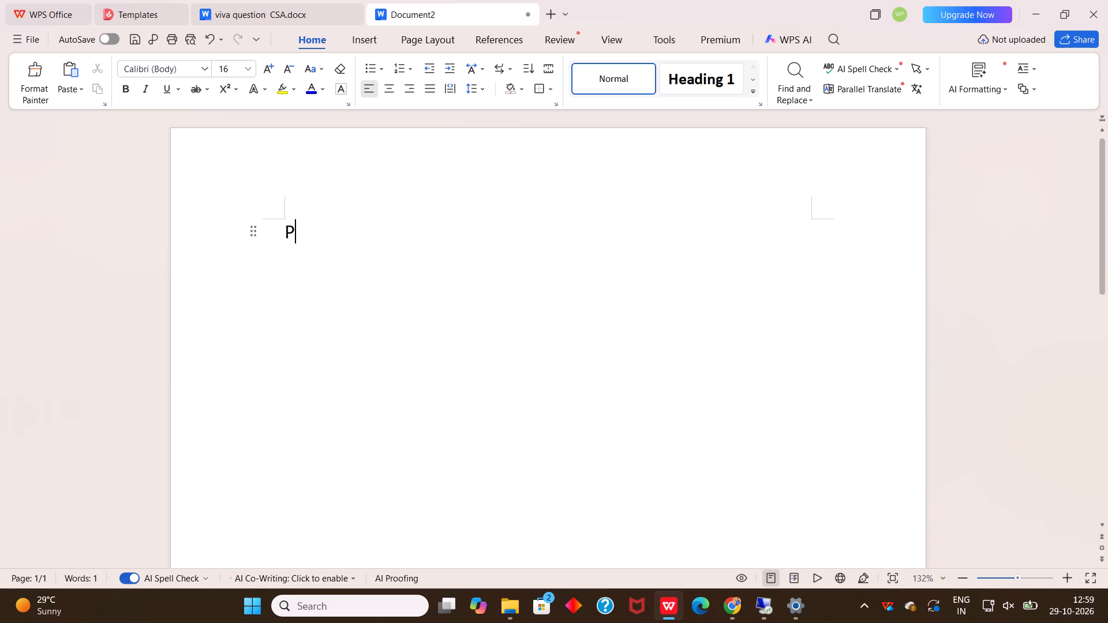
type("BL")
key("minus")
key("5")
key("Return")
Add a line below the heading labelled "Name:" with the student's name.
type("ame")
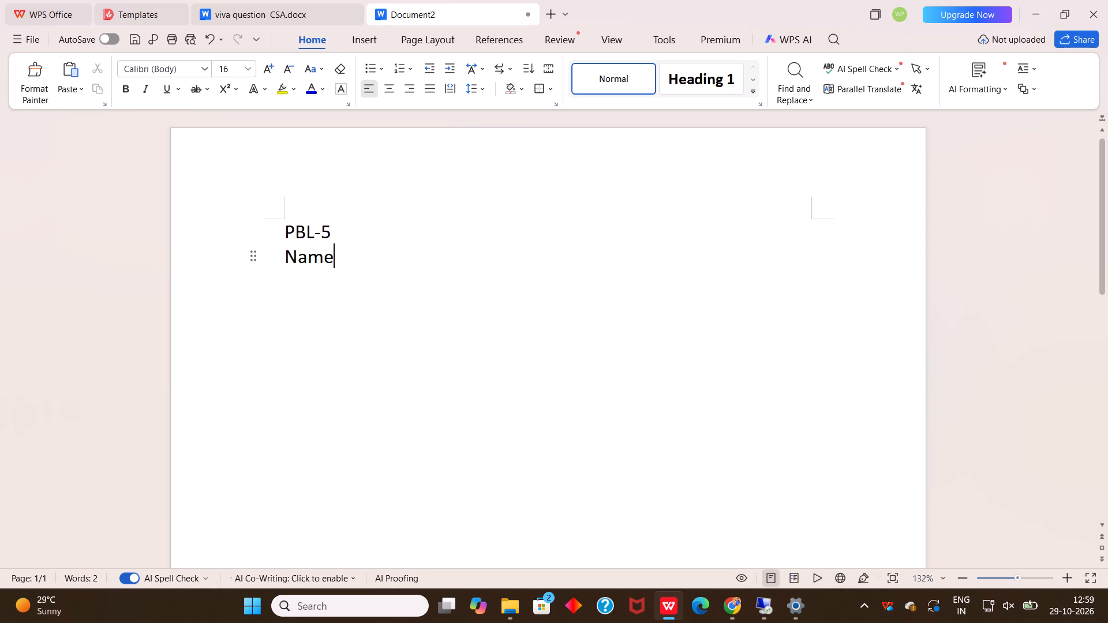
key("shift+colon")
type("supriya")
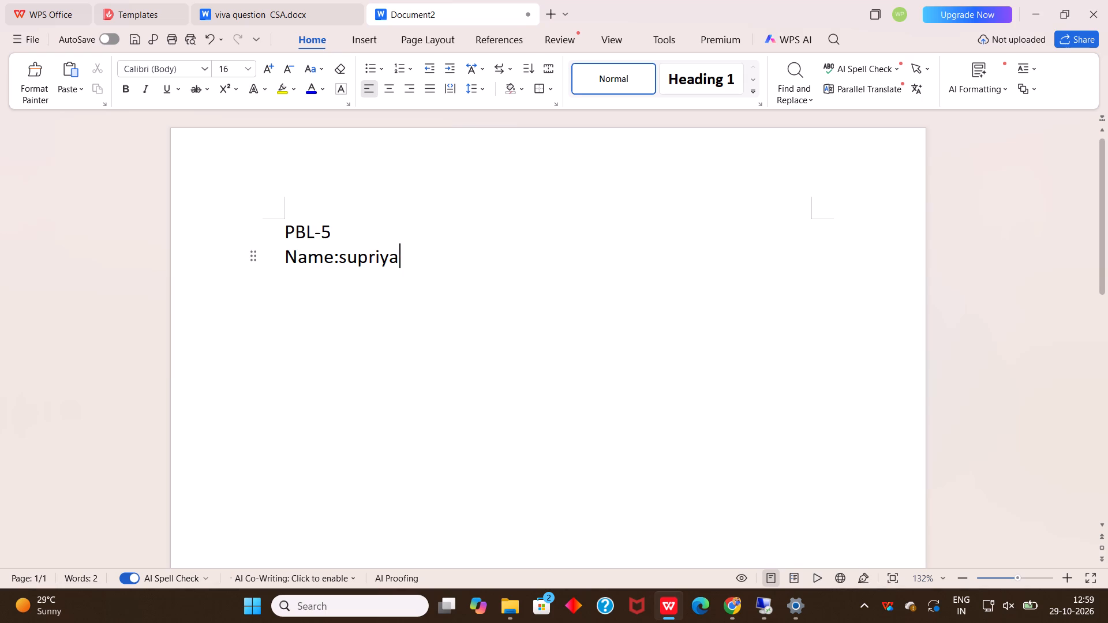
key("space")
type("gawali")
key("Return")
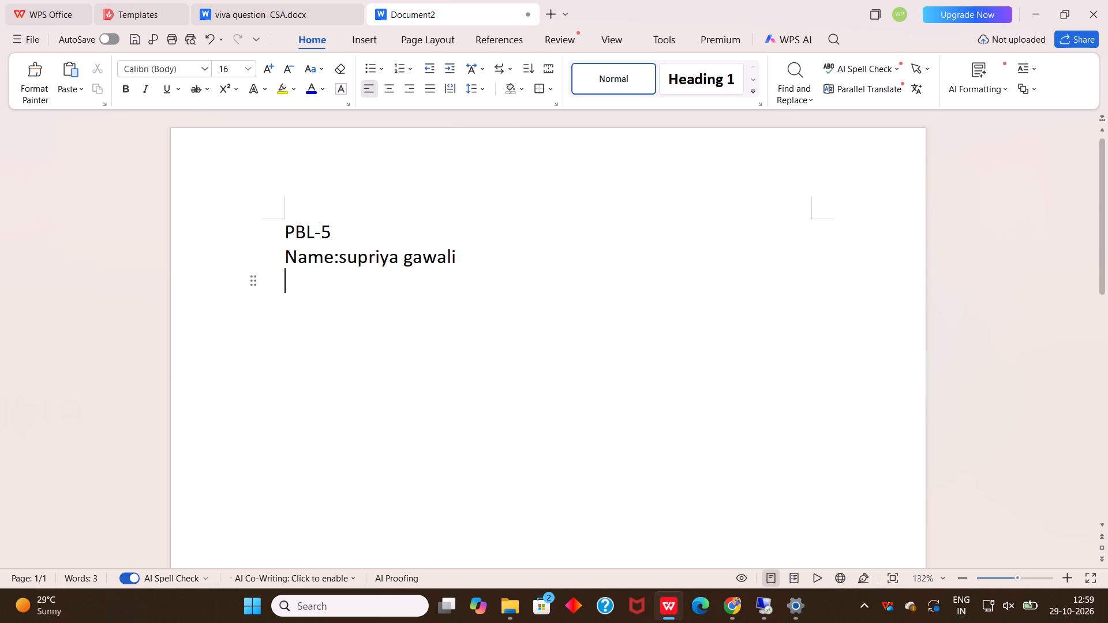
Add a line labelled "PRN:" with the student's registration number, followed by a blank line.
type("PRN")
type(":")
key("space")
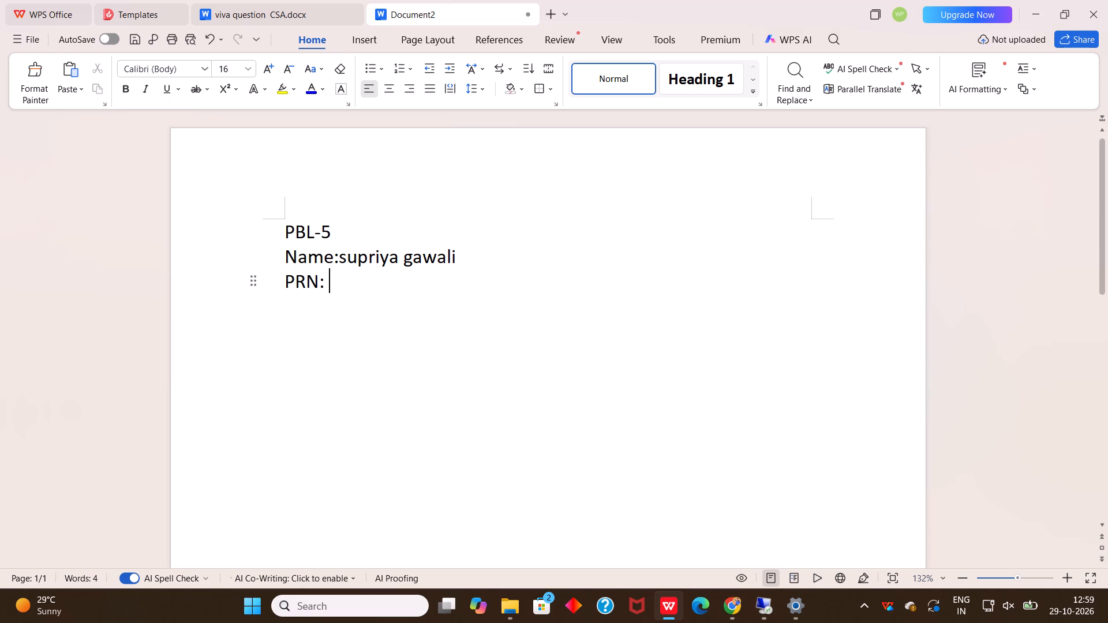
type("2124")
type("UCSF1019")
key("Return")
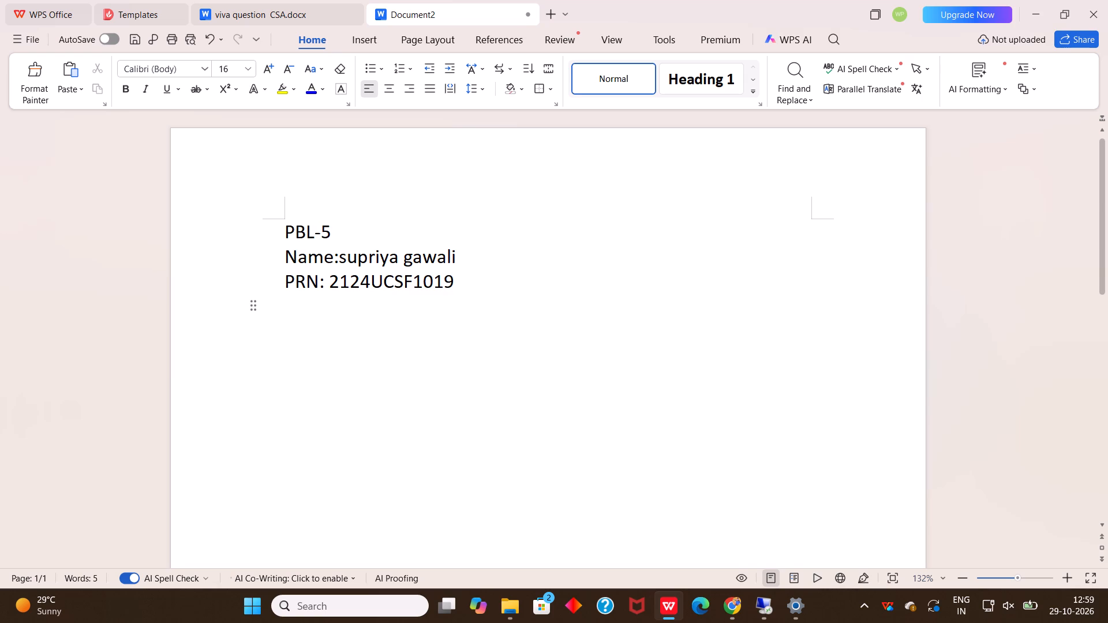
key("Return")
Copy the S3 screenshot of the newly created cloudtrail-audit-logs-sydney-1019 bucket from the File Explorer Gallery and paste it below the PRN line.
left_click(511, 602)
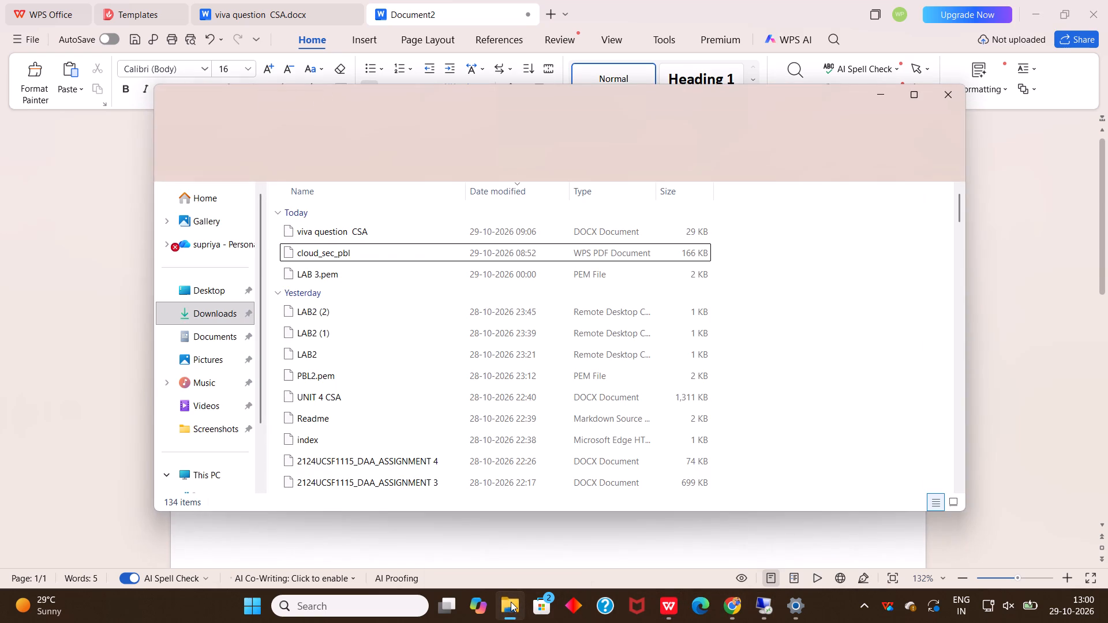
left_click(214, 222)
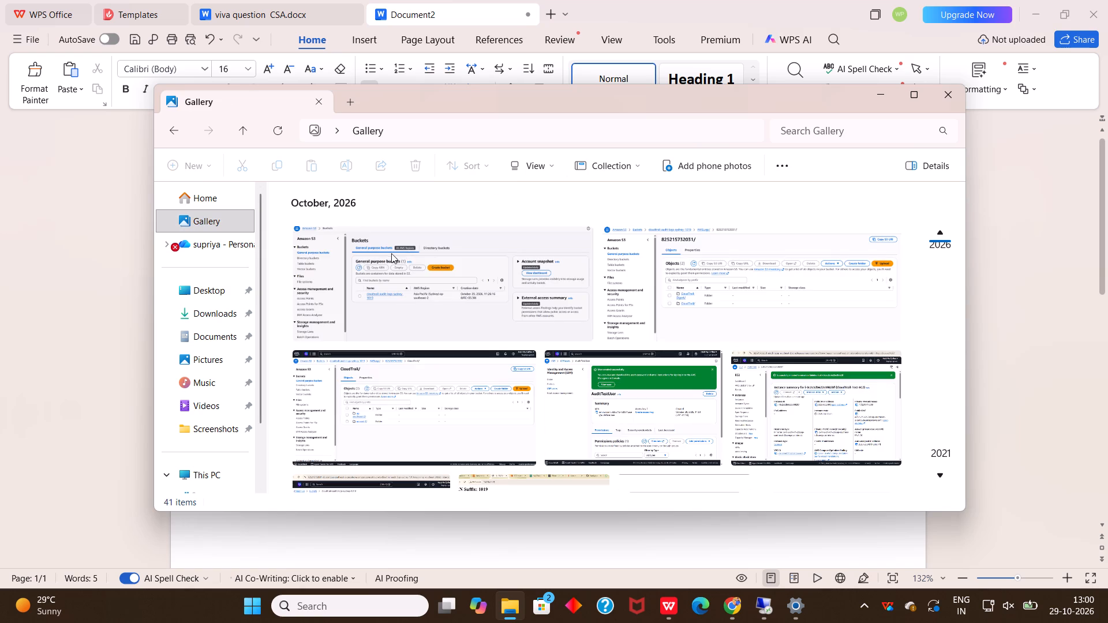
scroll(488, 335, "down", 5)
scroll(488, 335, "up", 2)
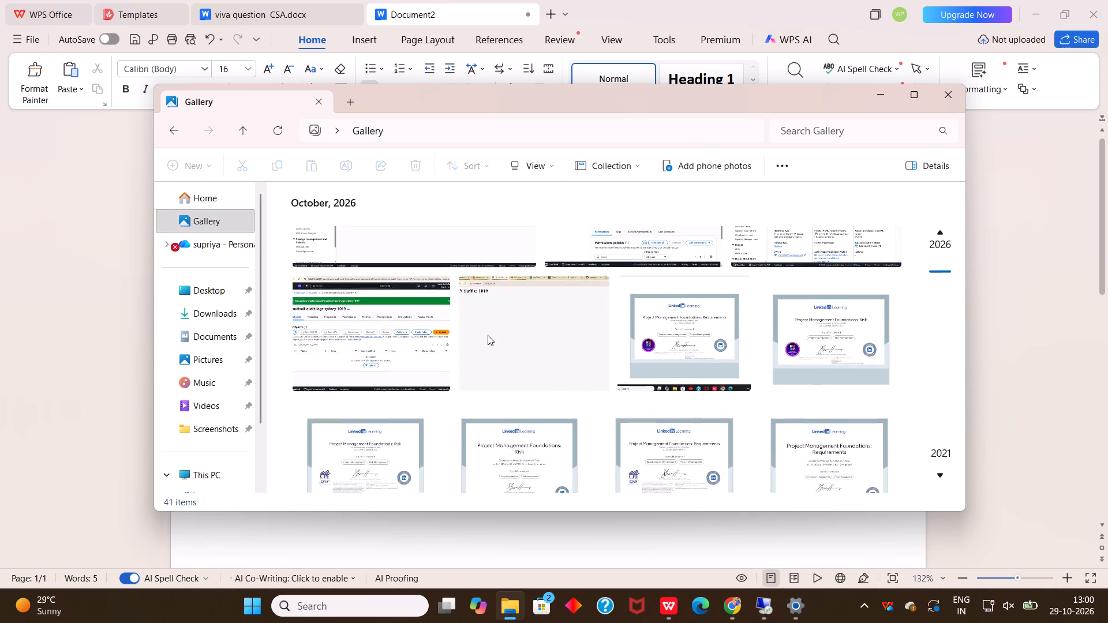
scroll(488, 335, "up", 1)
left_click(358, 333)
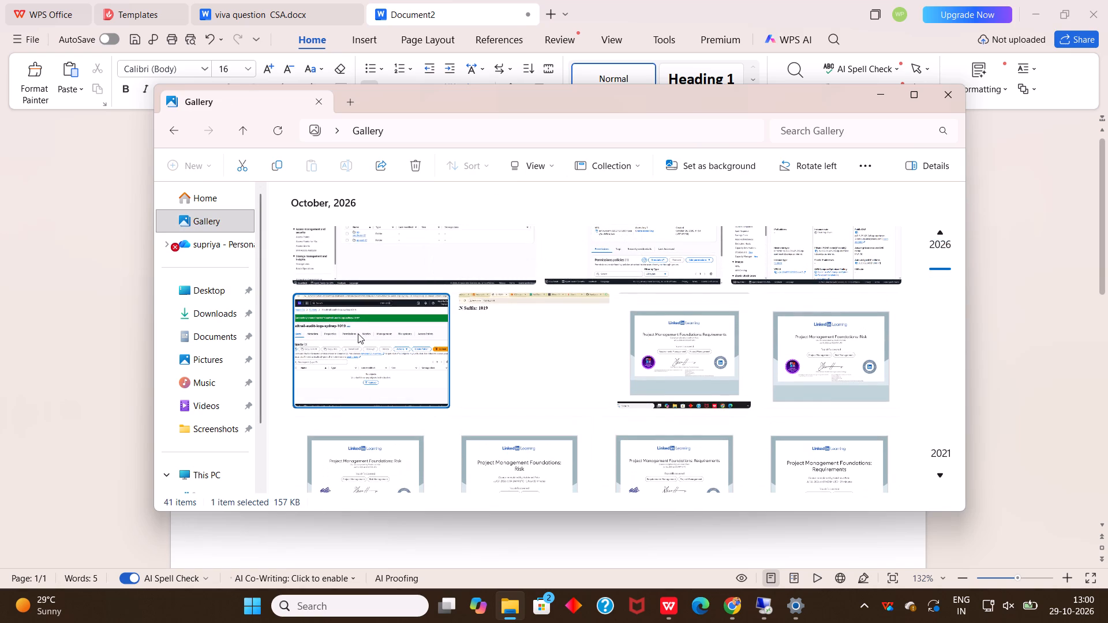
right_click(358, 333)
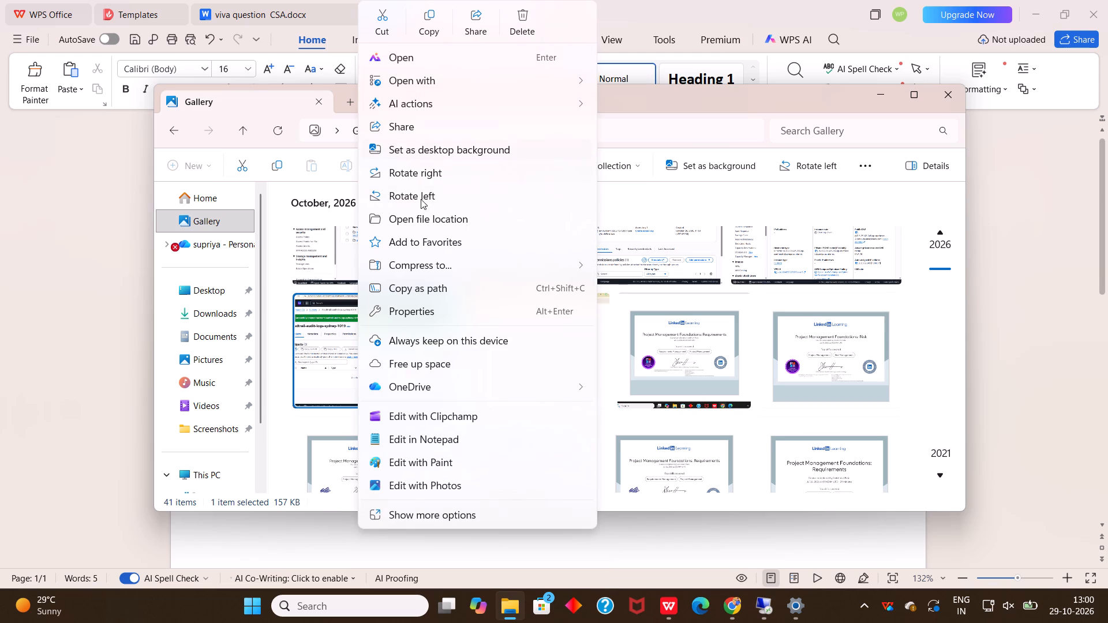
left_click(425, 24)
left_click(881, 96)
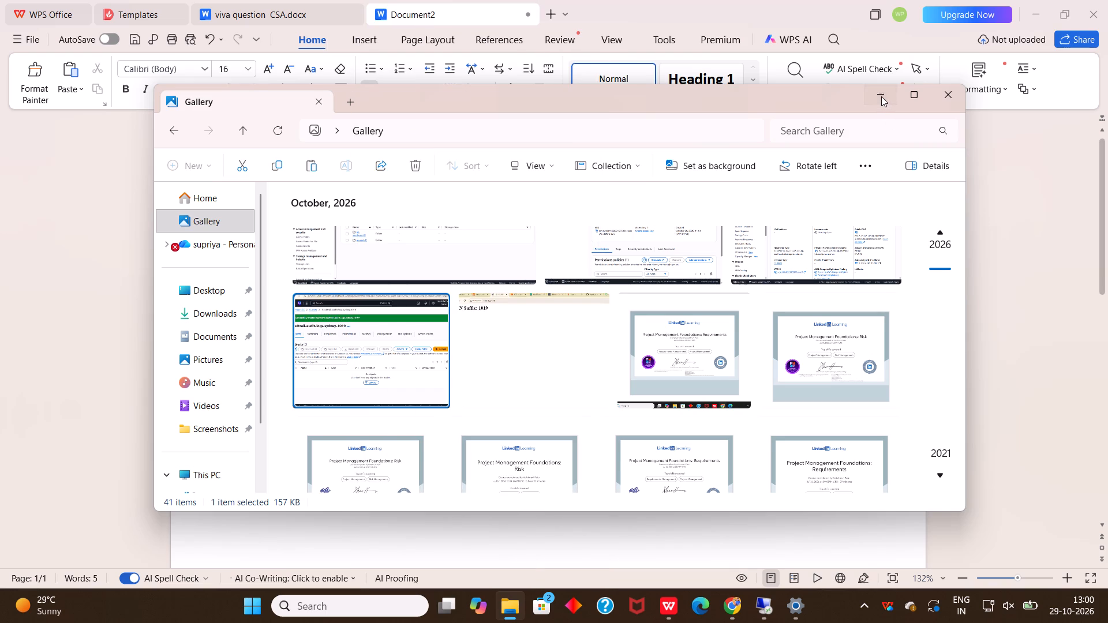
key("ctrl+v")
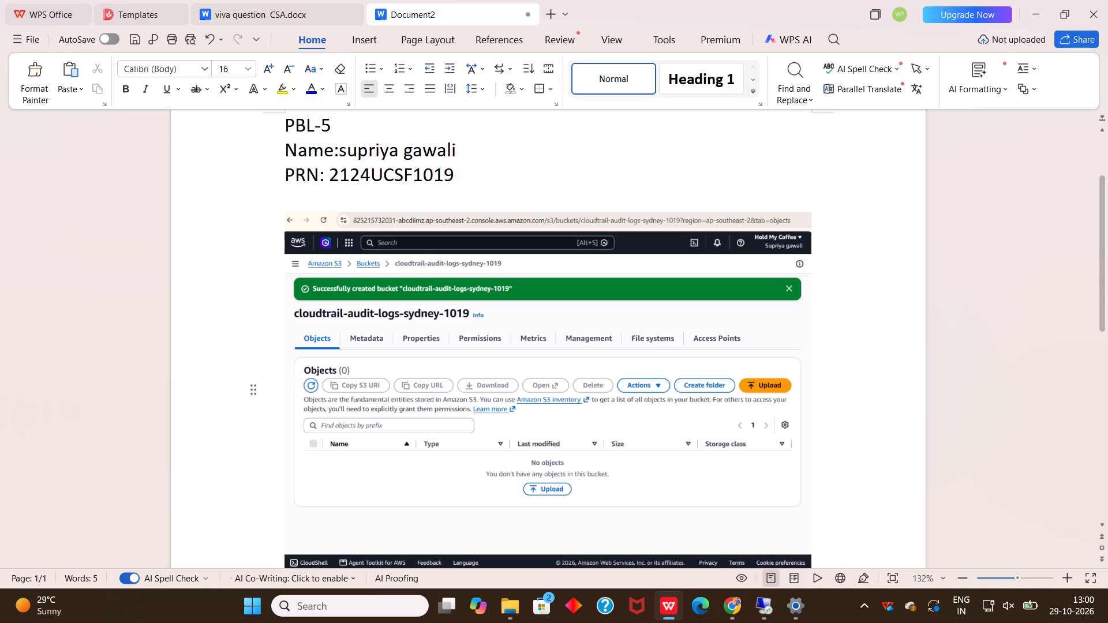
Add blank lines below the bucket screenshot and paste the Gallery screenshot of the CloudTrail-Test-EC2 instance summary there.
scroll(494, 398, "down", 4)
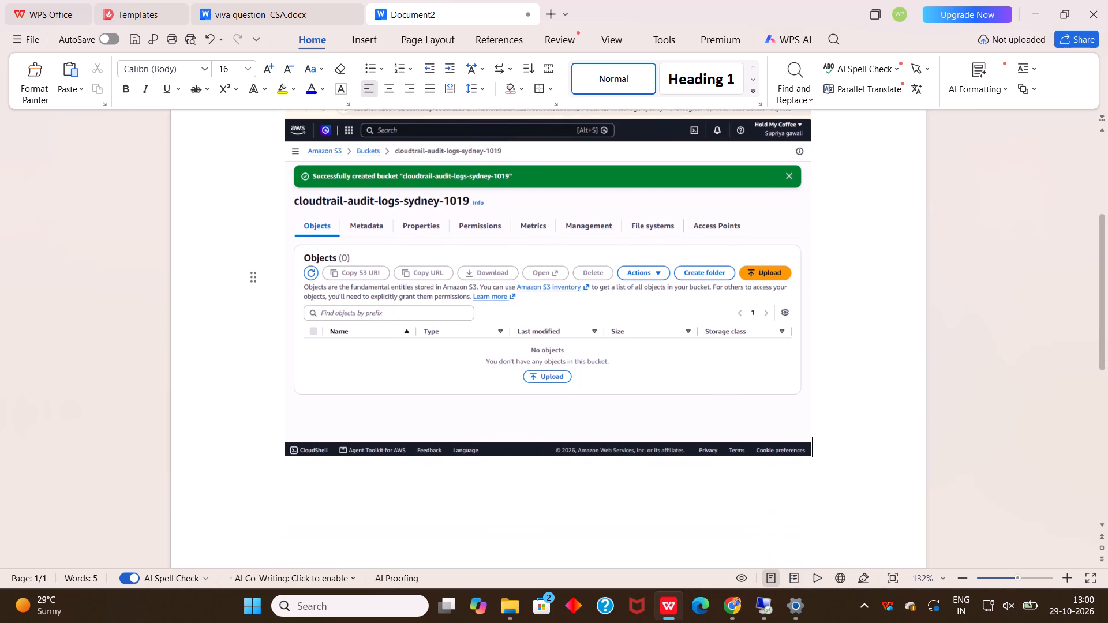
scroll(494, 398, "down", 1)
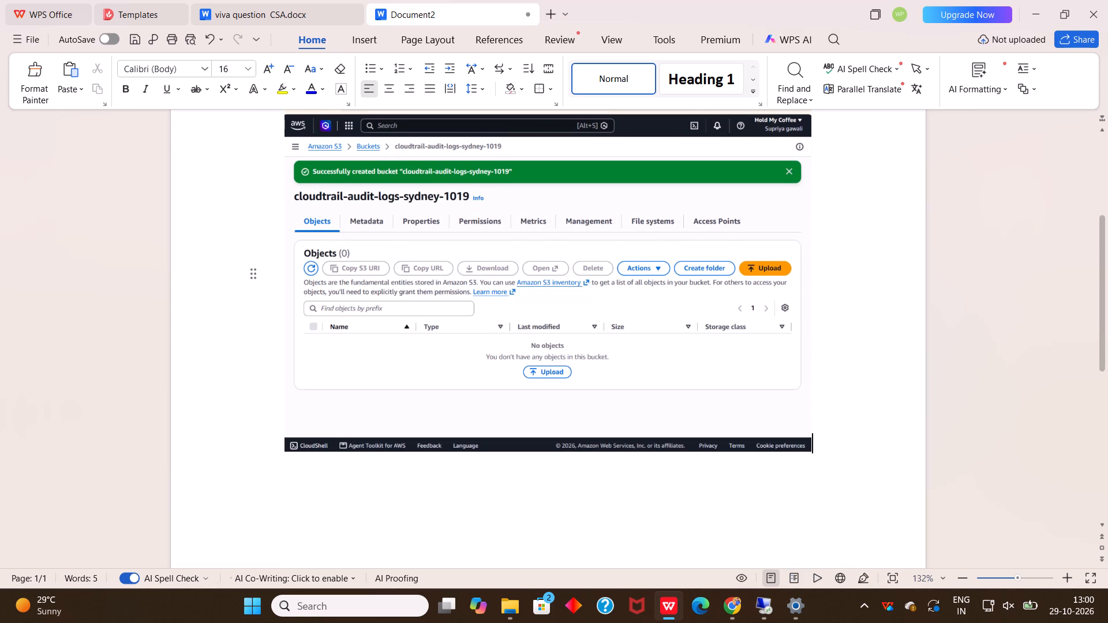
key("Return")
key("Return")
left_click(499, 615)
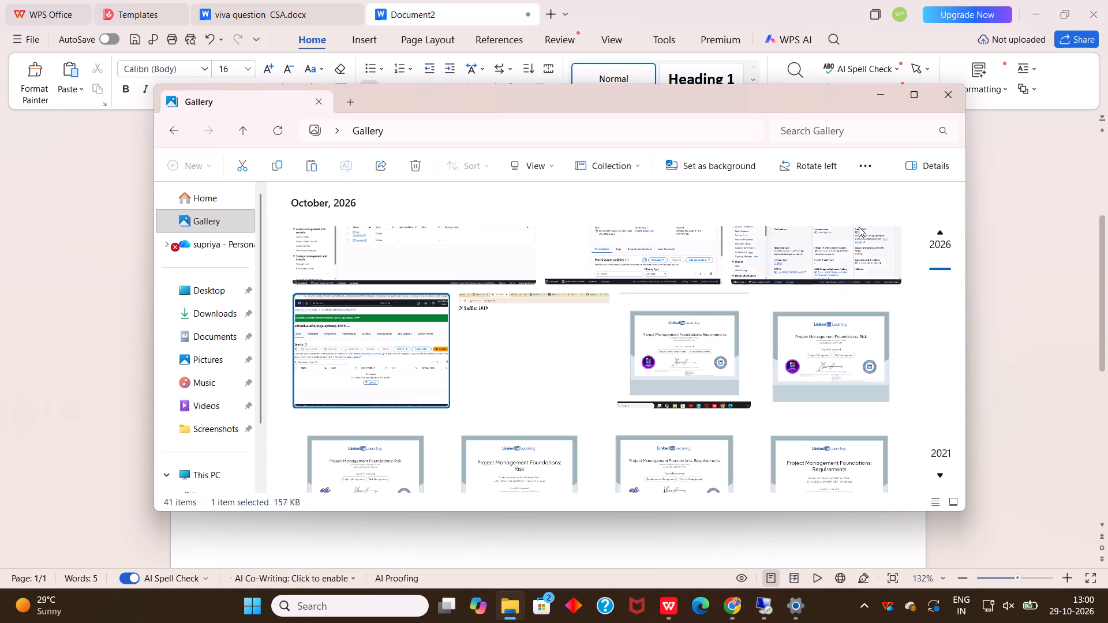
left_click(858, 243)
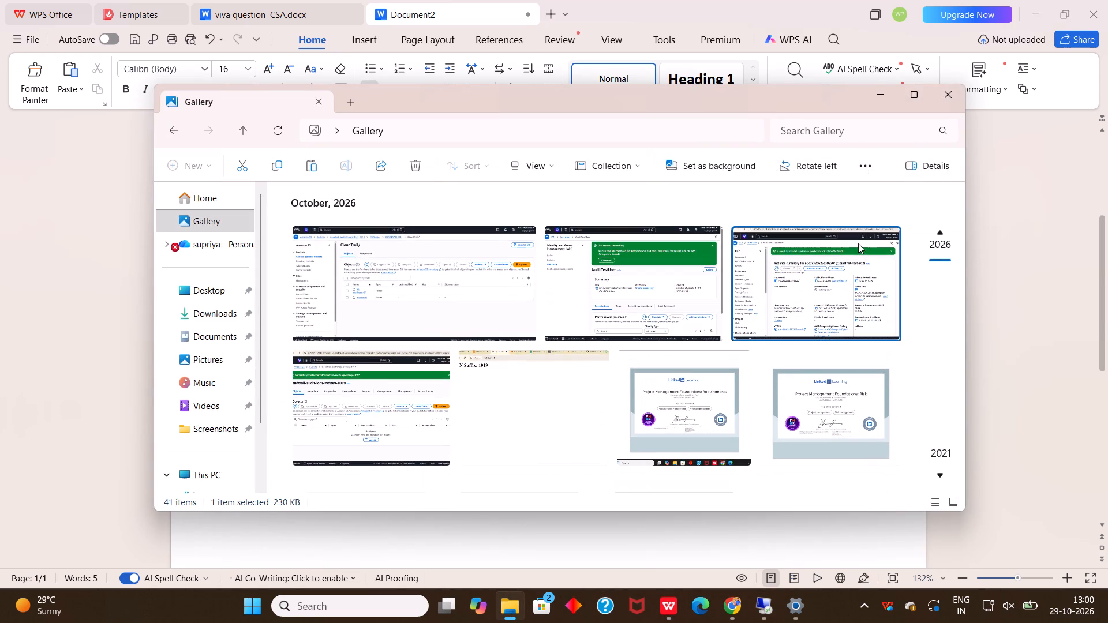
right_click(775, 293)
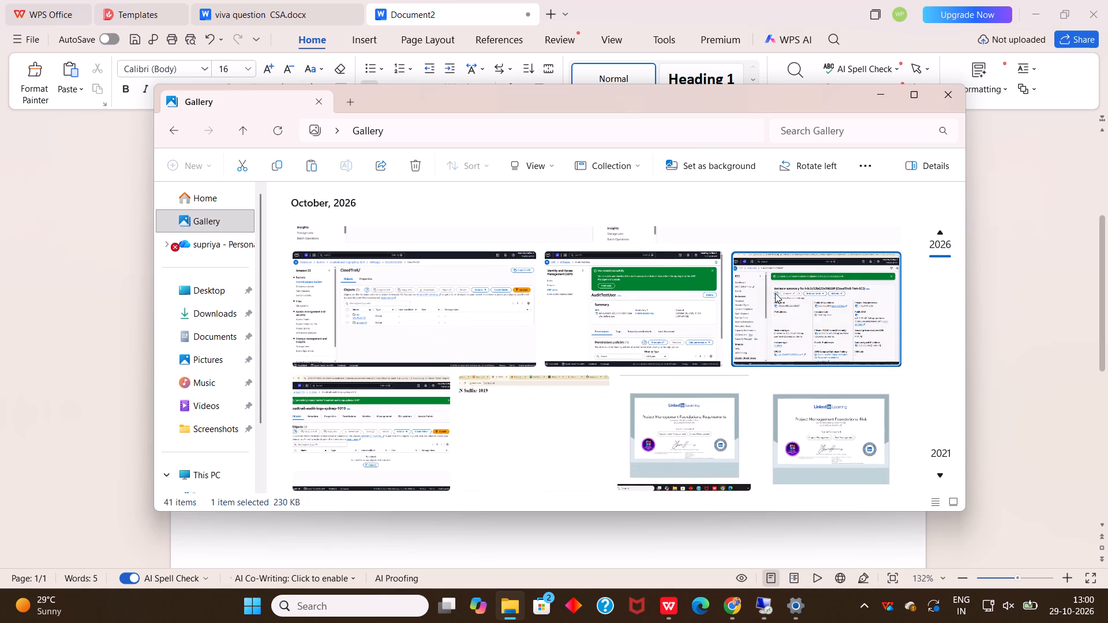
left_click(842, 17)
left_click(868, 91)
key("Return")
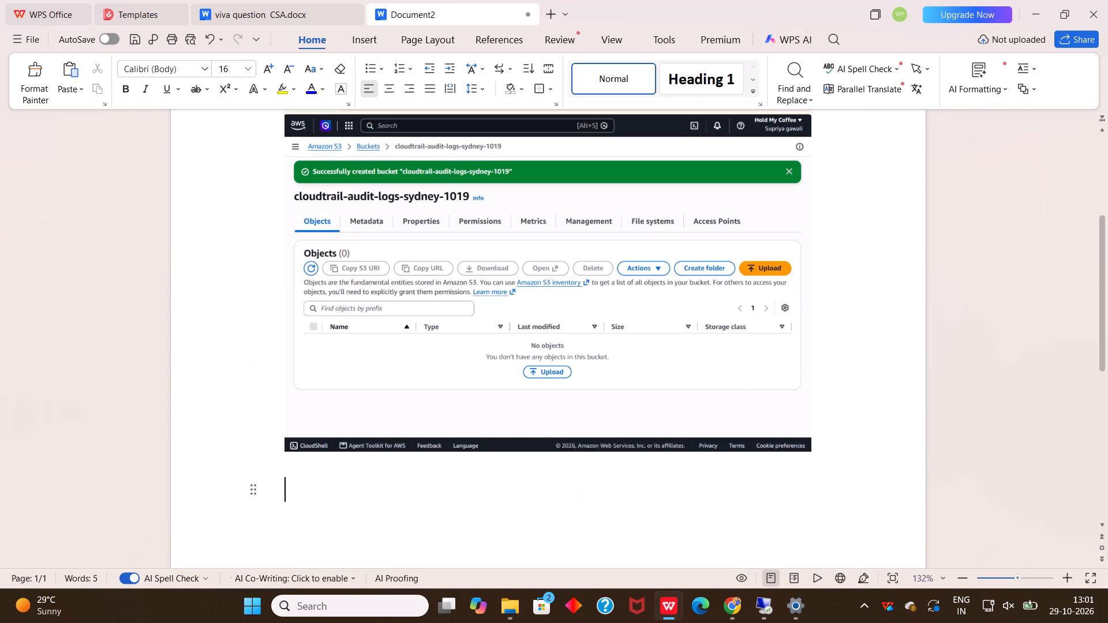
key("ctrl+v")
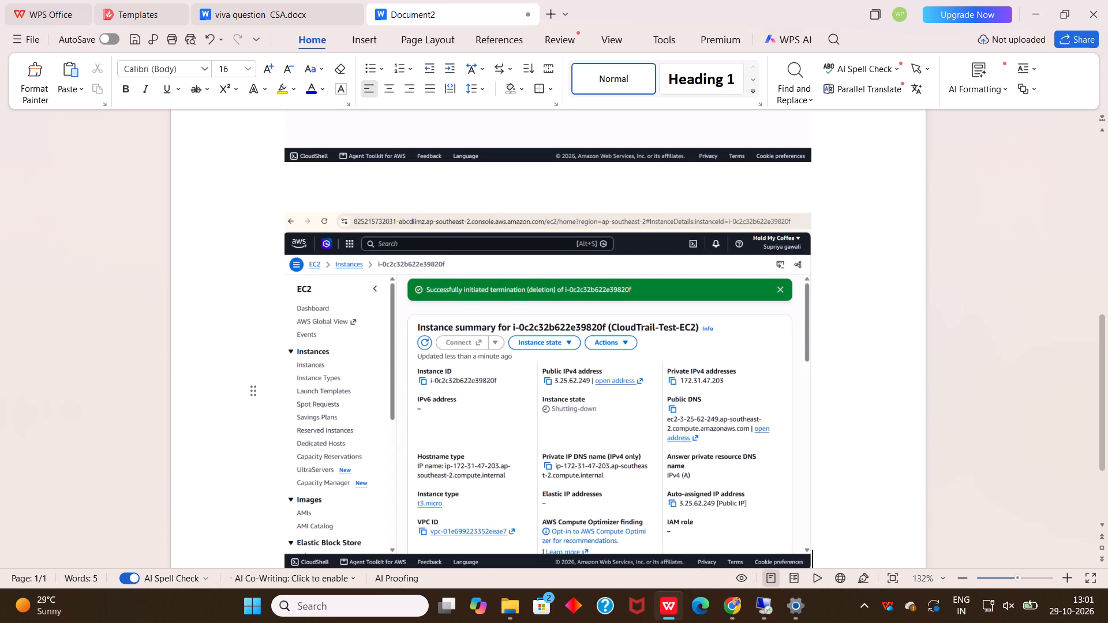
Start new lines after the EC2 screenshot and paste the Gallery screenshot of the IAM user AuditTestUser there.
scroll(665, 412, "down", 4)
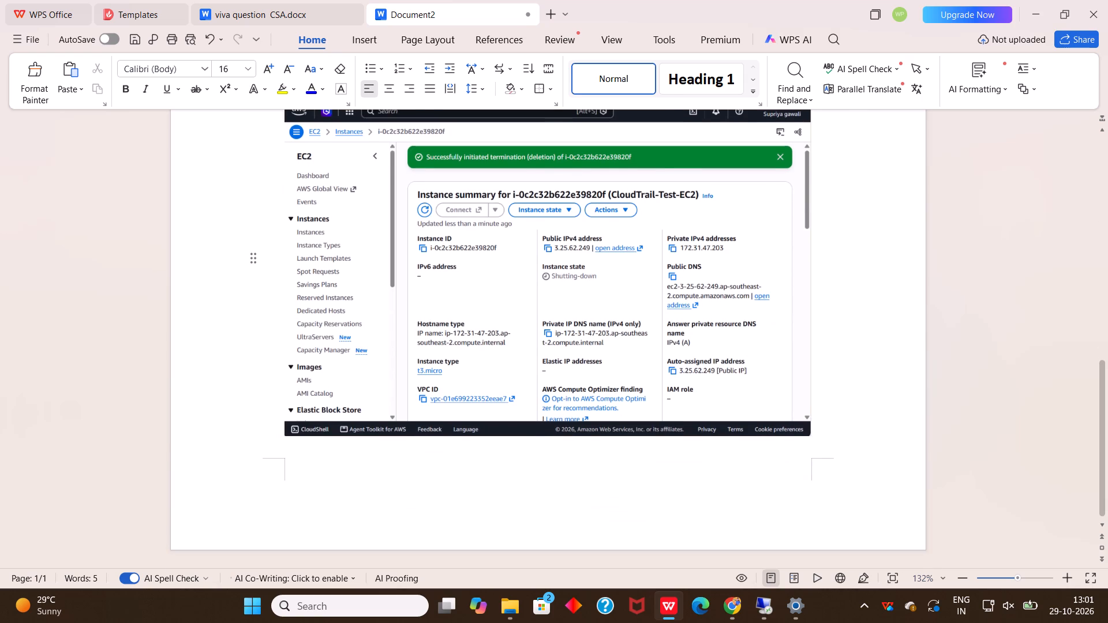
key("Return")
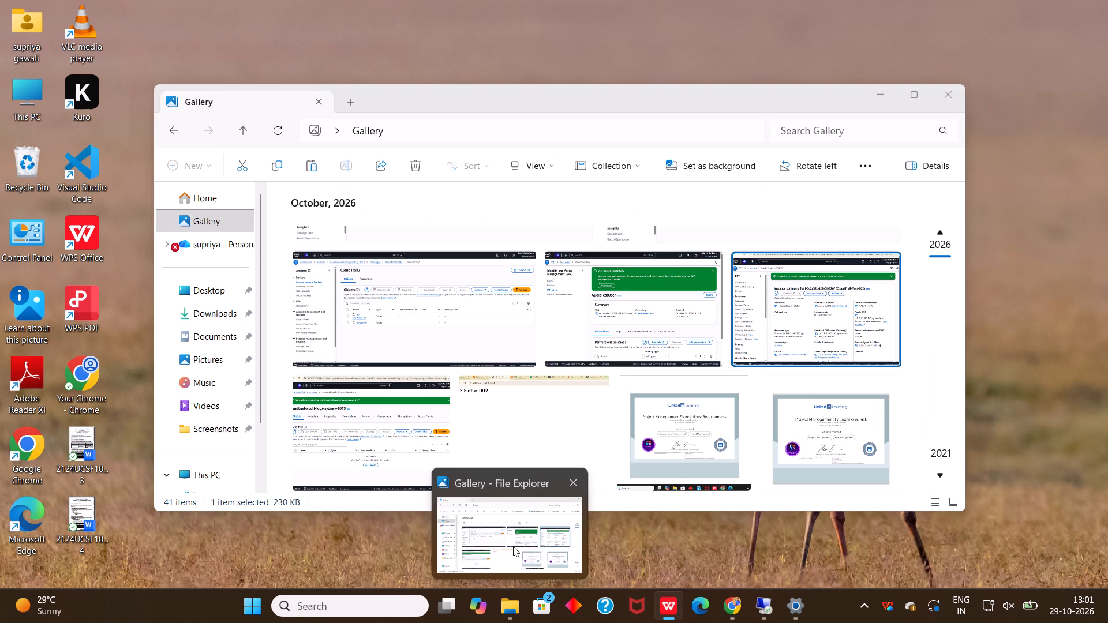
left_click(513, 546)
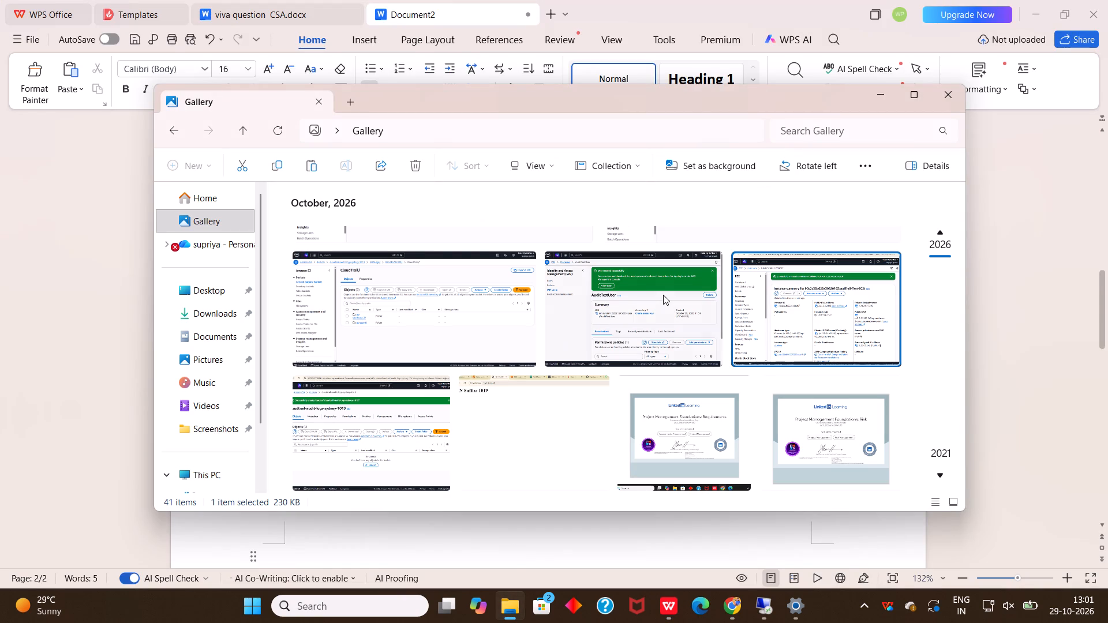
left_click(663, 295)
scroll(551, 271, "up", 2)
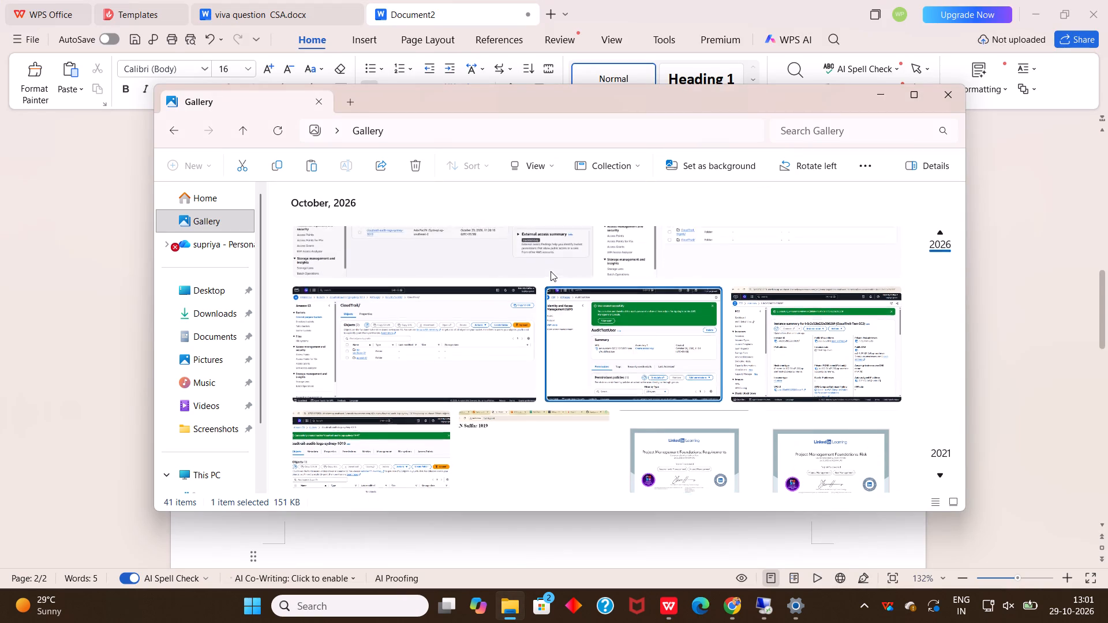
scroll(551, 271, "up", 2)
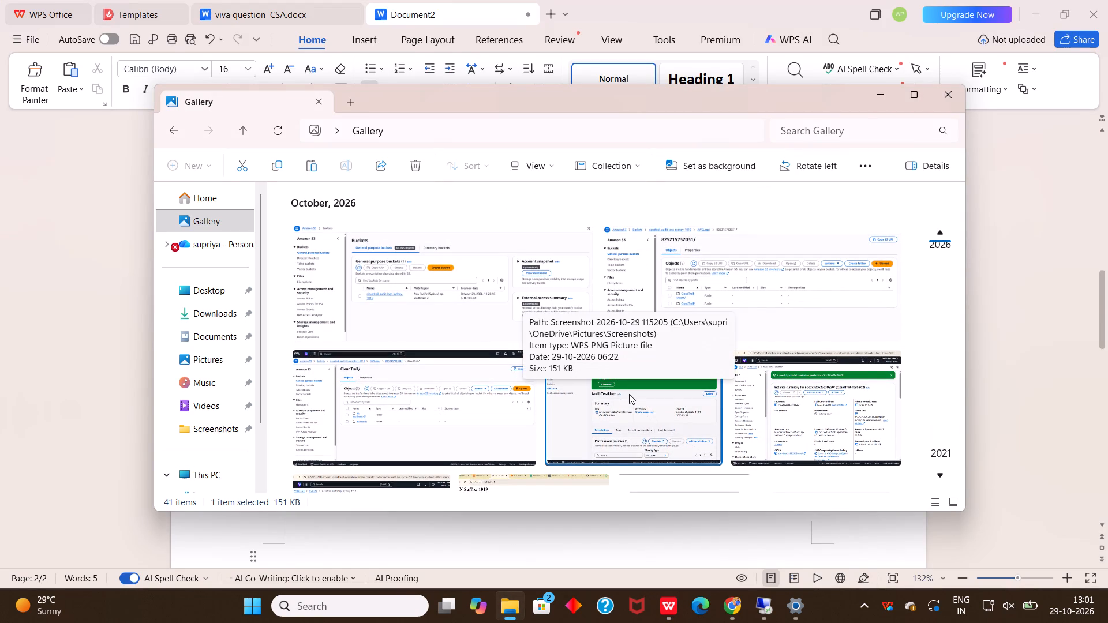
right_click(629, 394)
left_click(696, 21)
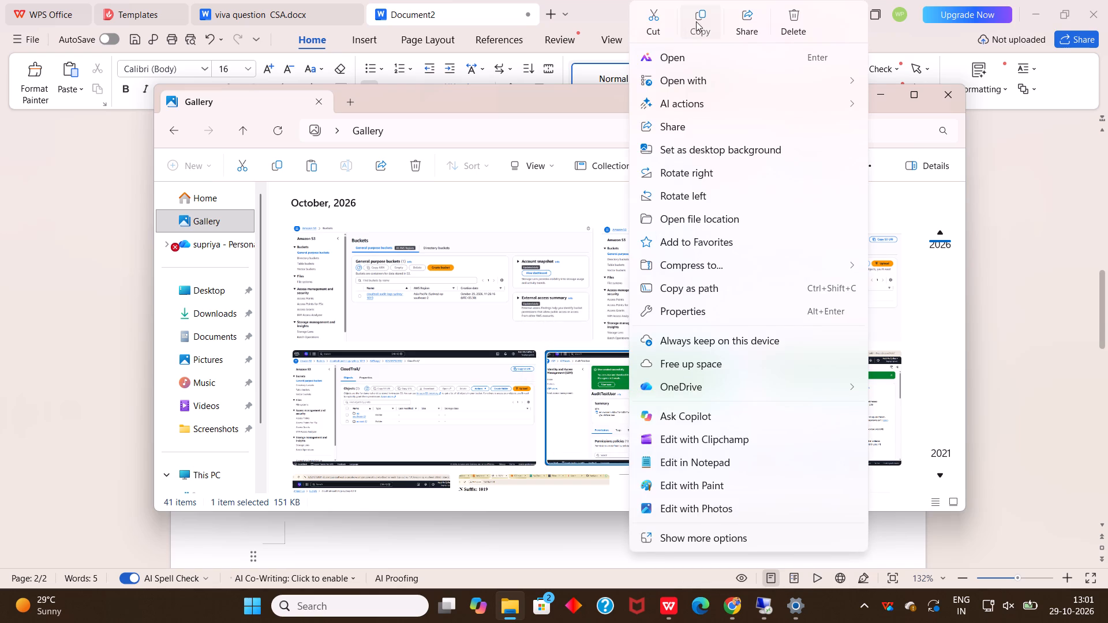
left_click(465, 7)
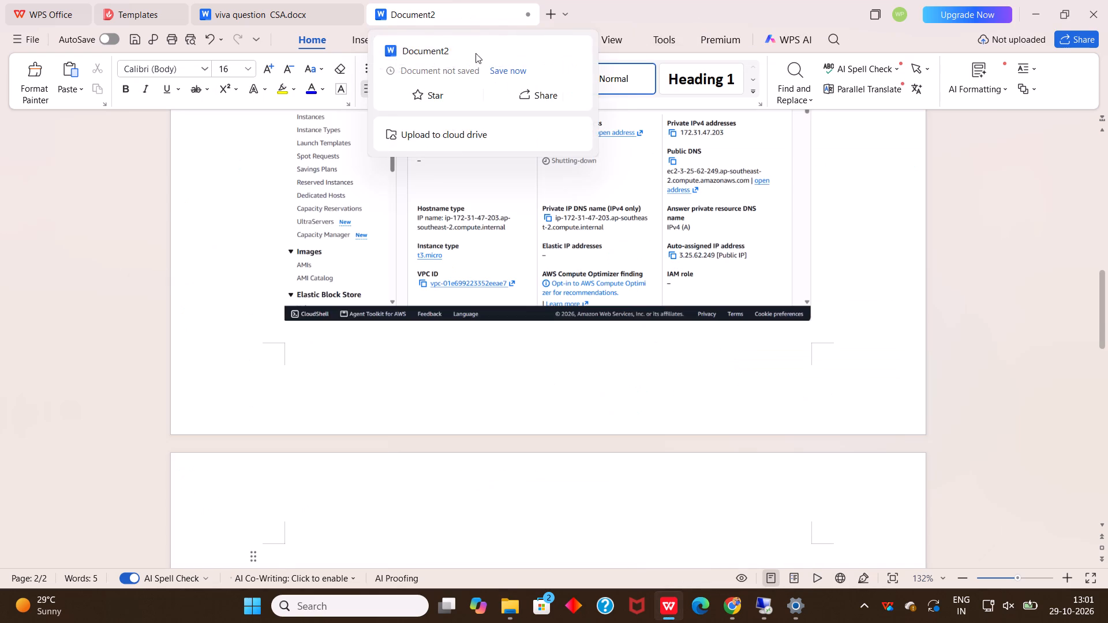
key("Return")
key("ctrl+v")
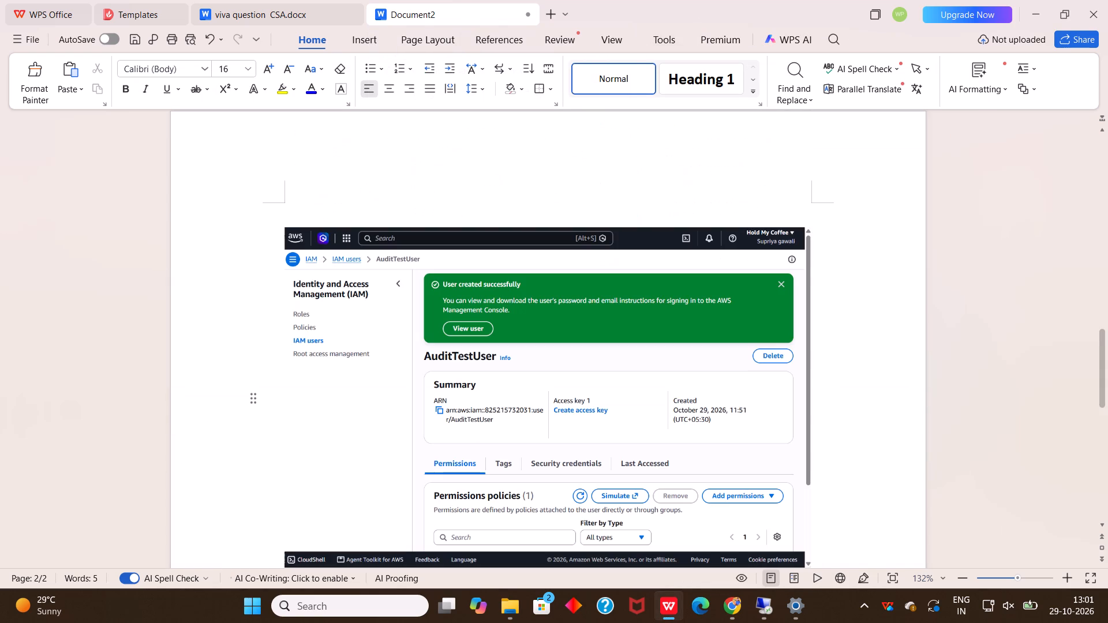
Add blank lines below the AuditTestUser screenshot and paste the Gallery screenshot of the S3 general purpose buckets list there.
scroll(534, 459, "down", 2)
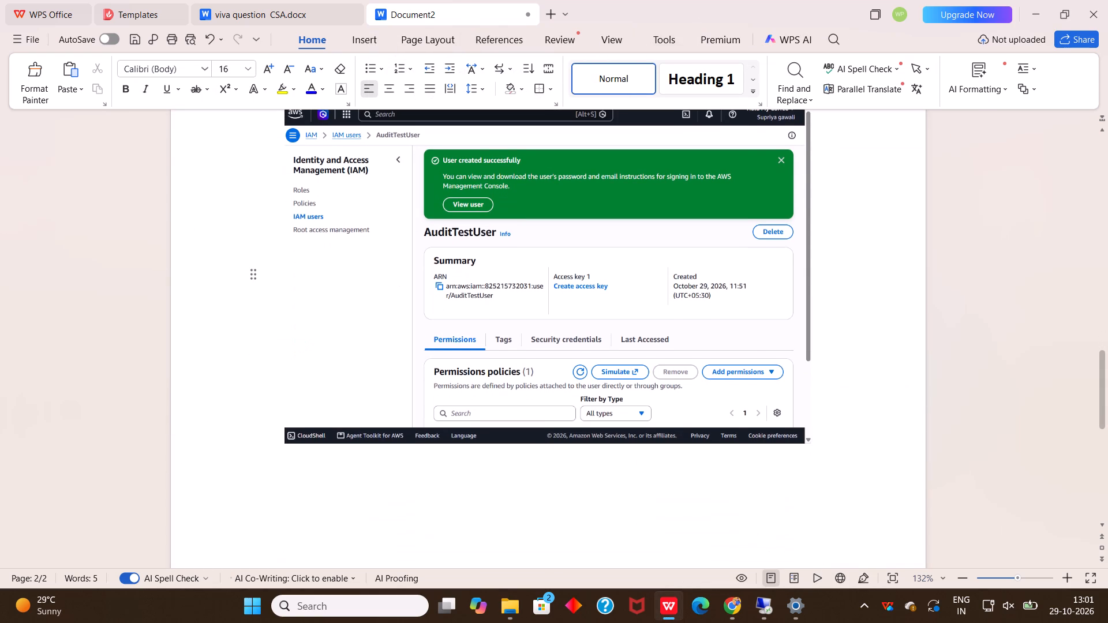
key("Return")
key("Return")
left_click(734, 608)
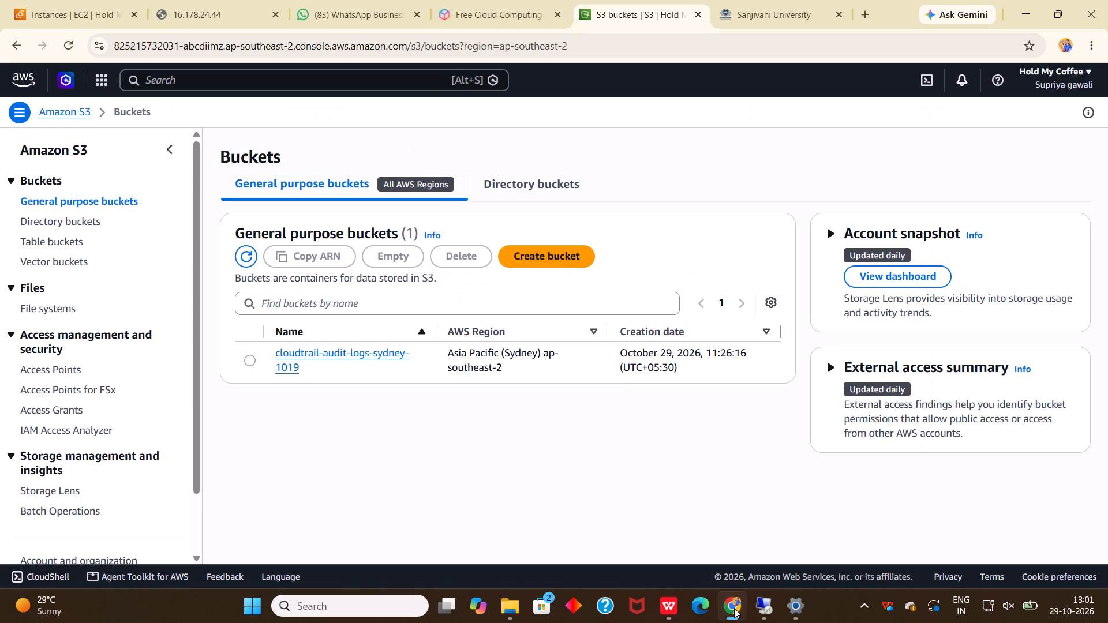
left_click(735, 604)
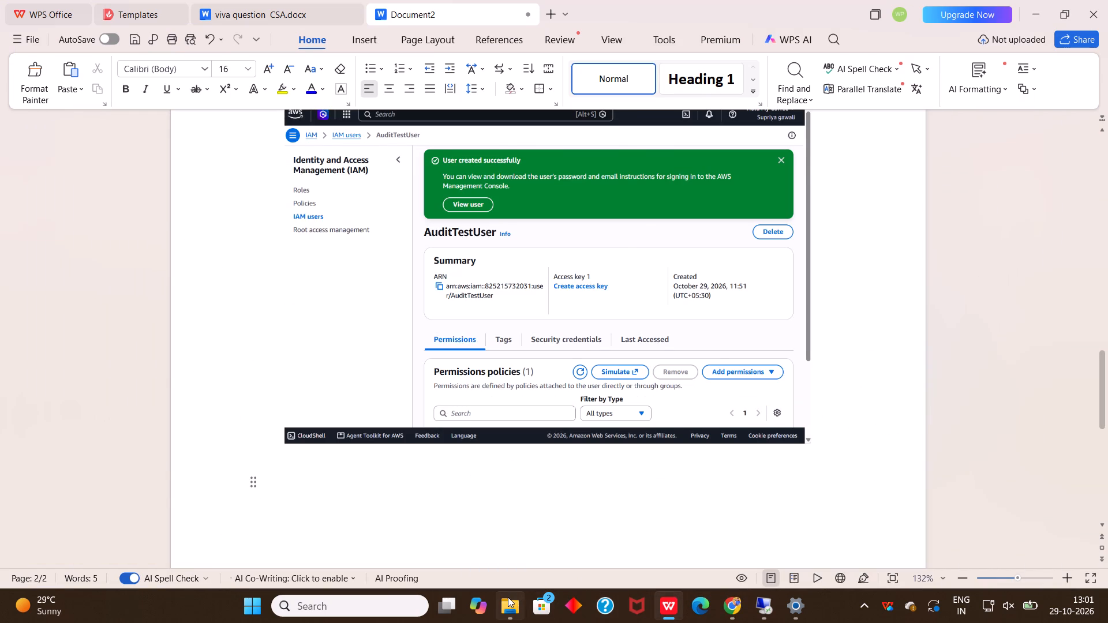
left_click(508, 597)
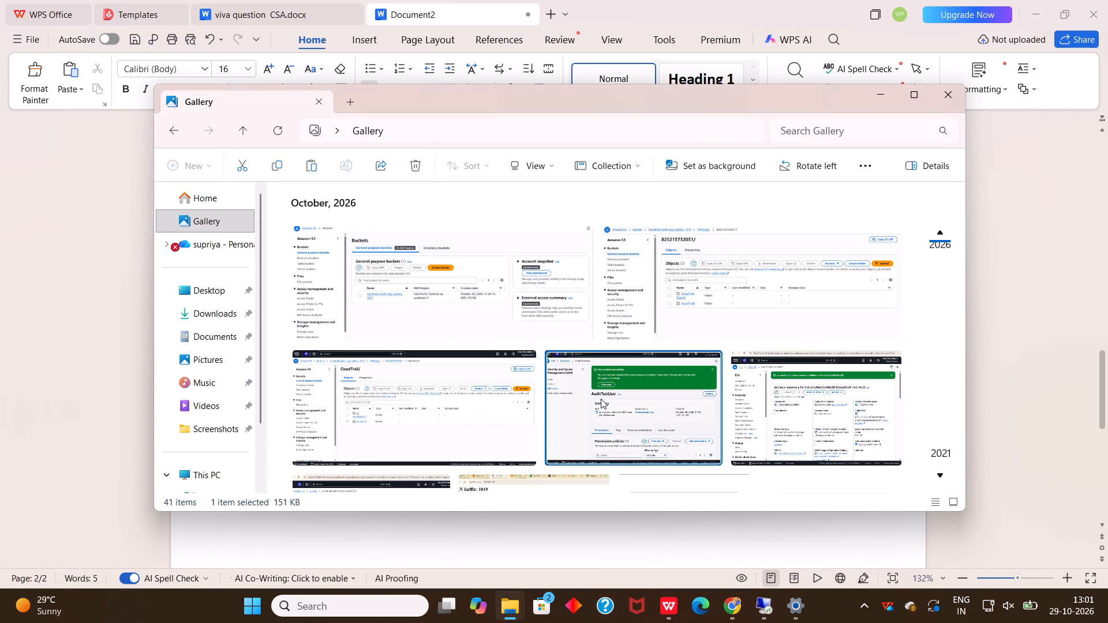
scroll(426, 382, "up", 1)
scroll(471, 273, "up", 4)
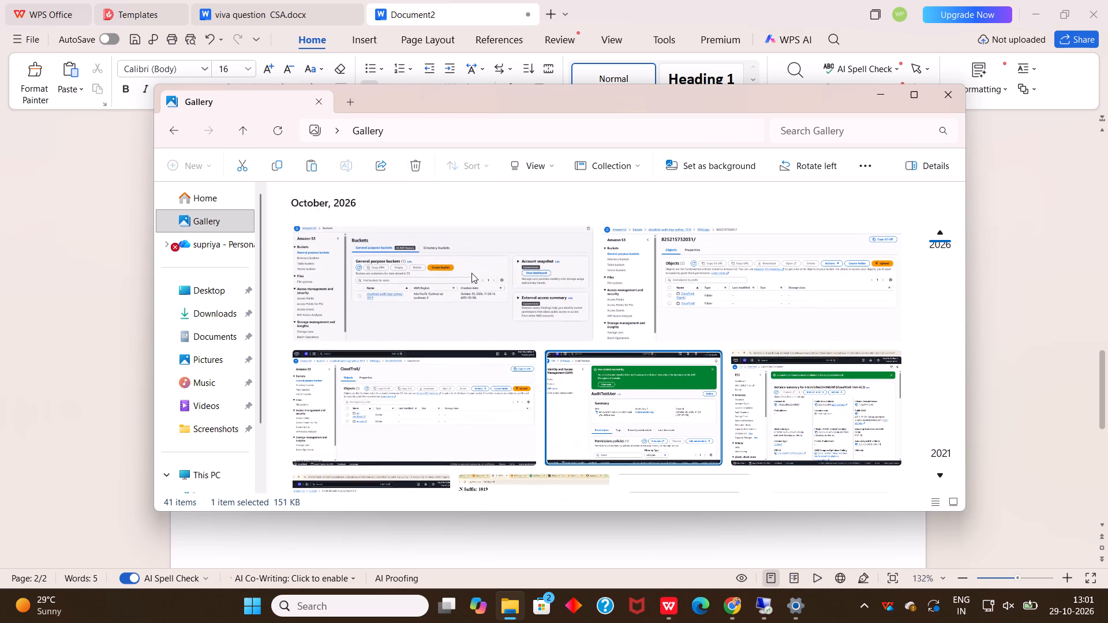
left_click(471, 273)
right_click(471, 273)
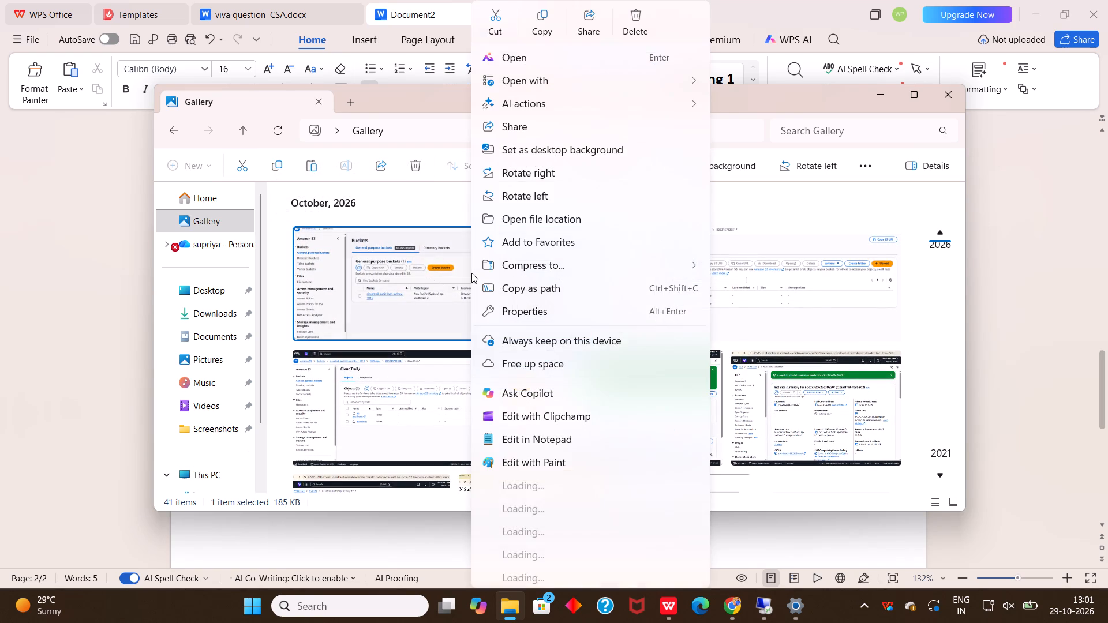
left_click(546, 23)
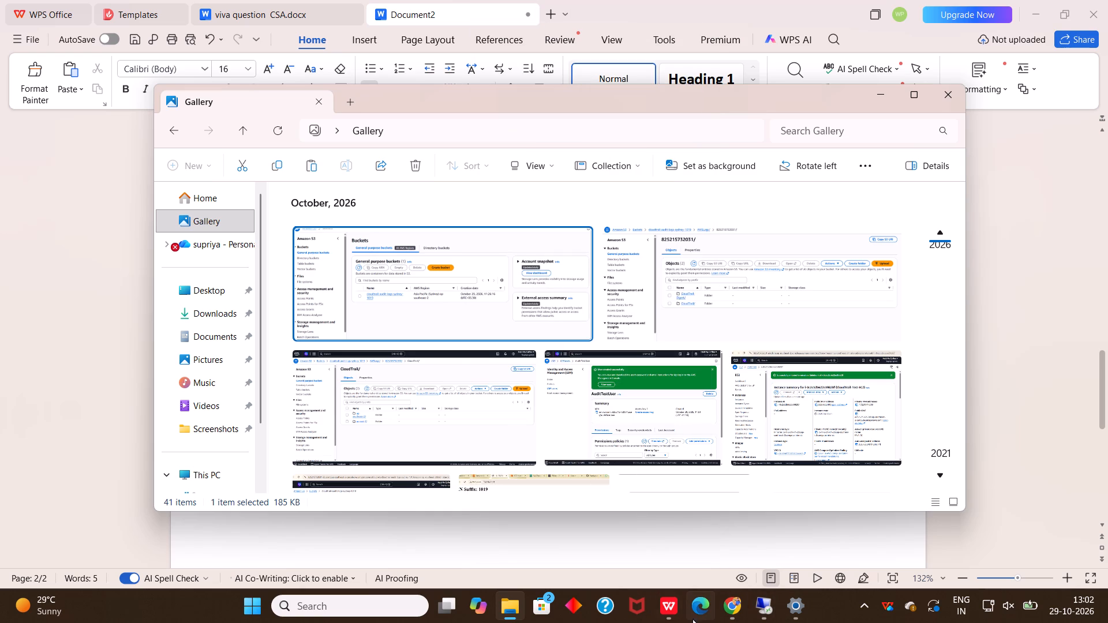
left_click(667, 603)
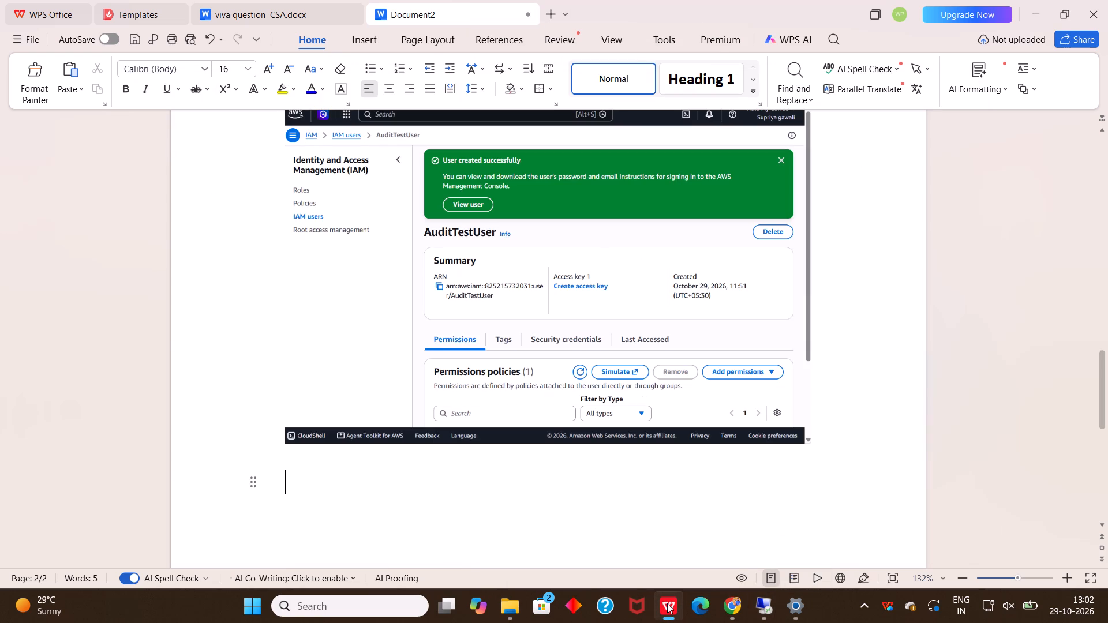
key("Return")
key("ctrl+v")
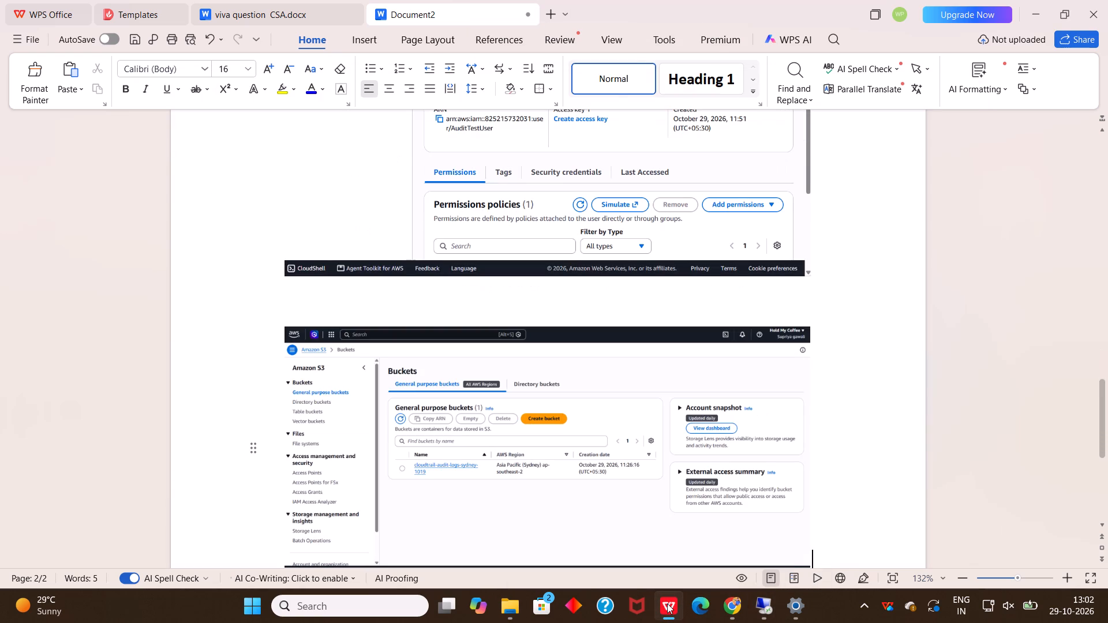
Add blank lines below the buckets list screenshot and paste the Gallery screenshot of the account folder inside AWSLogs there.
key("Return")
key("Return")
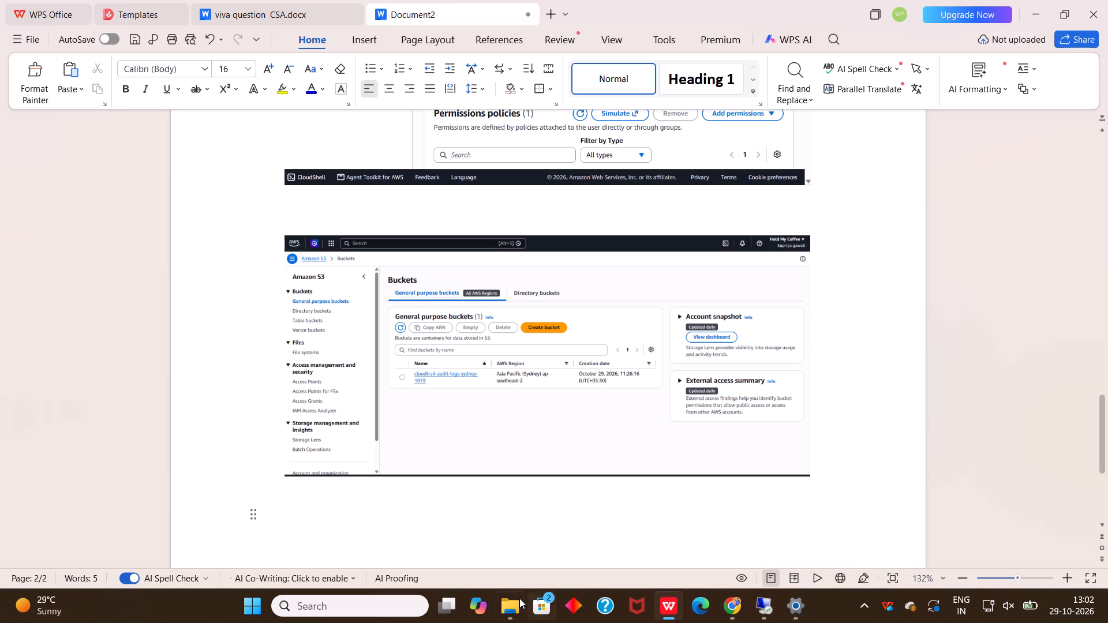
left_click(511, 601)
left_click(725, 269)
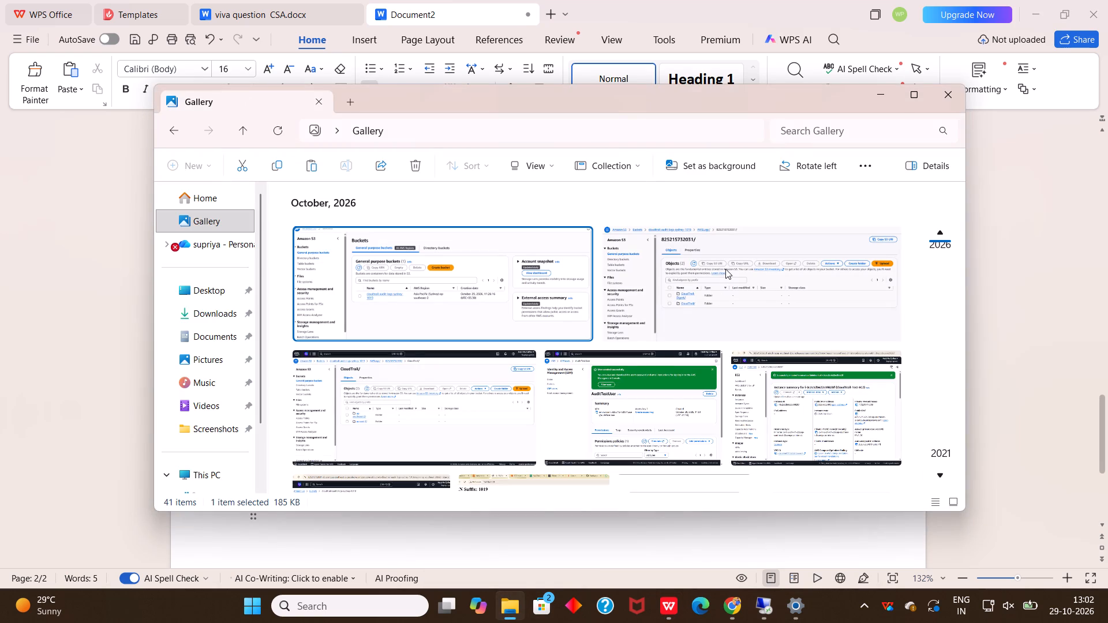
right_click(725, 269)
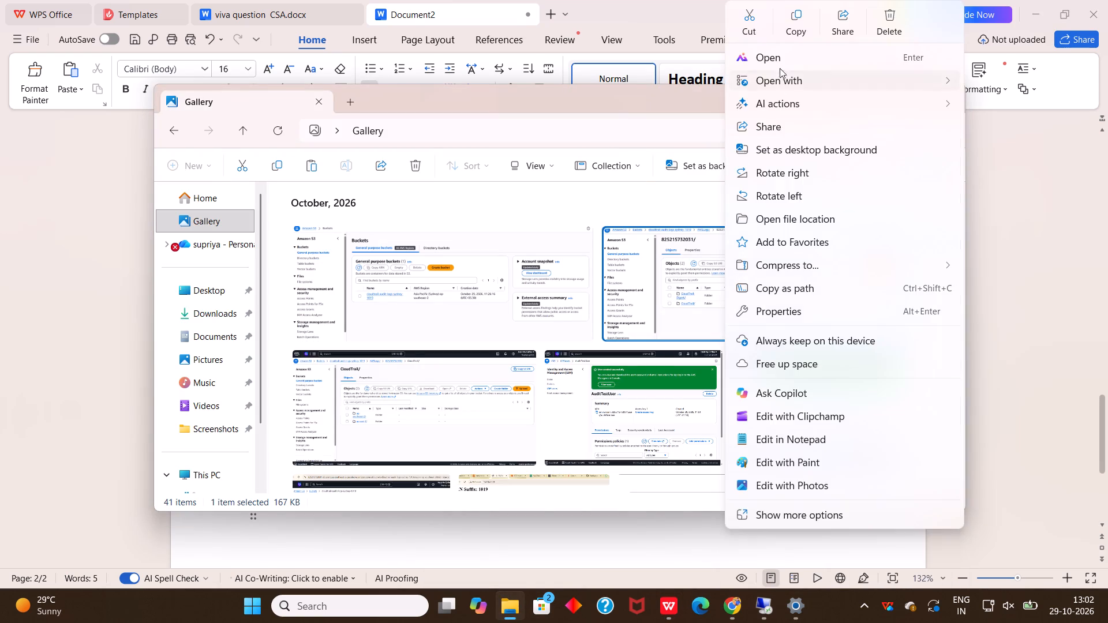
left_click(798, 26)
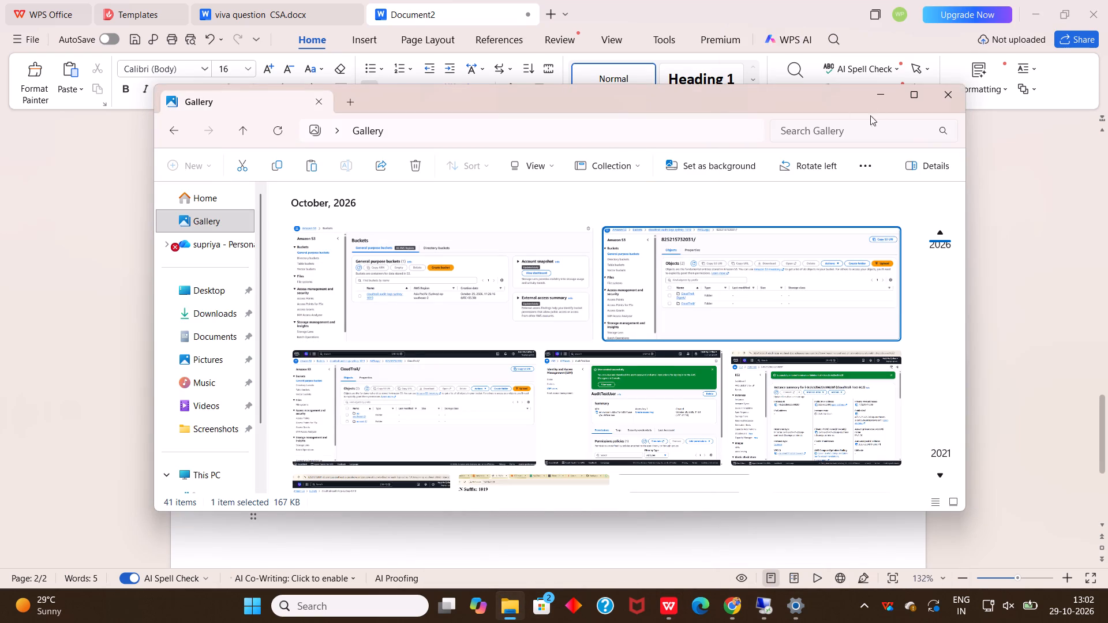
left_click(877, 97)
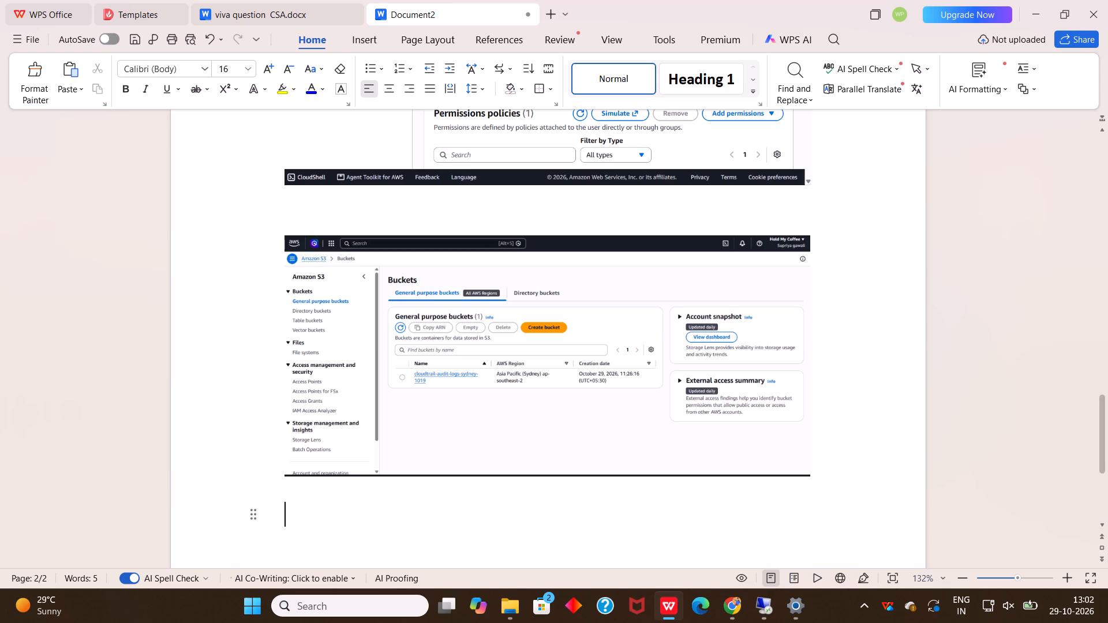
key("ctrl+v")
Add blank lines below the account folder screenshot and paste the Gallery screenshot of the S3 CloudTrail/ folder there.
key("Return")
key("Return")
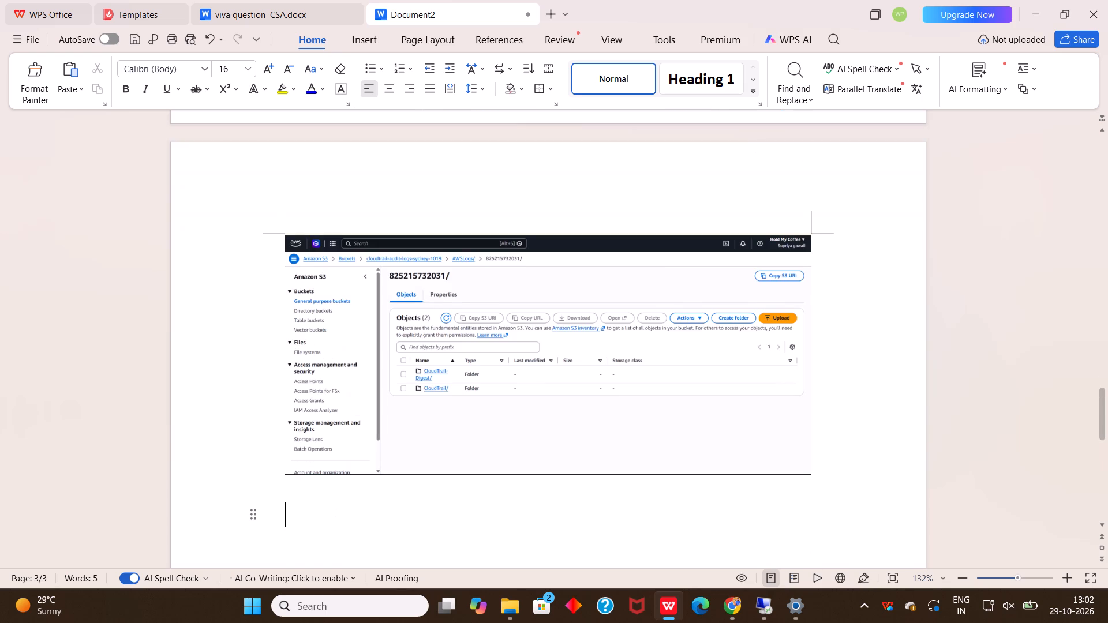
left_click(504, 606)
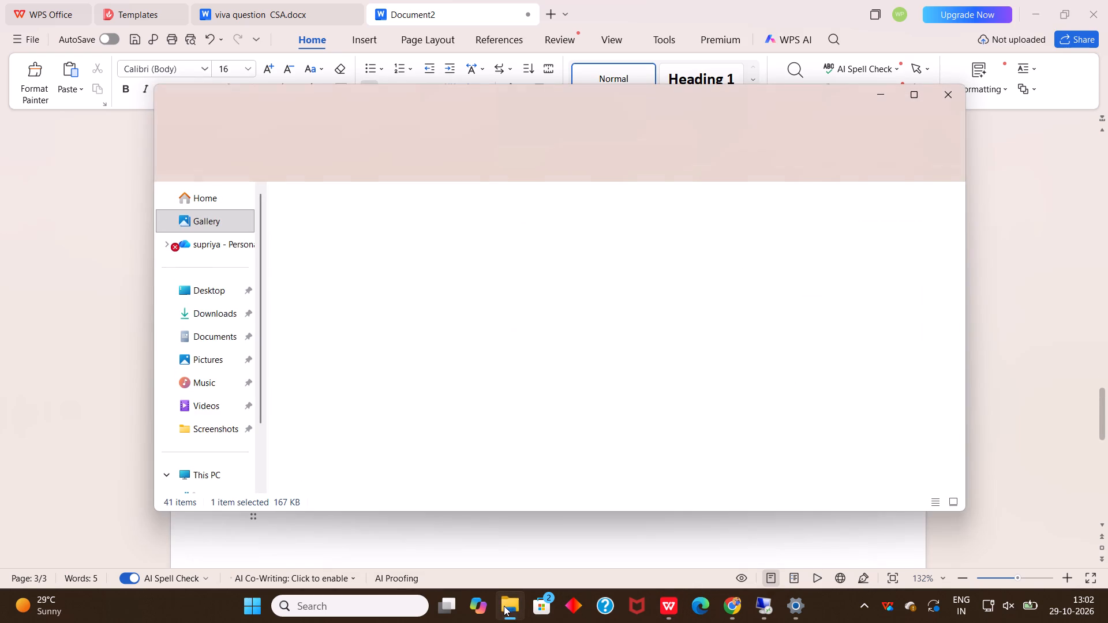
left_click(417, 422)
right_click(417, 422)
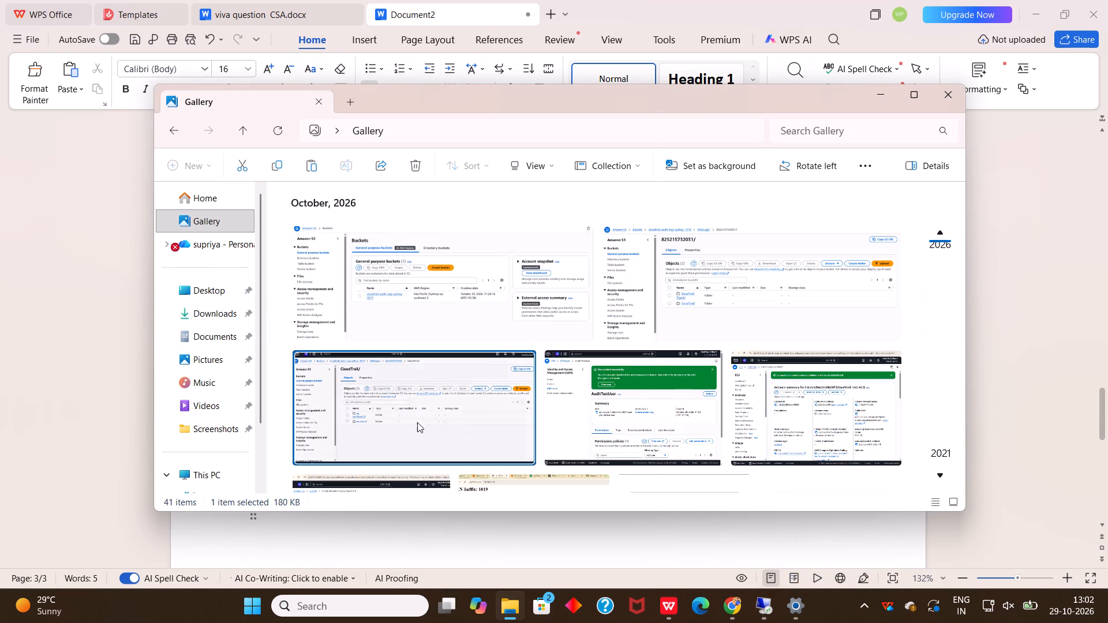
left_click(486, 14)
left_click(879, 93)
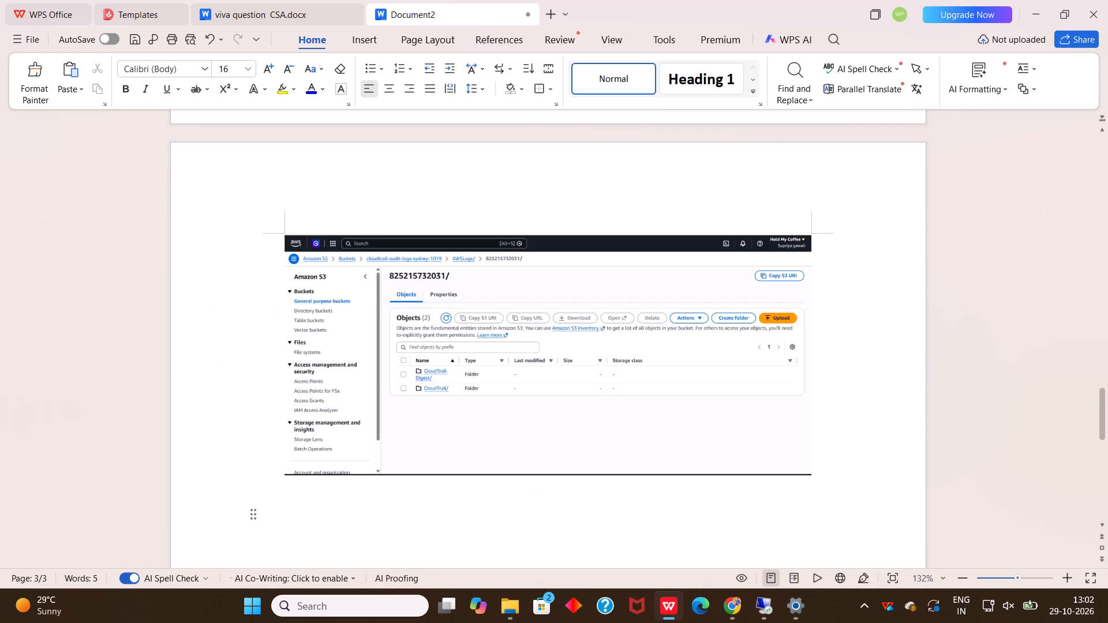
key("ctrl+v")
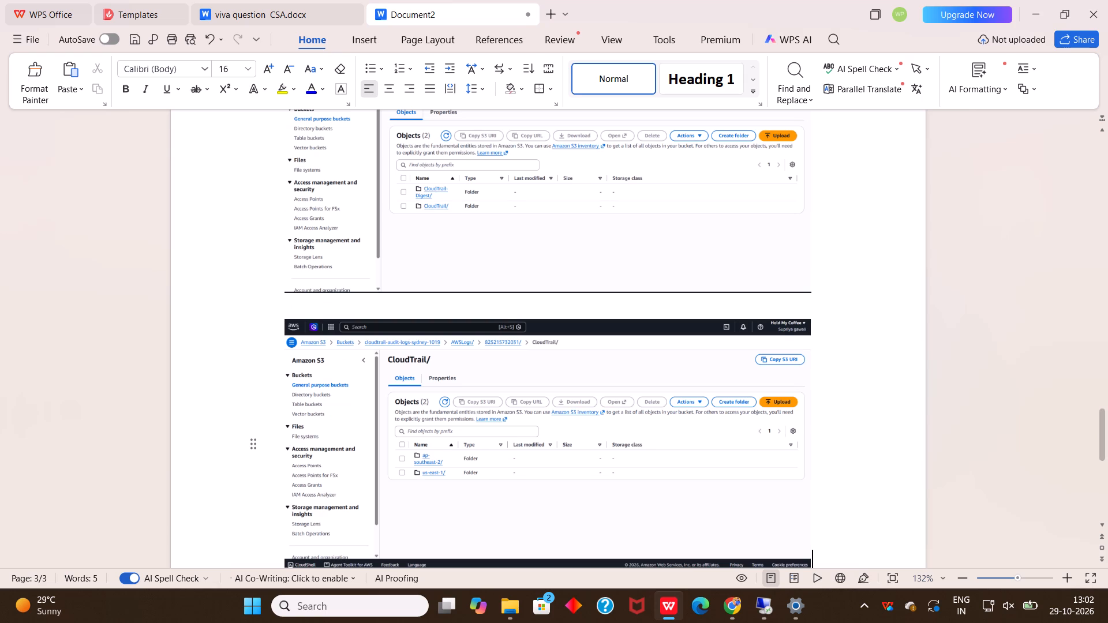
Add two new lines below the CloudTrail/ folder screenshot in the document.
scroll(639, 473, "down", 3)
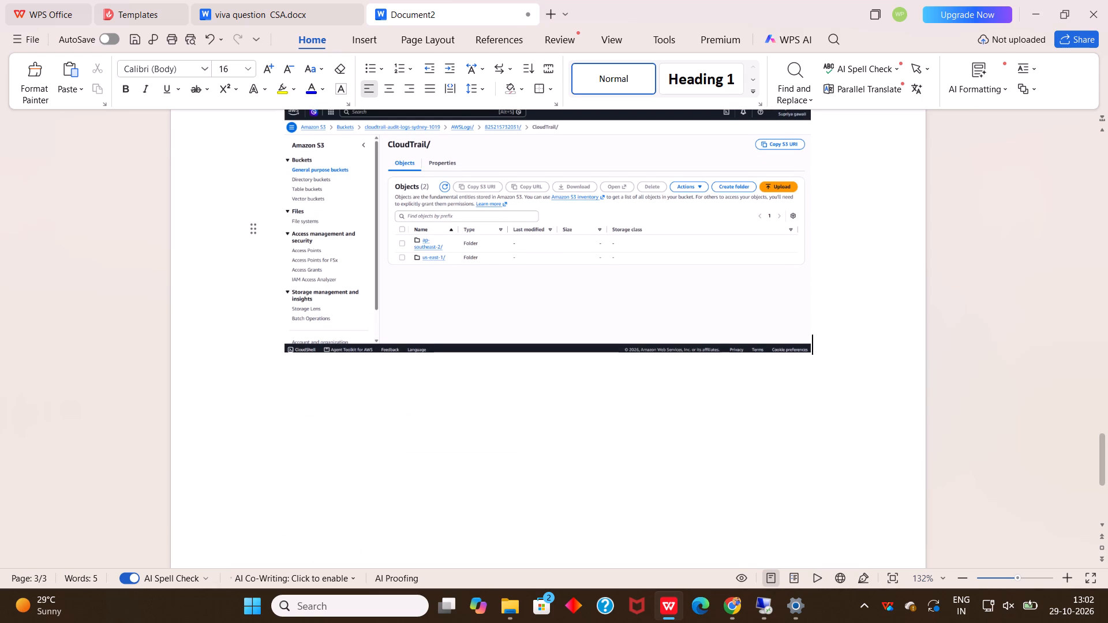
key("Return")
key("Return")
Switch to Chrome and browse the cloudtrail-audit-logs-sydney-1019 bucket through AWSLogs, the account folder, CloudTrail, ap-southeast-2, 2026 and 10 to the 29/ folder's log files.
left_click(729, 606)
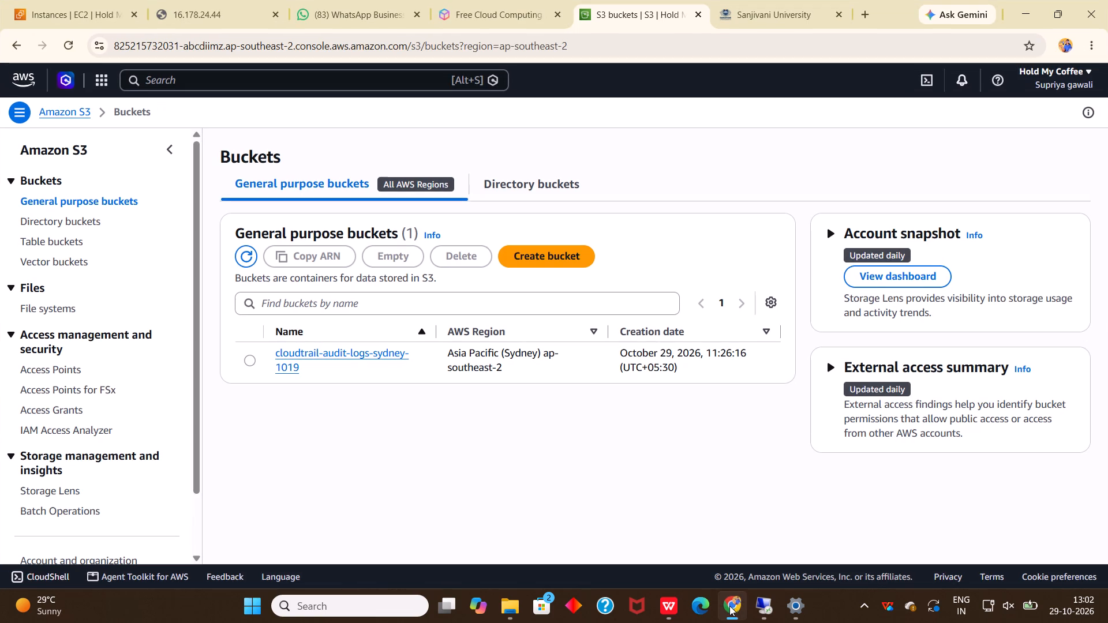
left_click(309, 351)
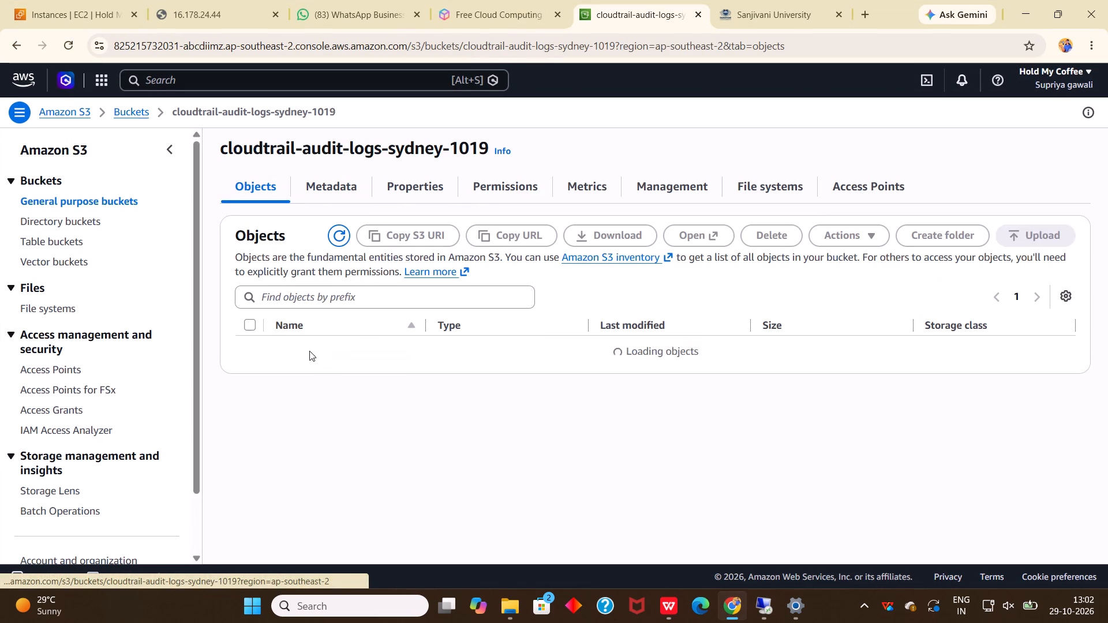
left_click(309, 351)
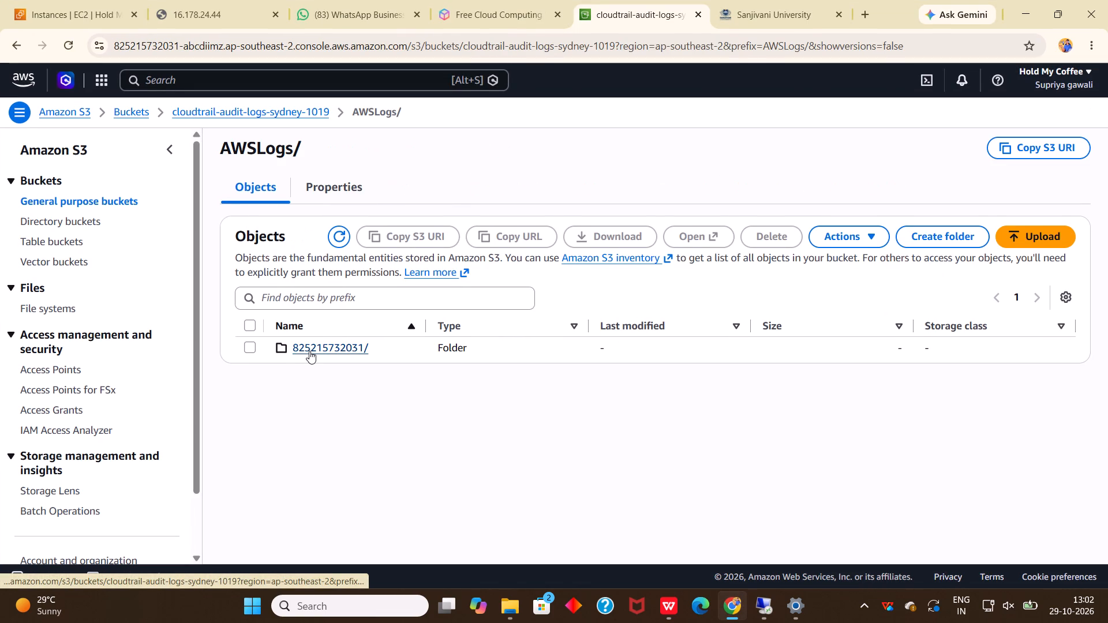
left_click(309, 351)
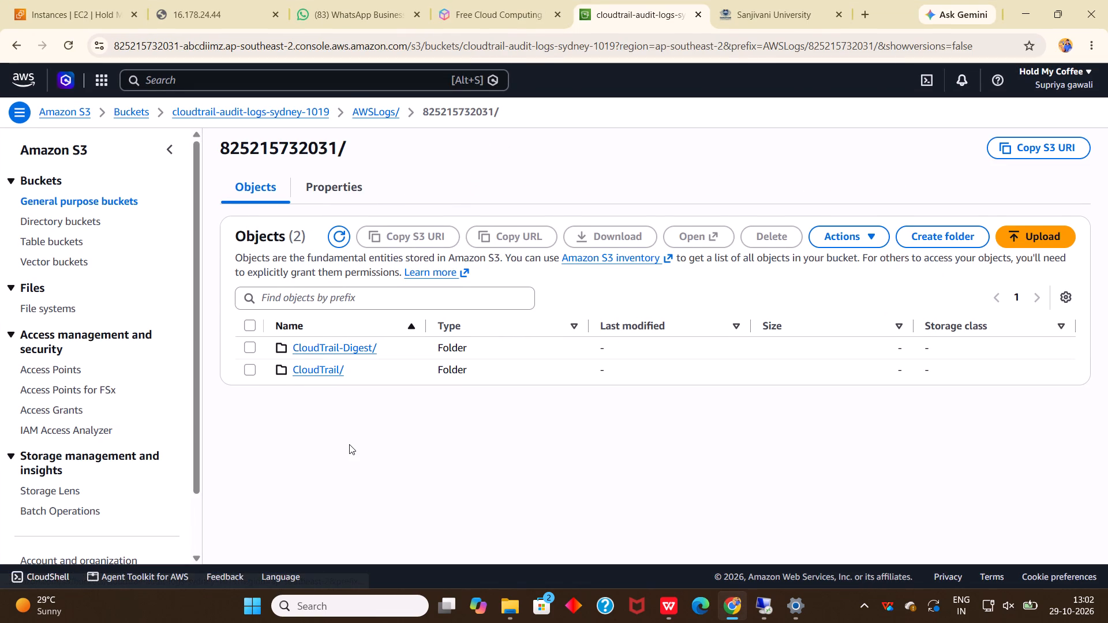
left_click(314, 371)
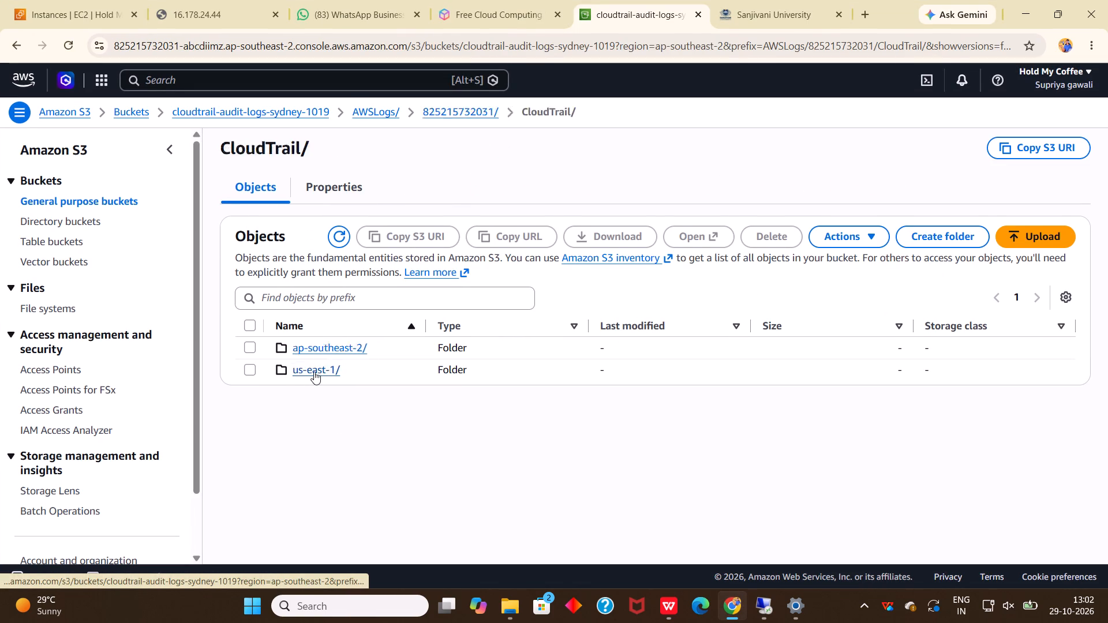
left_click(338, 347)
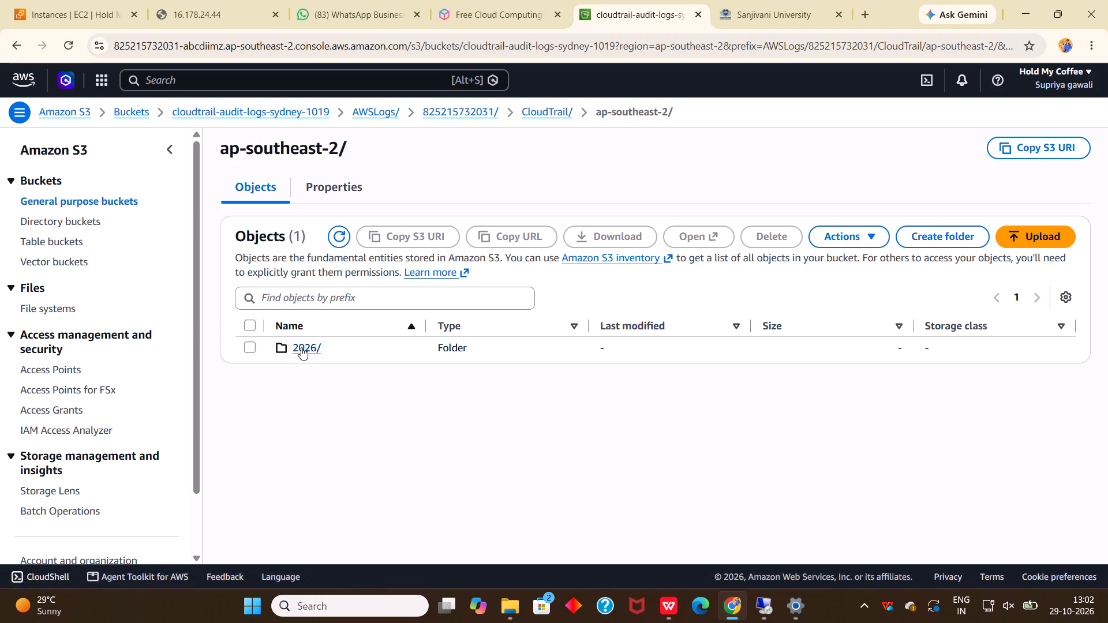
left_click(301, 347)
left_click(301, 347)
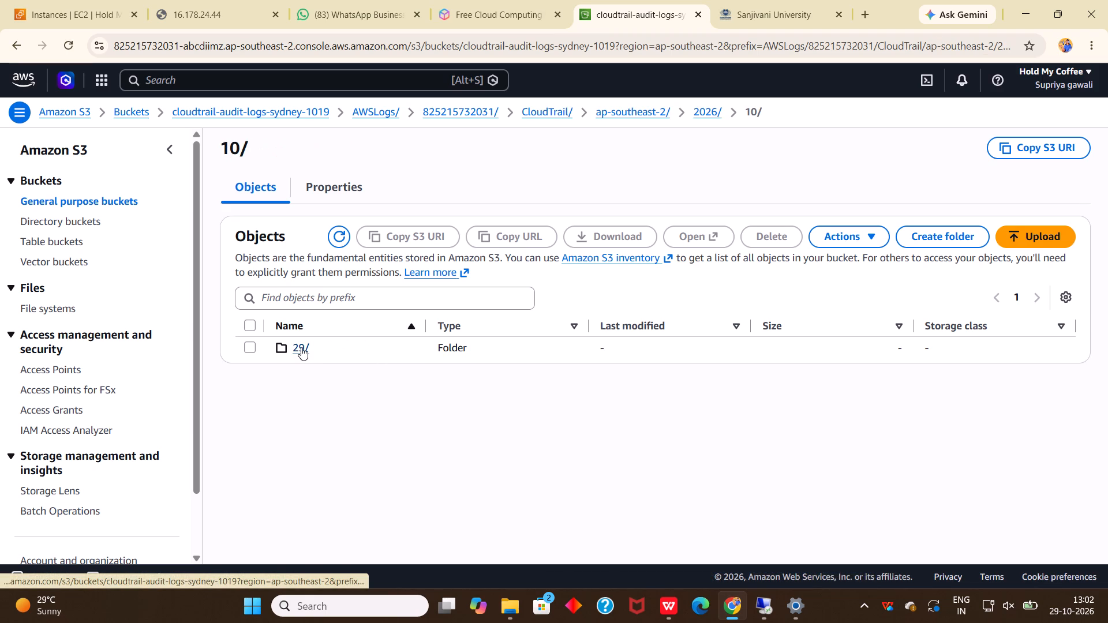
left_click(301, 347)
scroll(372, 421, "right", 1)
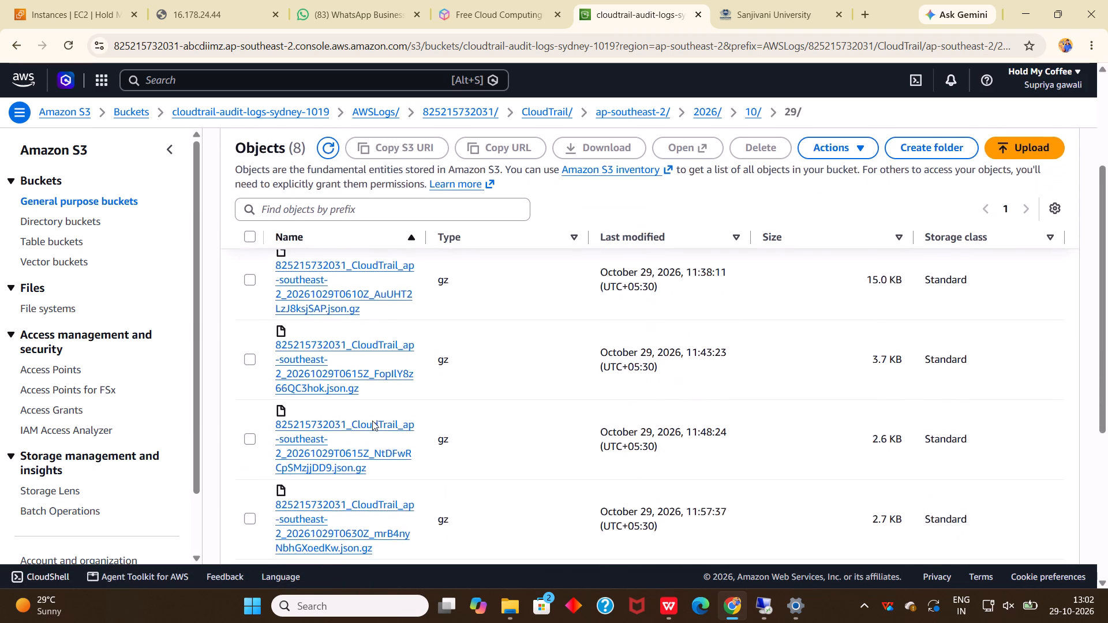
scroll(372, 421, "right", 1)
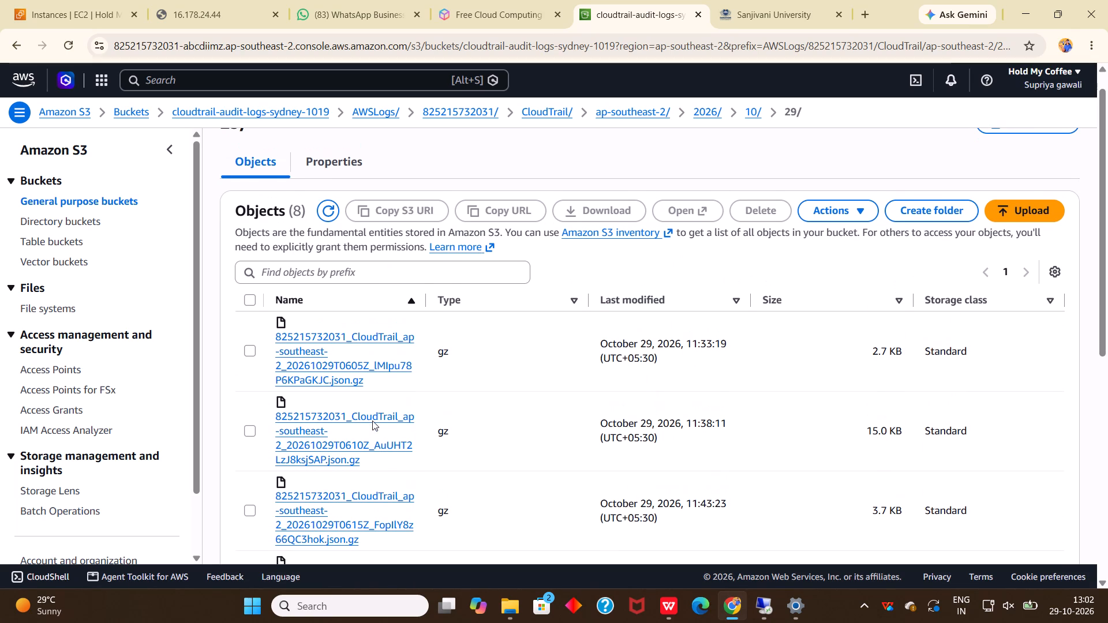
Capture a rectangular screenshot of the S3 console page showing the log files in the 29/ folder, excluding the browser's tab strip.
key("shift+super+s")
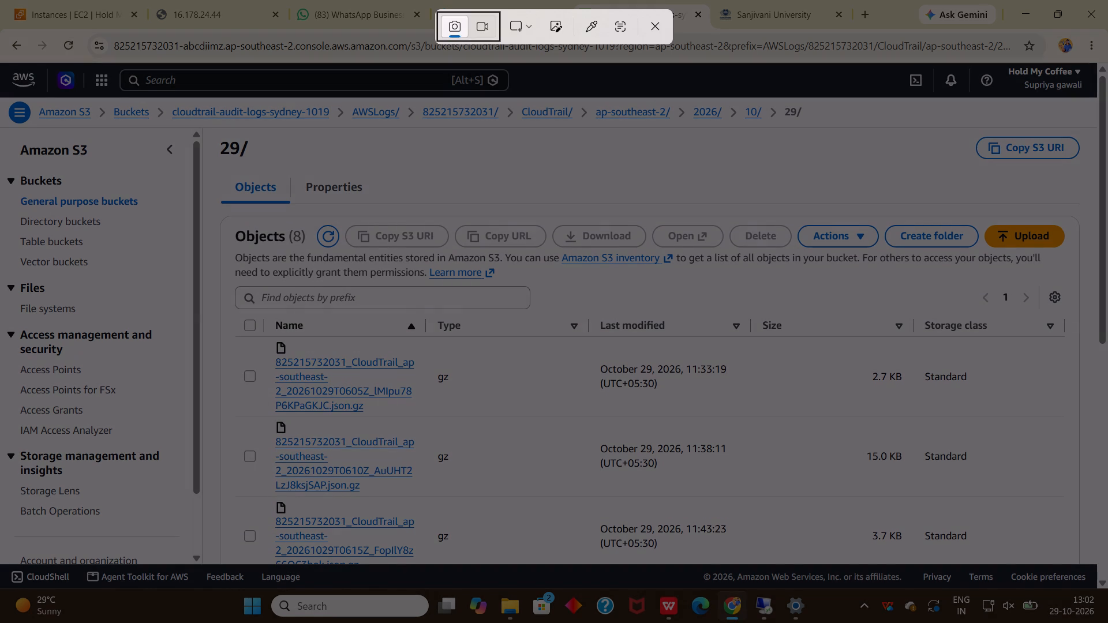
left_click(7, 63)
left_click_drag(2, 54, 503, 221)
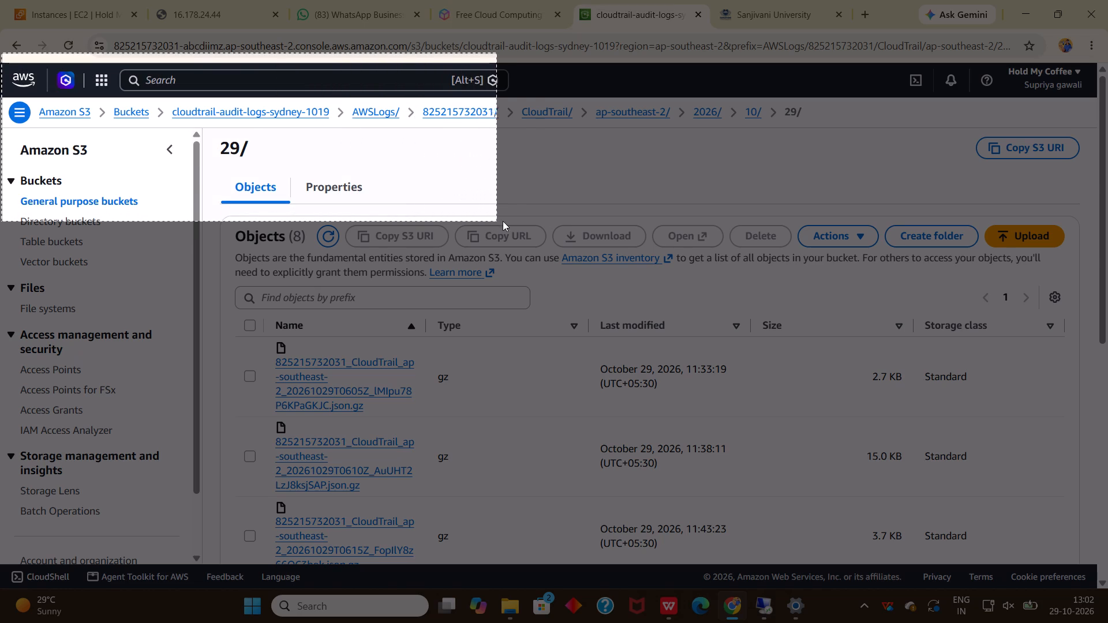
left_click_drag(503, 221, 698, 222)
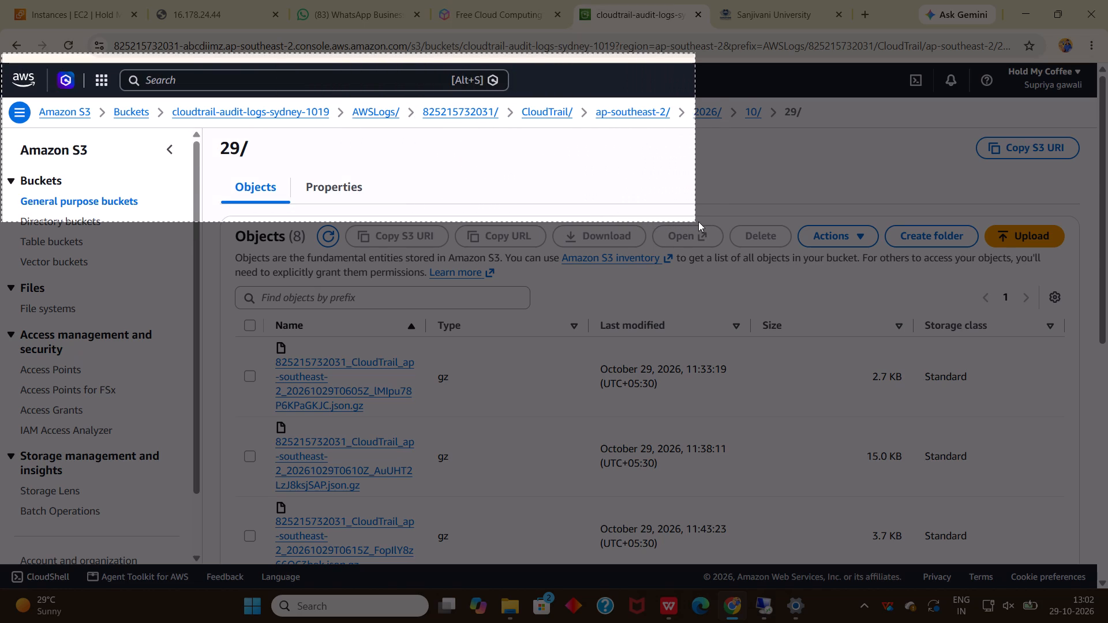
left_click_drag(698, 222, 896, 221)
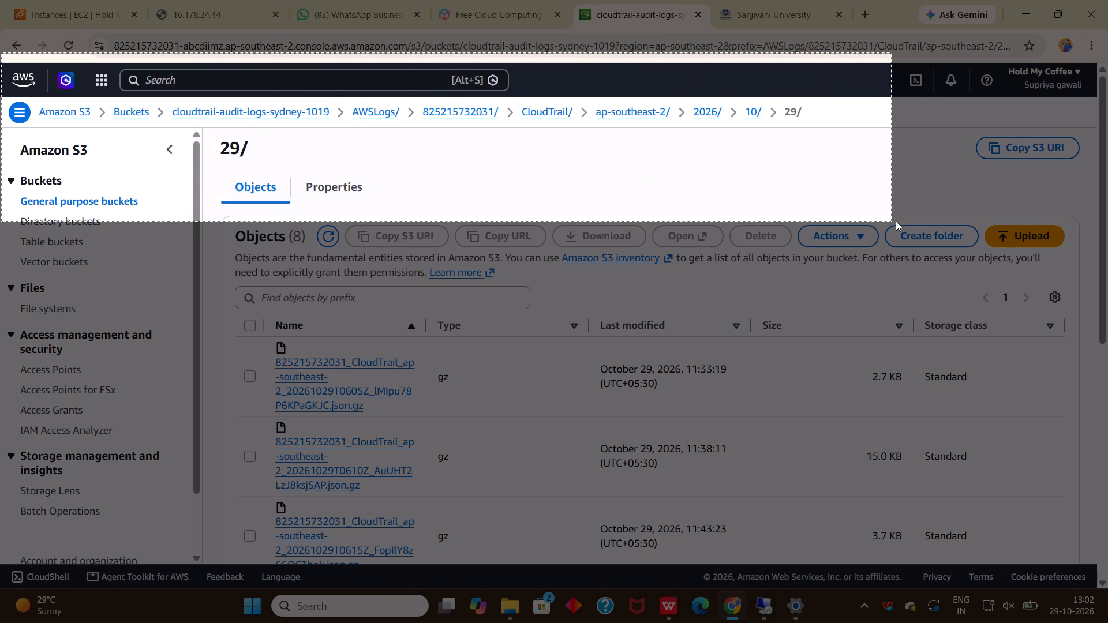
left_click_drag(896, 221, 1090, 224)
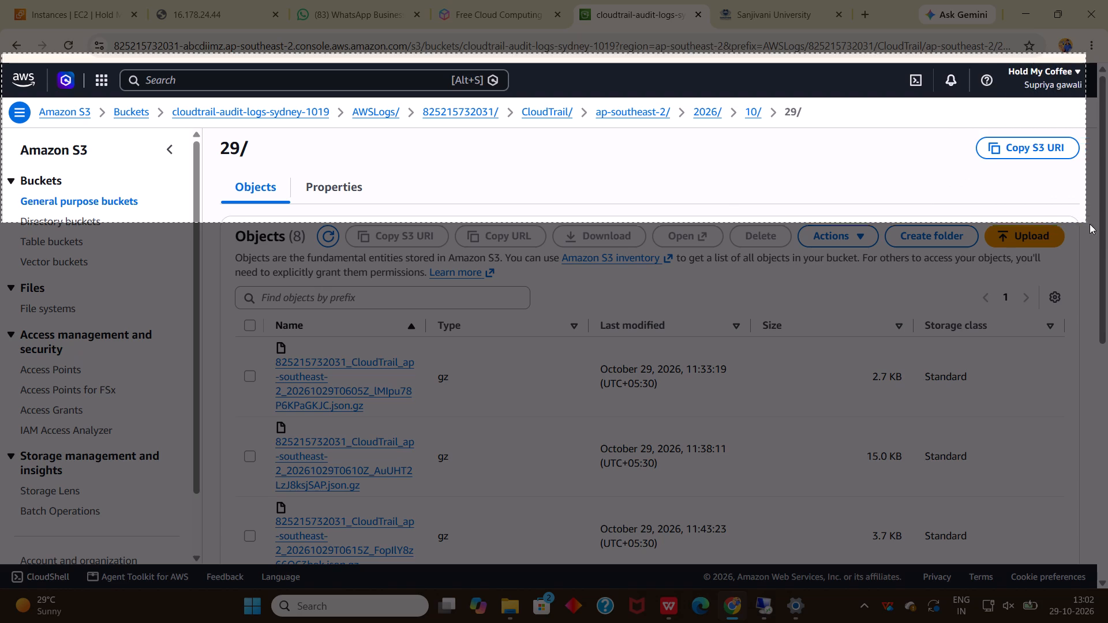
left_click_drag(1090, 224, 1107, 479)
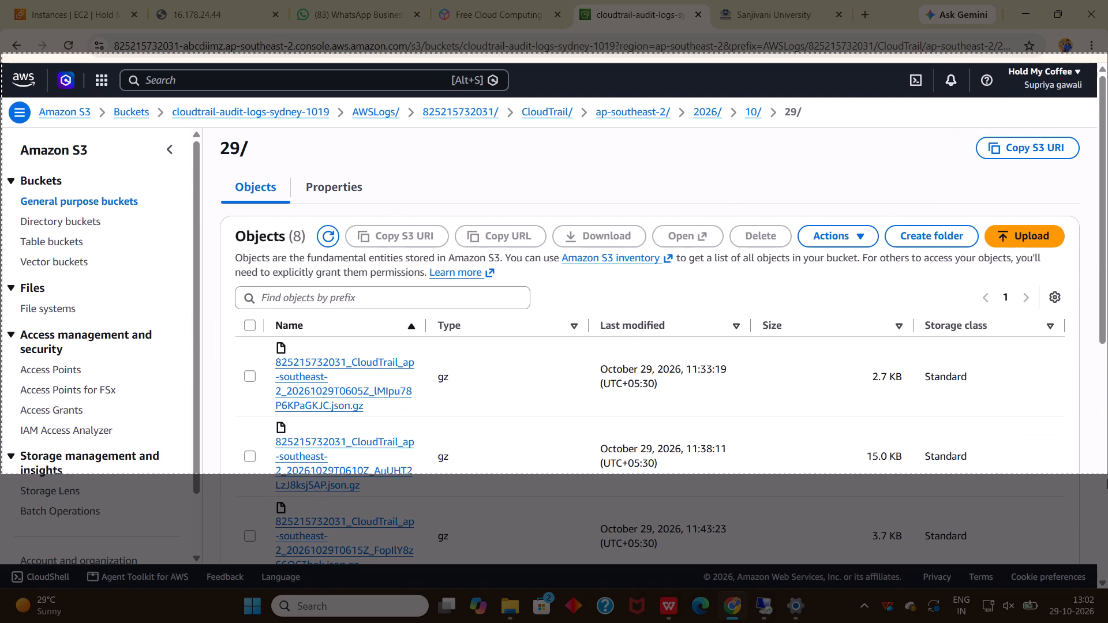
left_click_drag(1107, 479, 1098, 577)
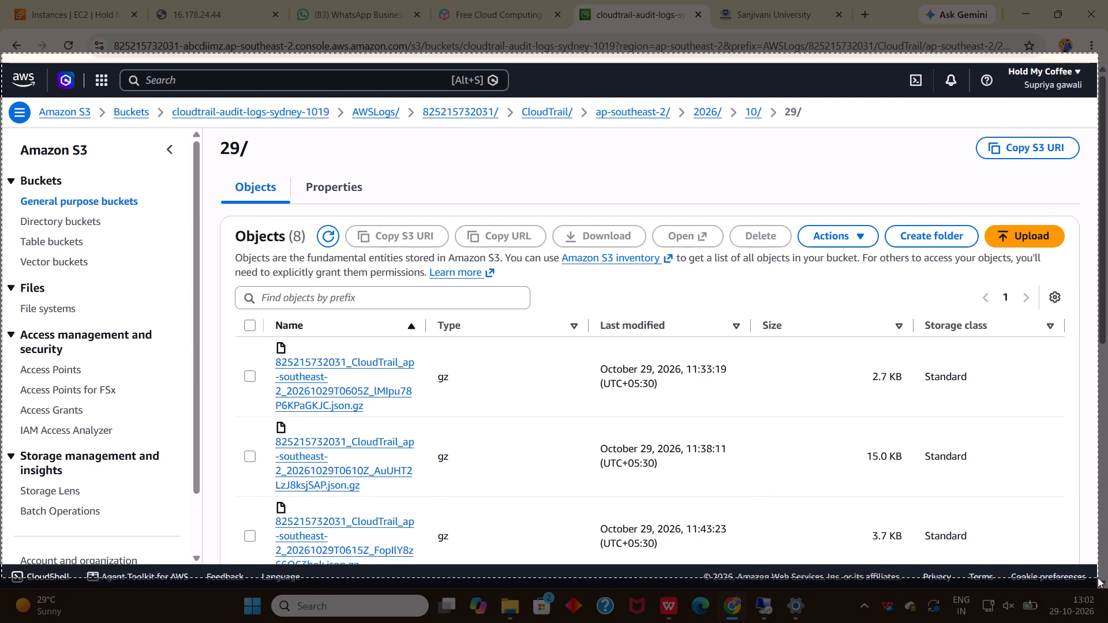
left_click_drag(1098, 577, 1095, 586)
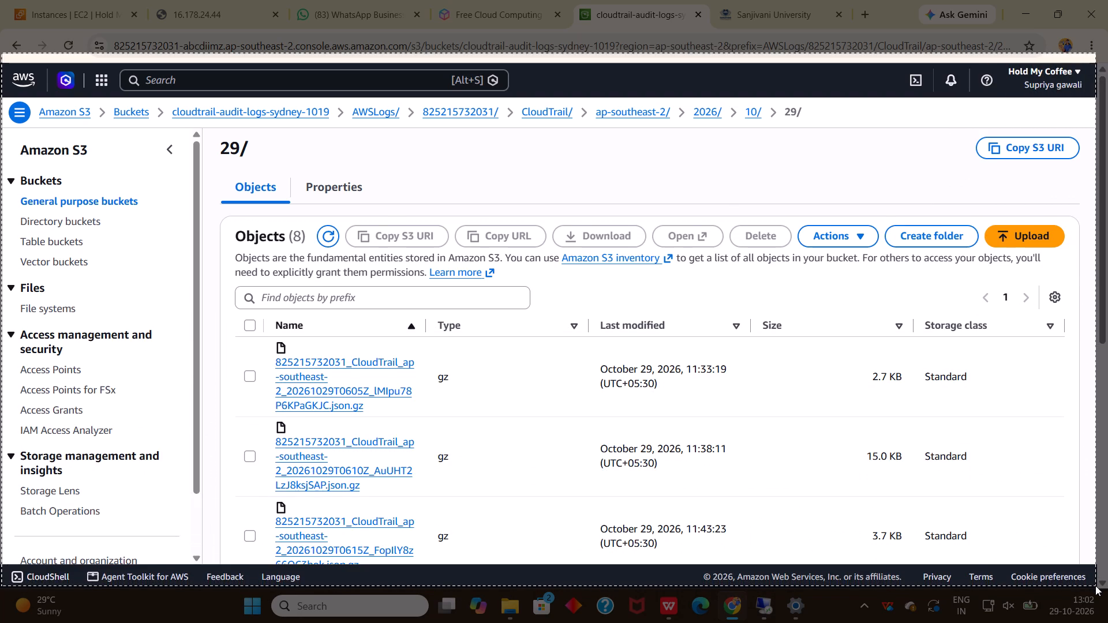
left_click_drag(1095, 586, 1095, 584)
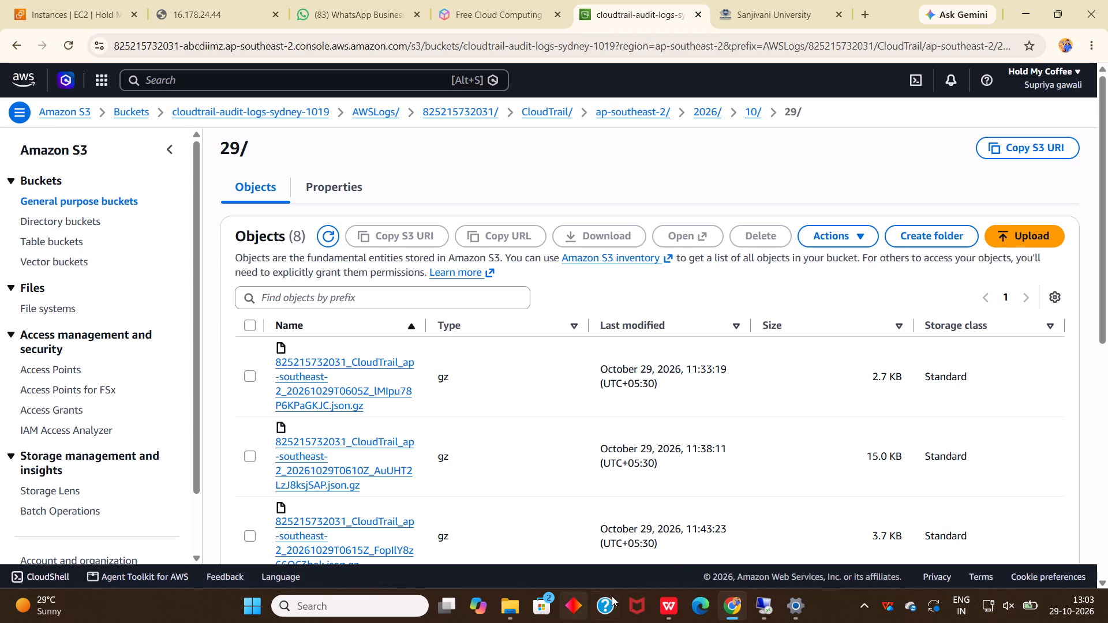
Switch to the WPS document, add a blank line below the CloudTrail/ folder screenshot, and paste the Gallery screenshot of the 29/ folder's log files there.
left_click(668, 598)
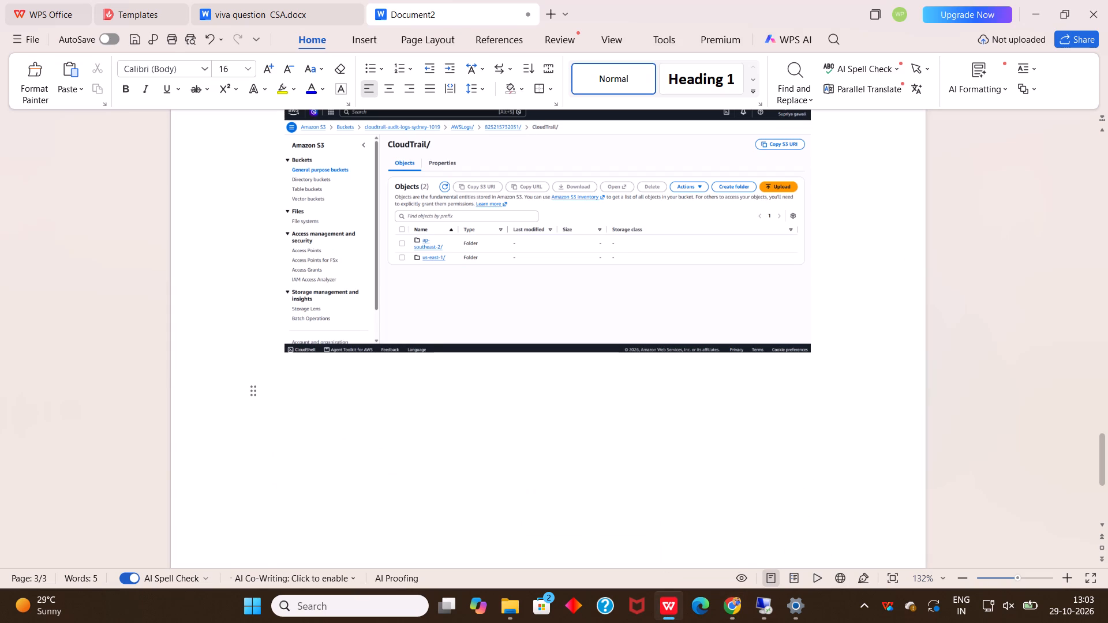
key("Return")
left_click(508, 604)
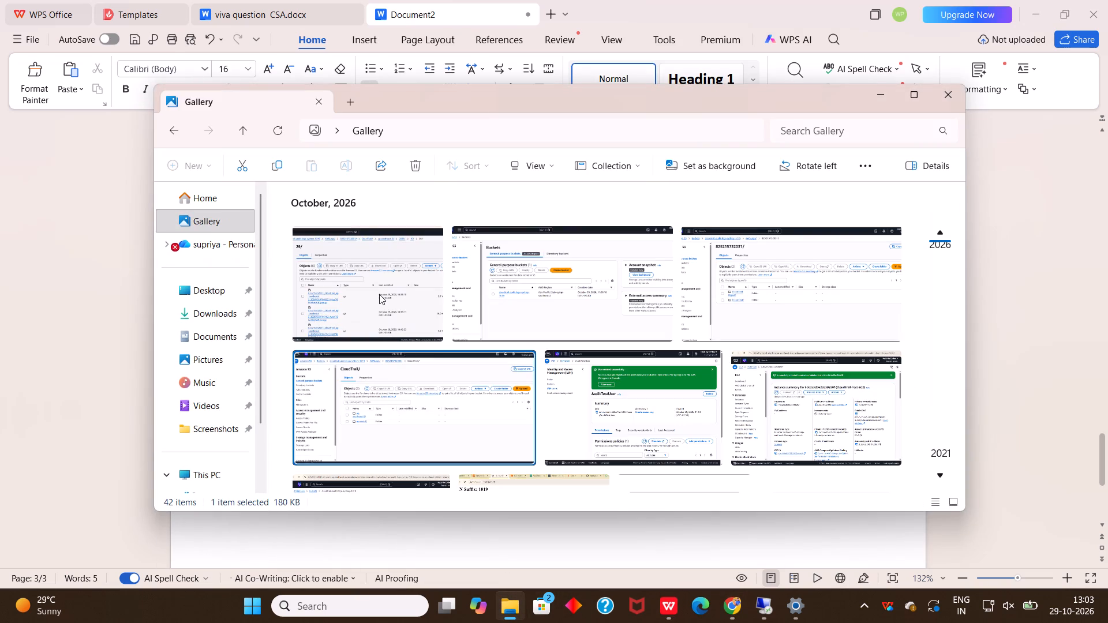
left_click(379, 294)
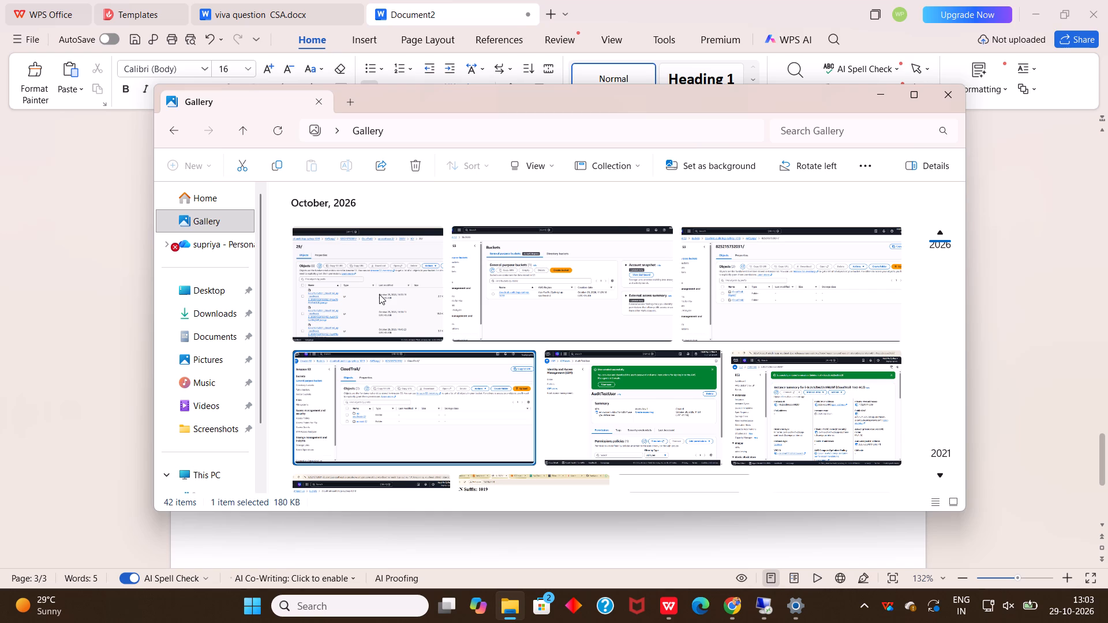
right_click(379, 294)
left_click(451, 25)
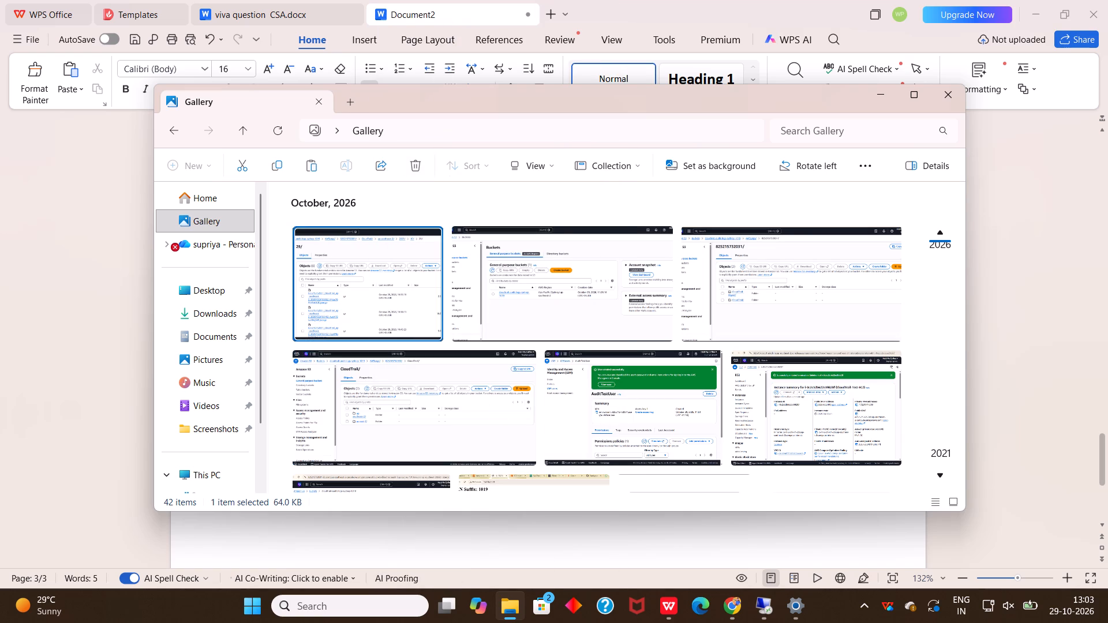
left_click(881, 98)
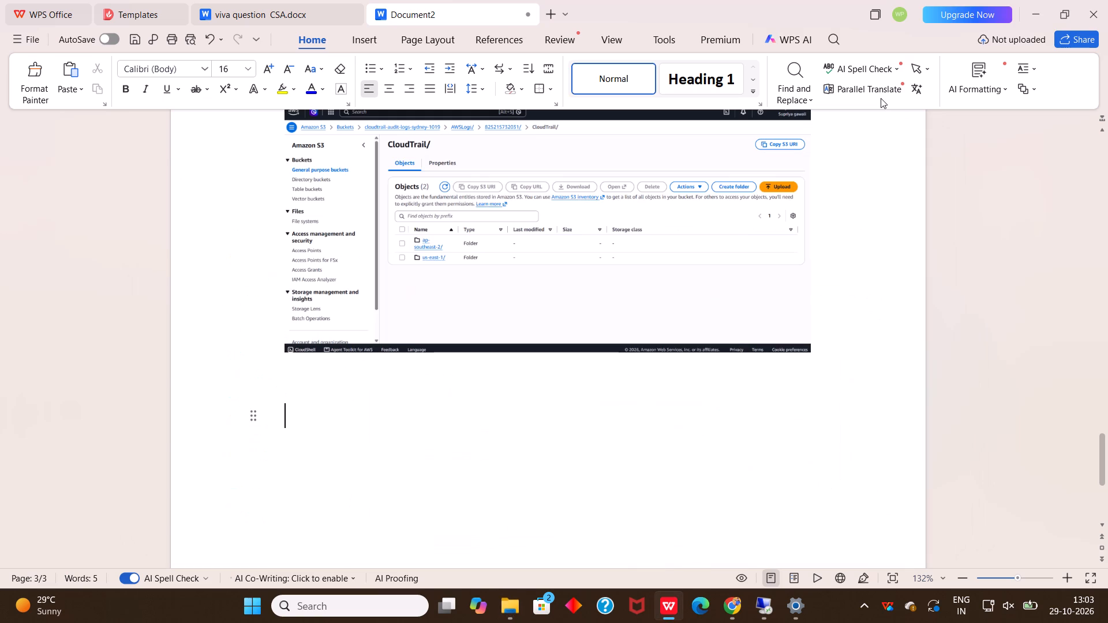
key("ctrl+v")
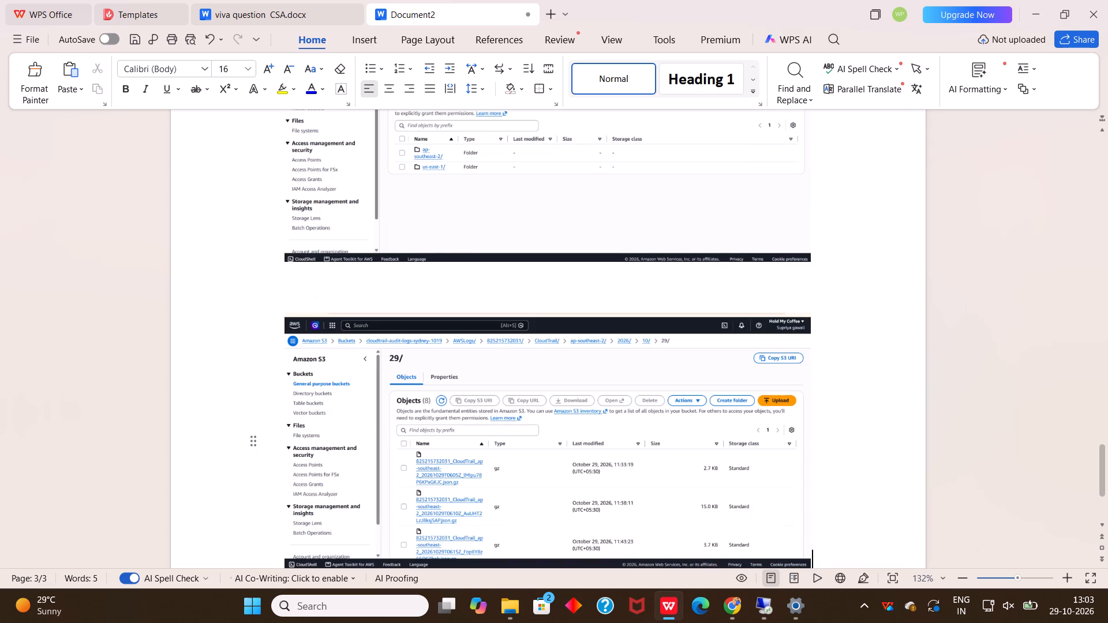
Review the whole document from the PBL-5 heading to the 29/ folder screenshot, checking the order and placement of the pasted AWS screenshots.
scroll(536, 422, "down", 3)
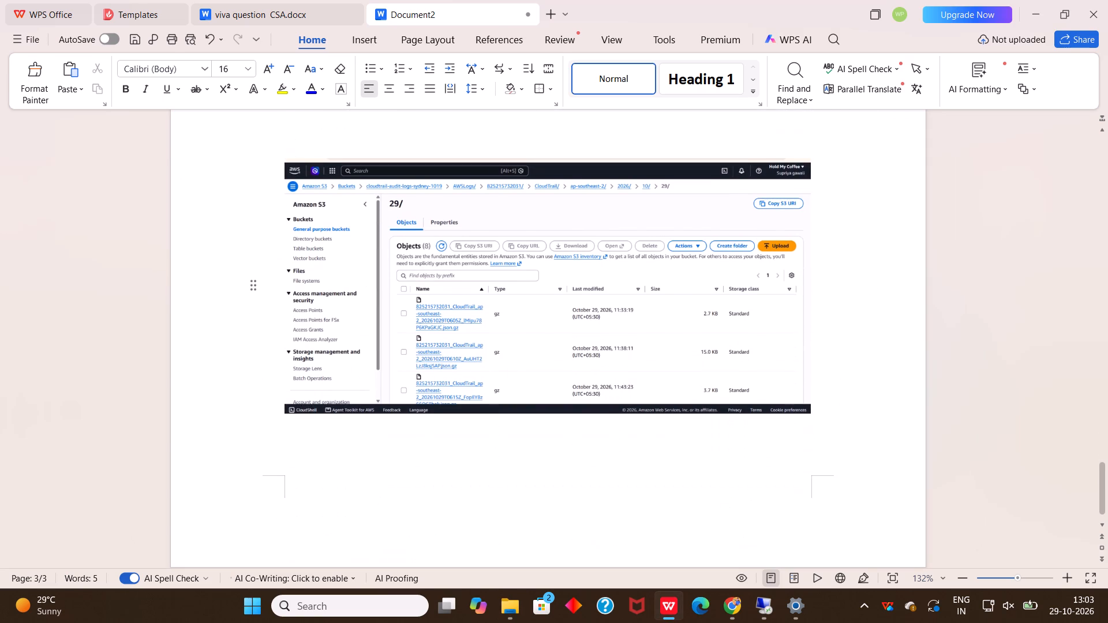
scroll(536, 422, "up", 2)
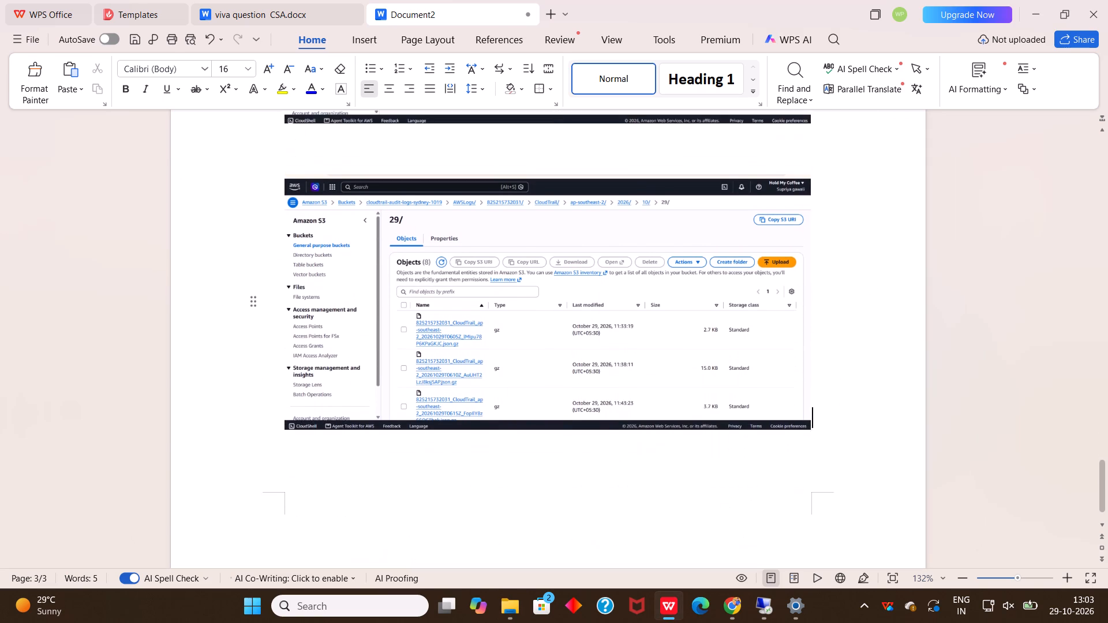
scroll(536, 422, "up", 5)
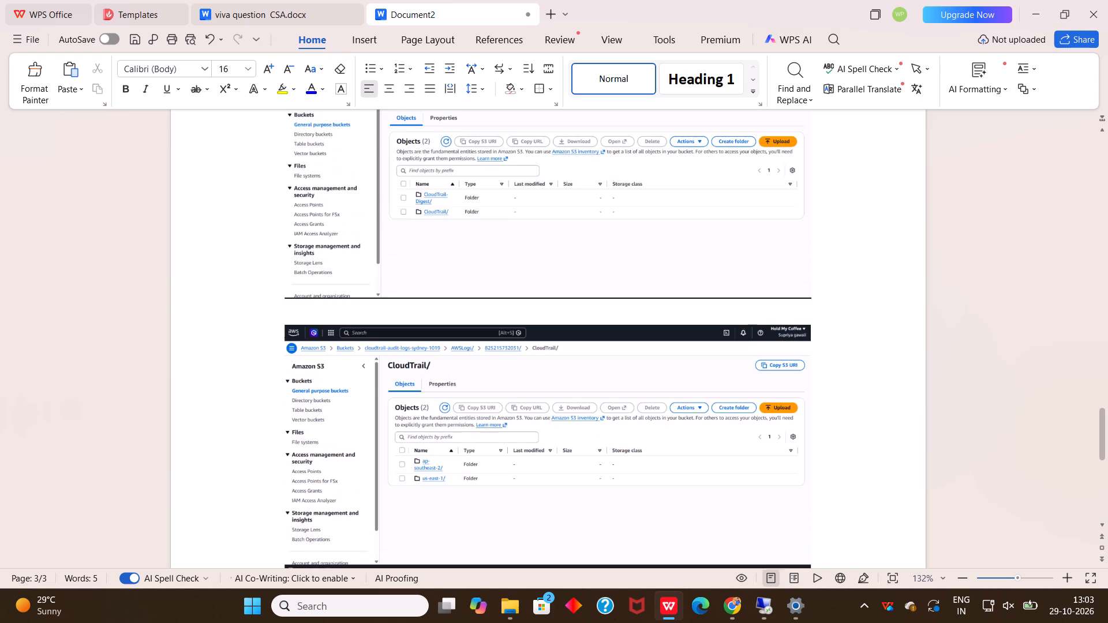
scroll(536, 422, "up", 10)
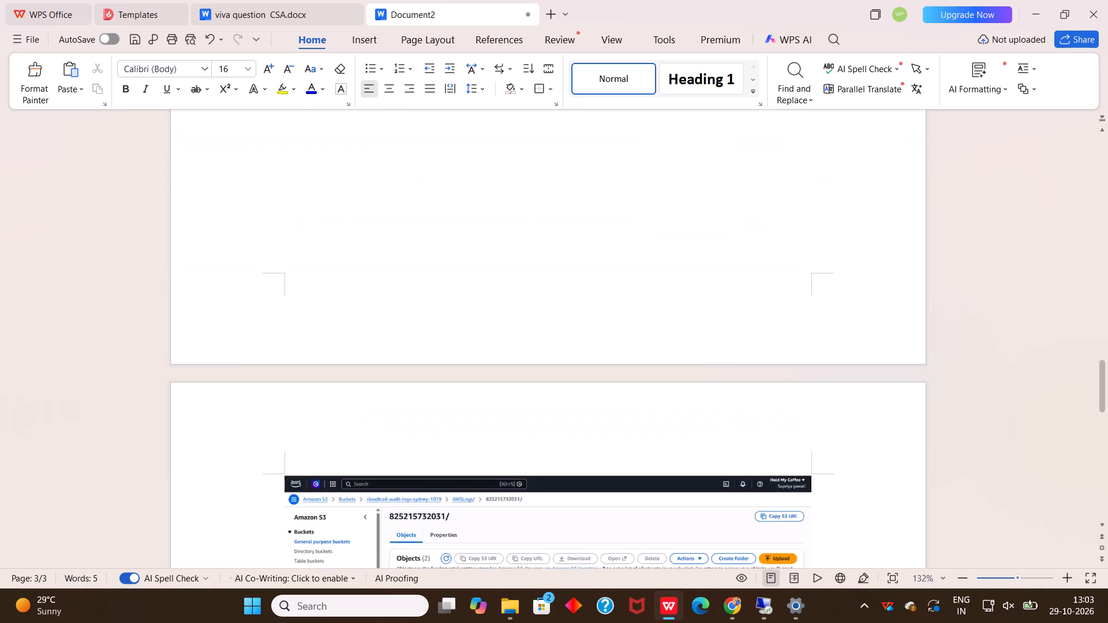
scroll(536, 422, "up", 7)
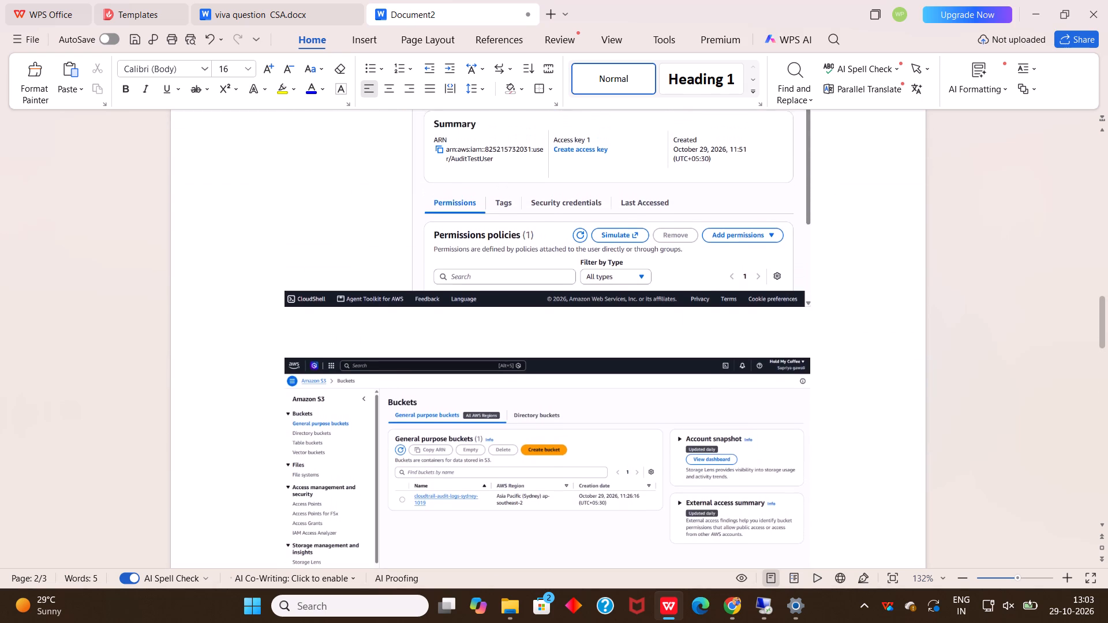
scroll(536, 422, "up", 3)
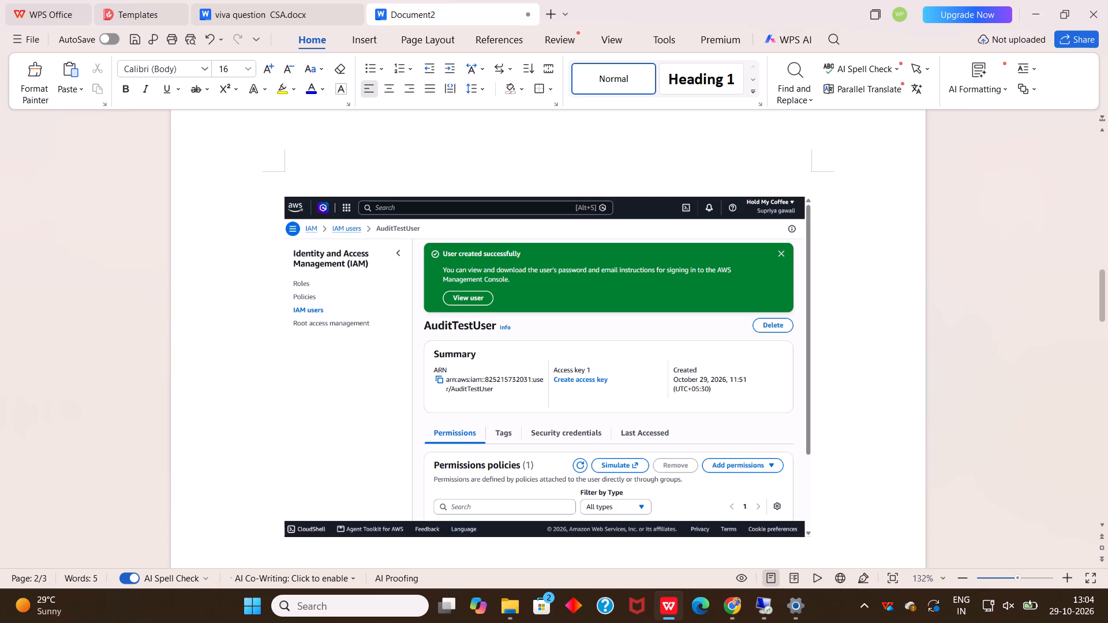
scroll(541, 391, "up", 14)
scroll(541, 391, "down", 4)
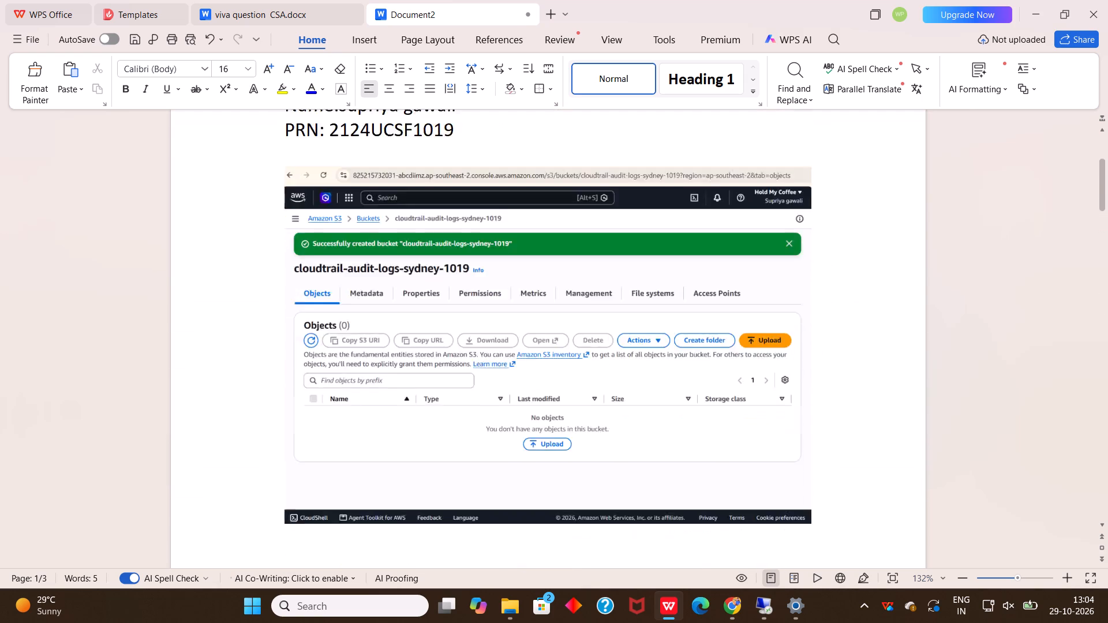
scroll(541, 391, "down", 14)
scroll(541, 391, "up", 1)
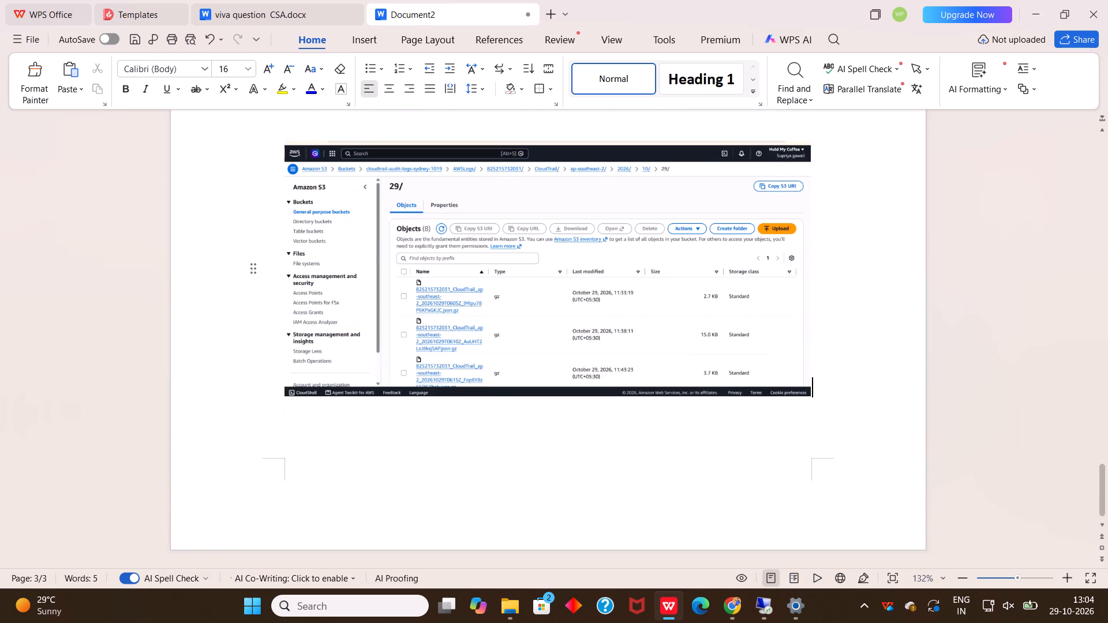
scroll(541, 391, "up", 1)
scroll(541, 391, "down", 9)
scroll(541, 391, "up", 4)
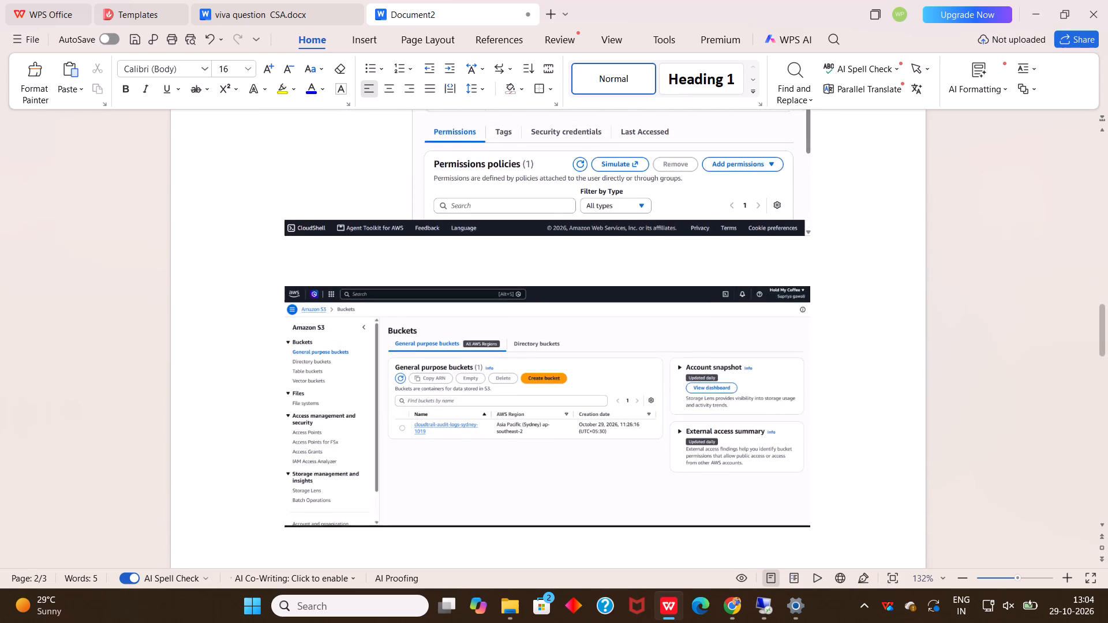
scroll(541, 391, "up", 13)
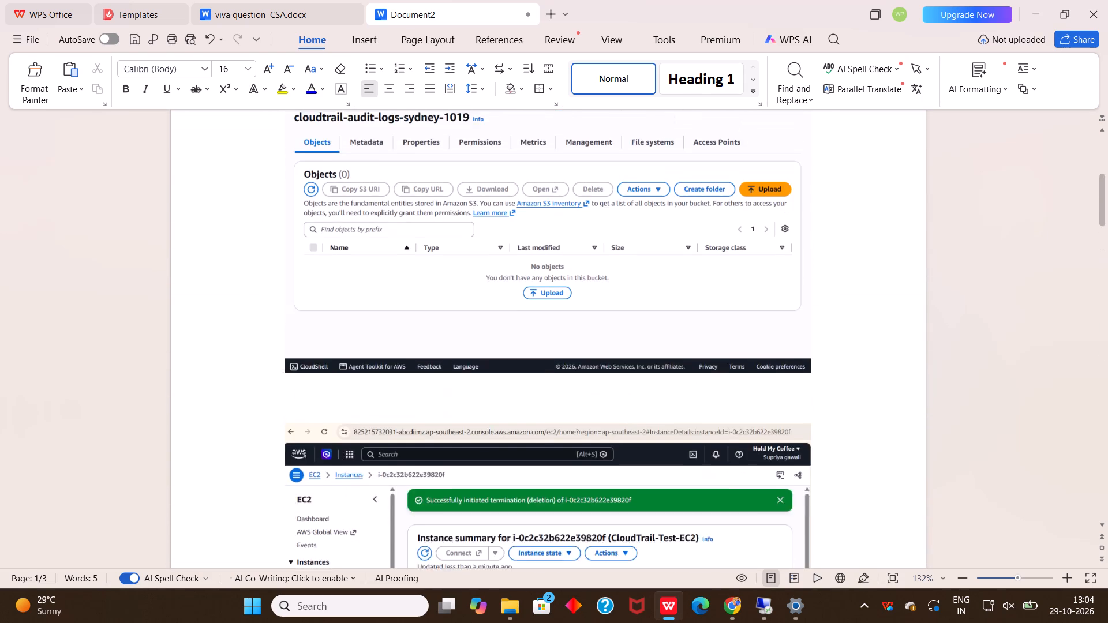
scroll(541, 391, "up", 10)
scroll(541, 391, "down", 4)
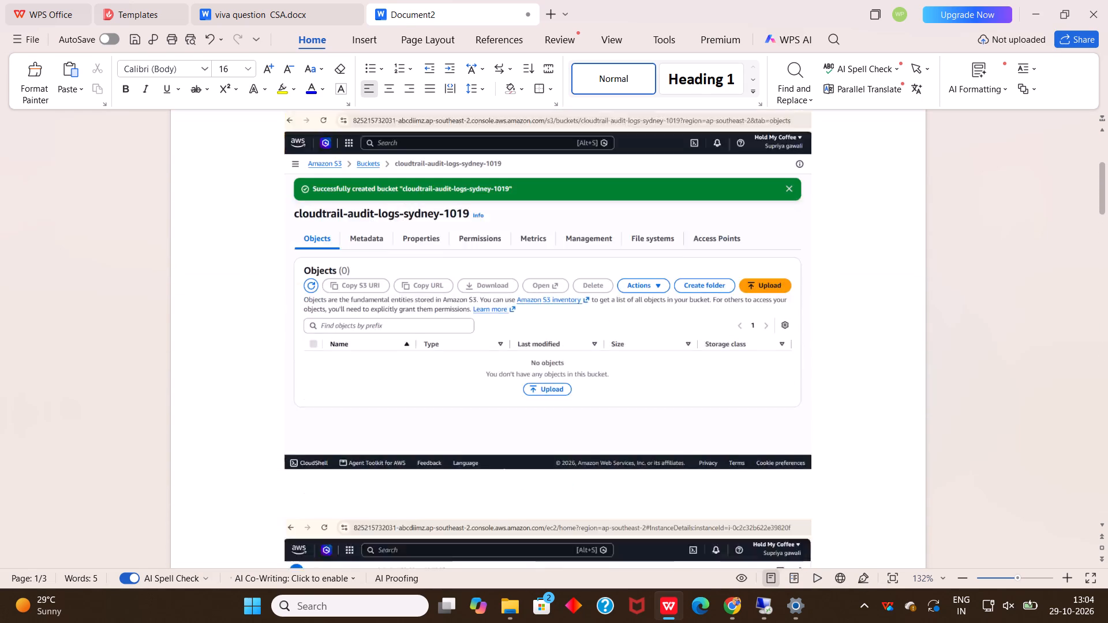
scroll(541, 391, "down", 18)
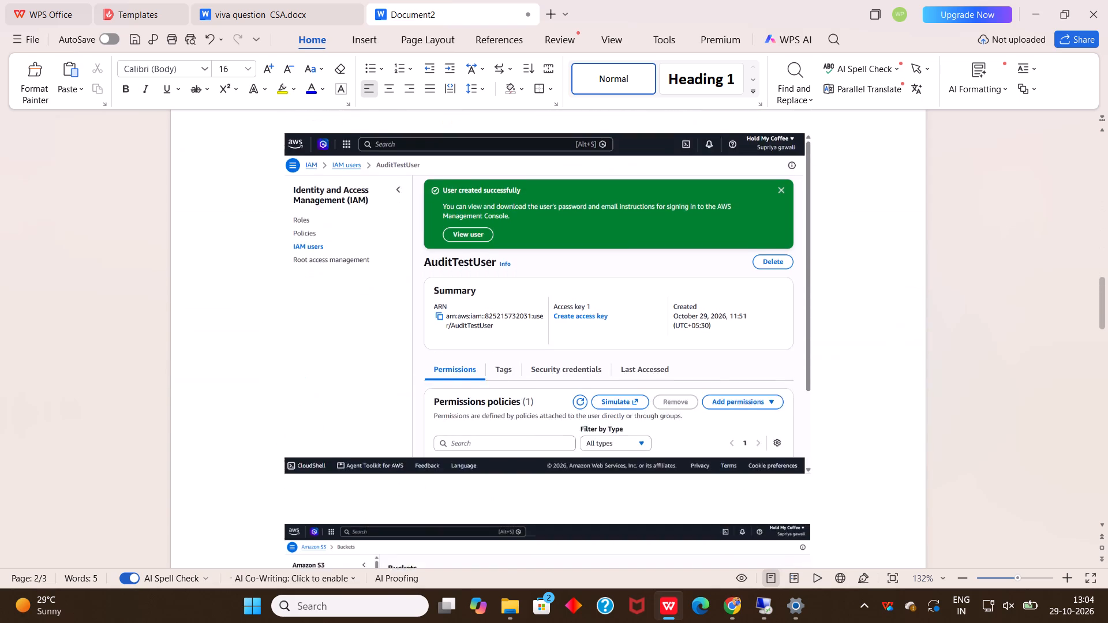
scroll(541, 391, "down", 15)
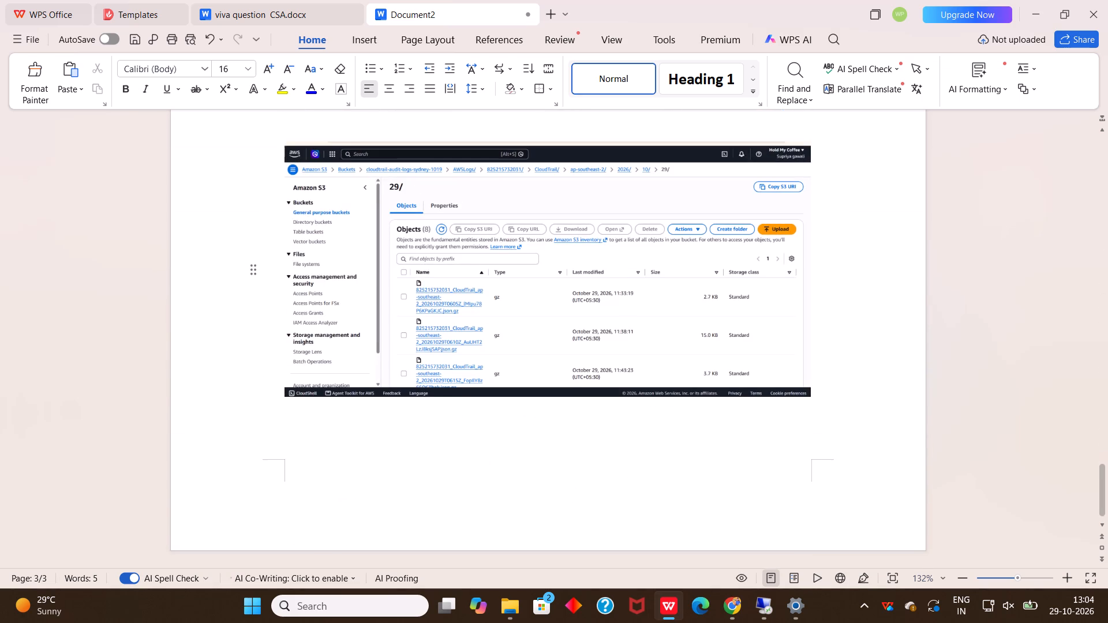
scroll(541, 391, "up", 20)
scroll(541, 391, "up", 1)
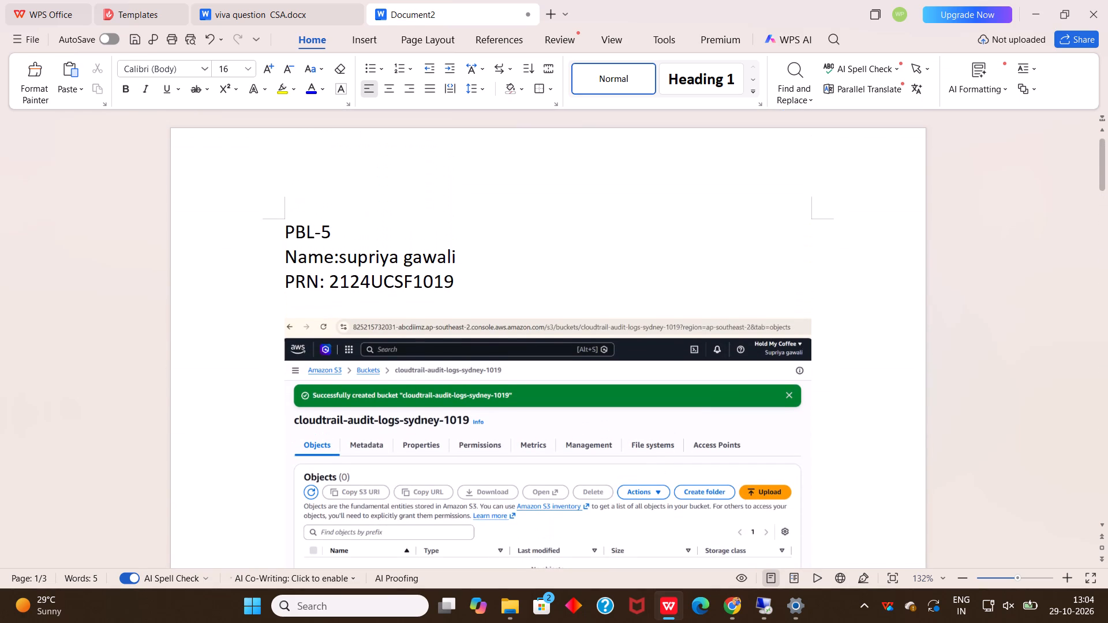
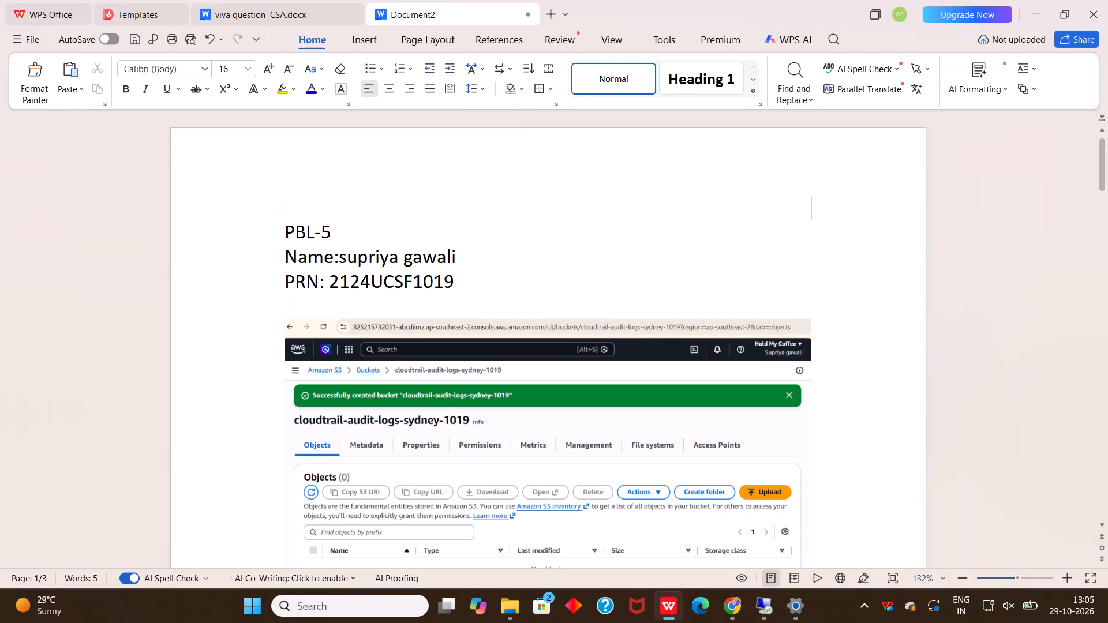
Switch to Chrome and look over the log files in the S3 29/ folder.
left_click(731, 606)
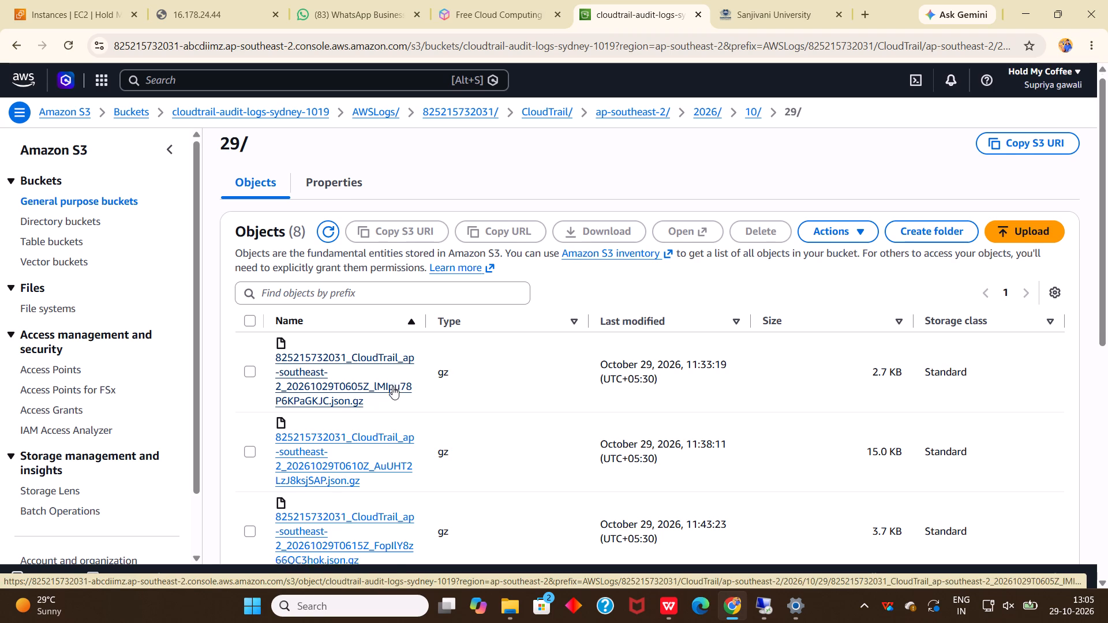
scroll(392, 386, "down", 5)
scroll(392, 386, "up", 9)
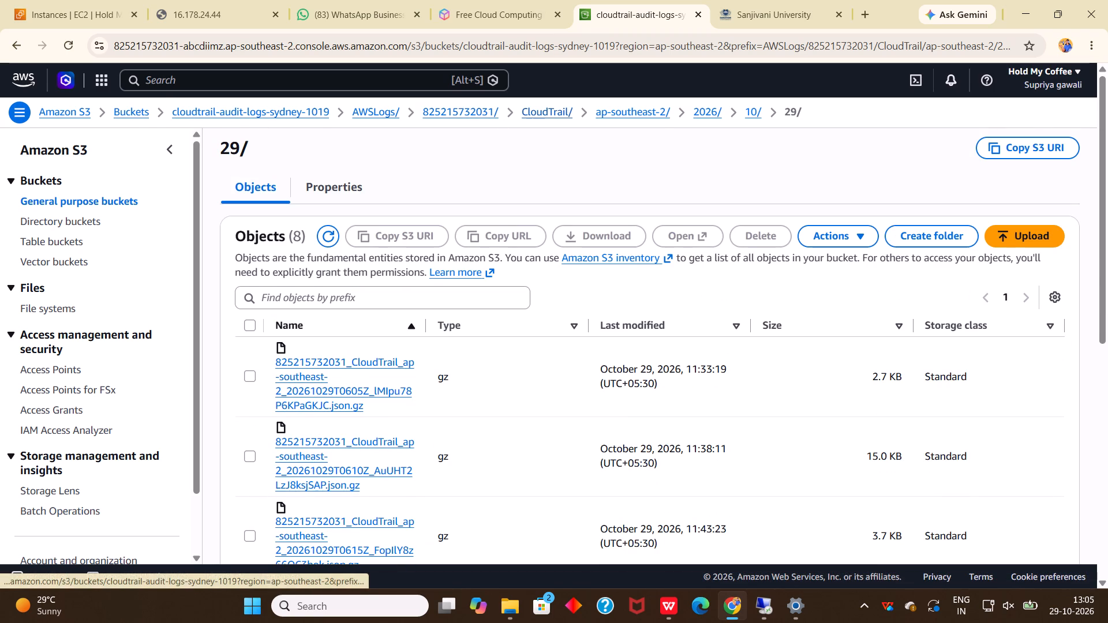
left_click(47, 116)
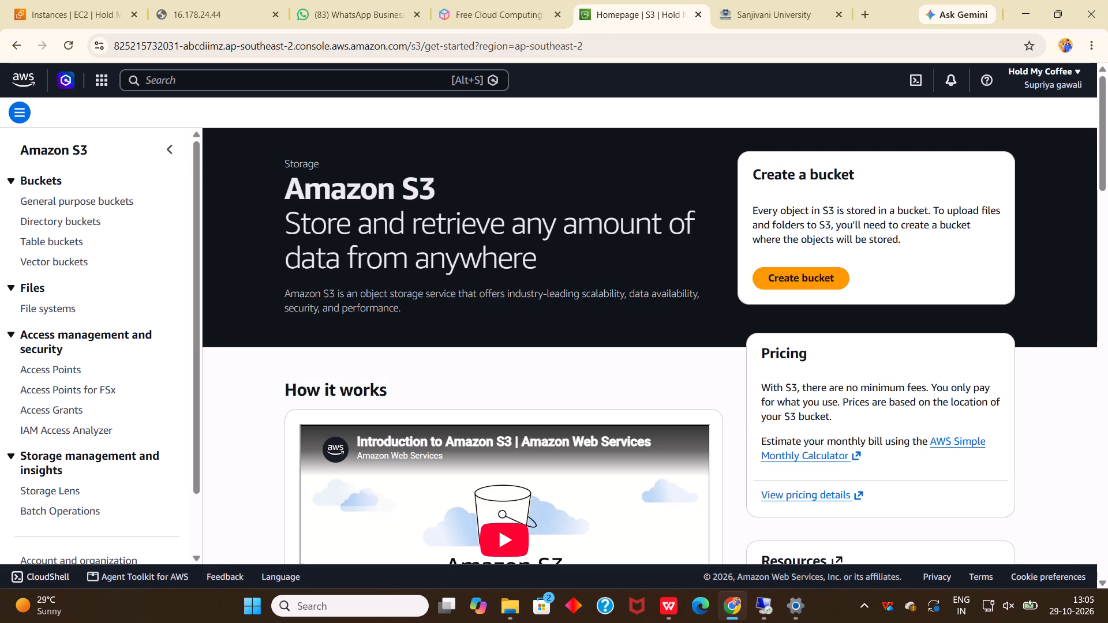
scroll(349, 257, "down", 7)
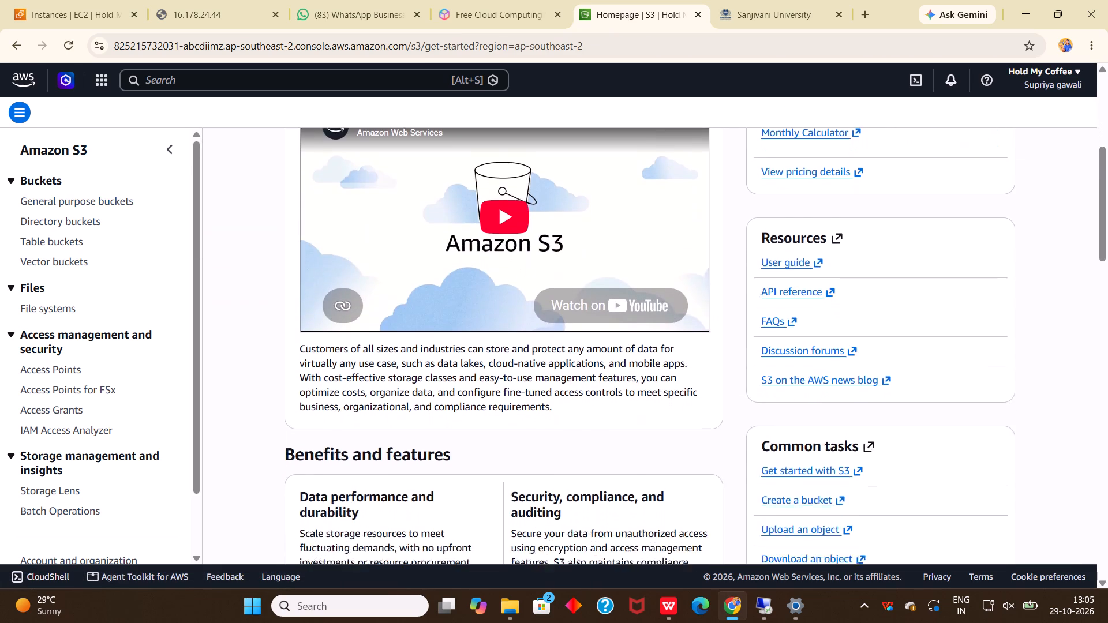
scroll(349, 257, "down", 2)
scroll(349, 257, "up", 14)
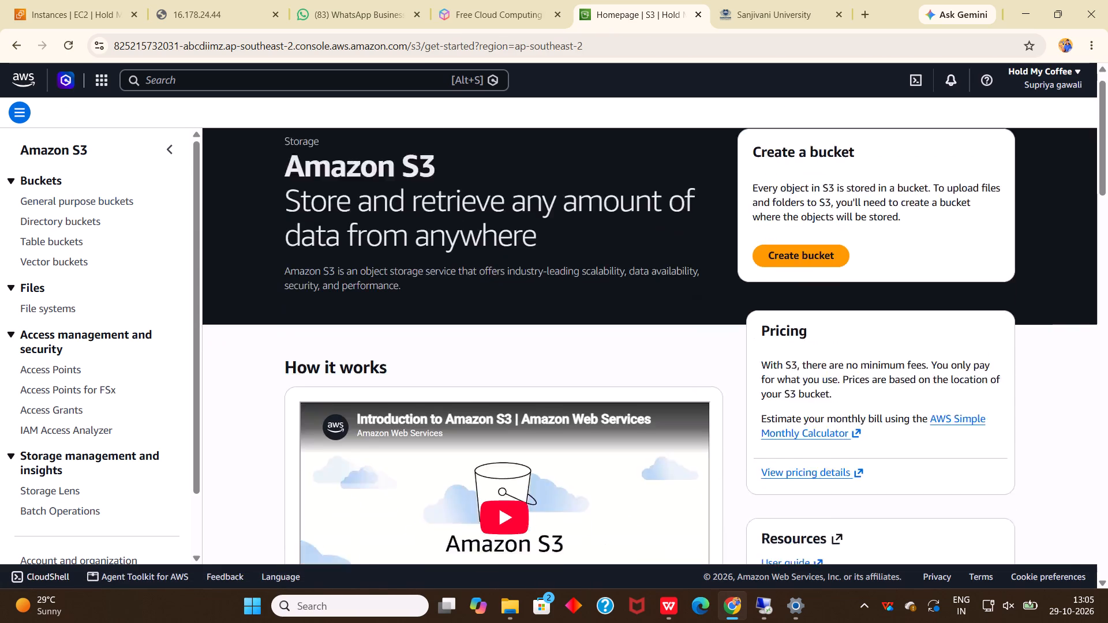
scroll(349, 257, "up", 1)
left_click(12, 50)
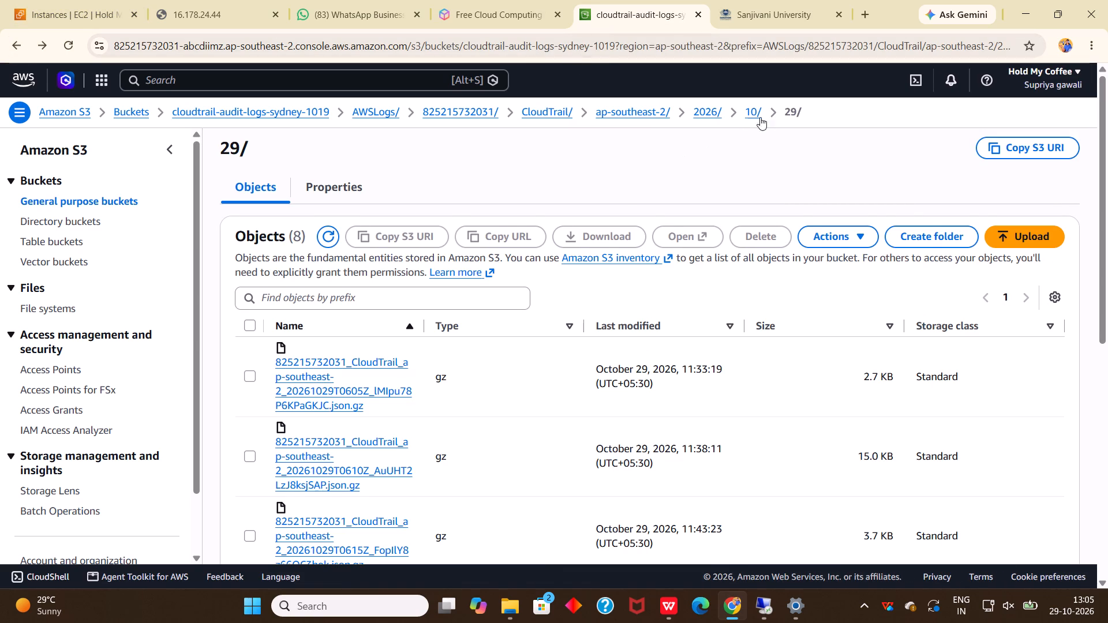
Go back up the S3 folder path from 29/ through the CloudTrail/ and AWSLogs/ levels to the general purpose Buckets list.
scroll(545, 249, "up", 1)
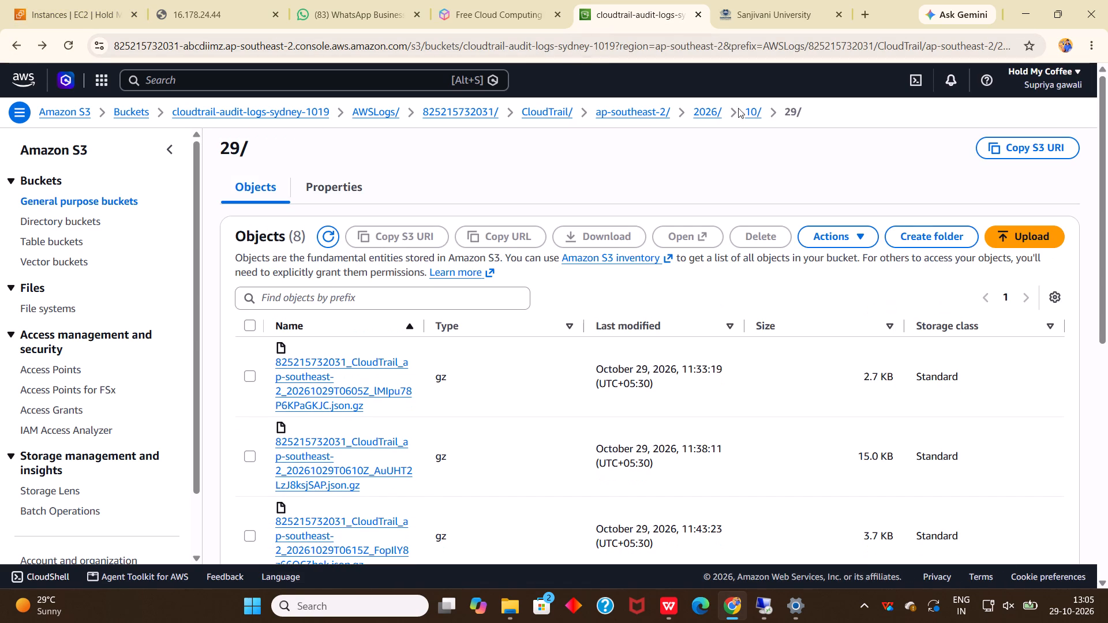
left_click(753, 113)
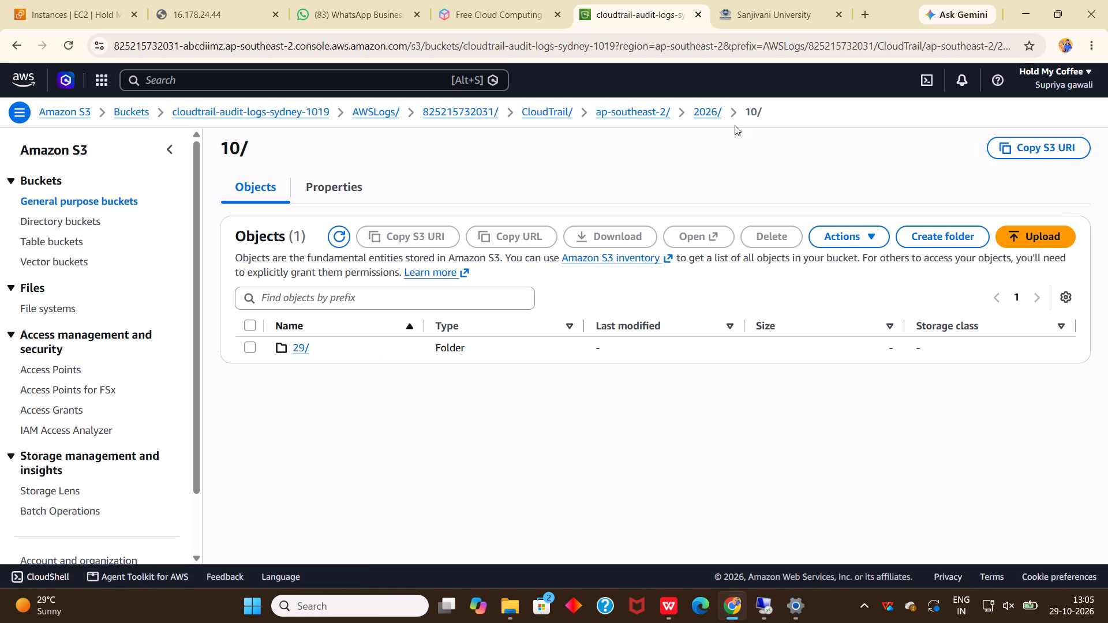
left_click(697, 112)
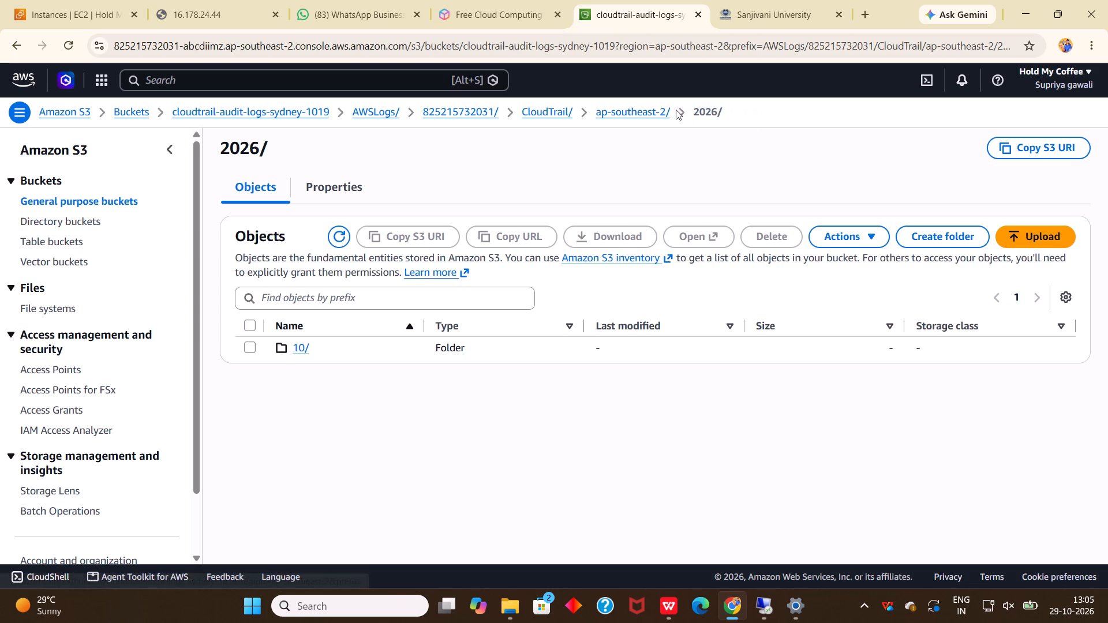
left_click(635, 112)
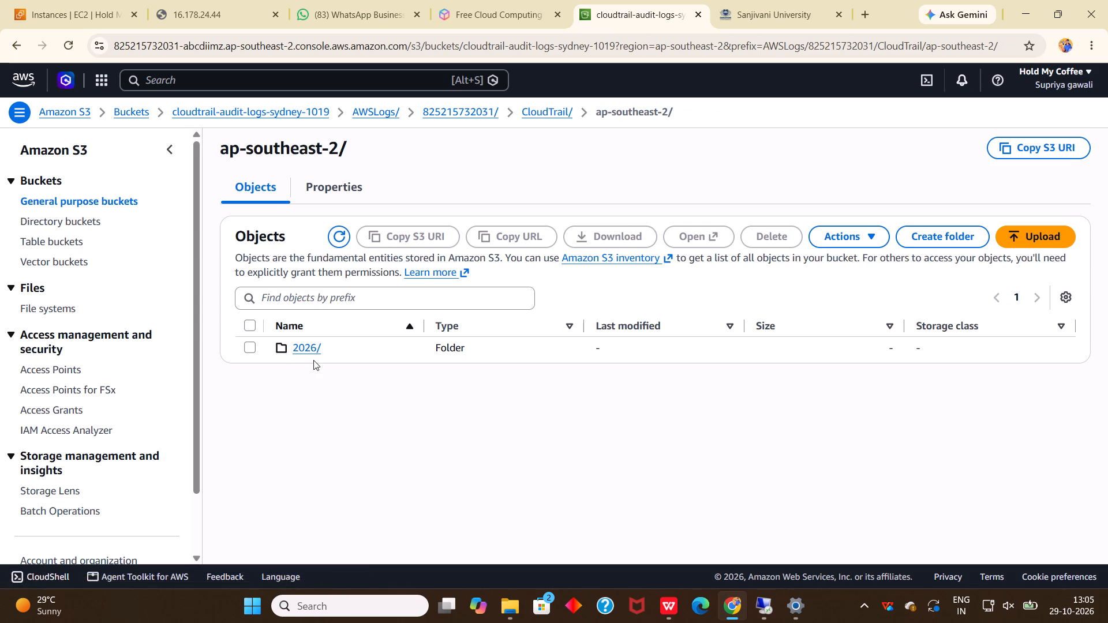
left_click(309, 347)
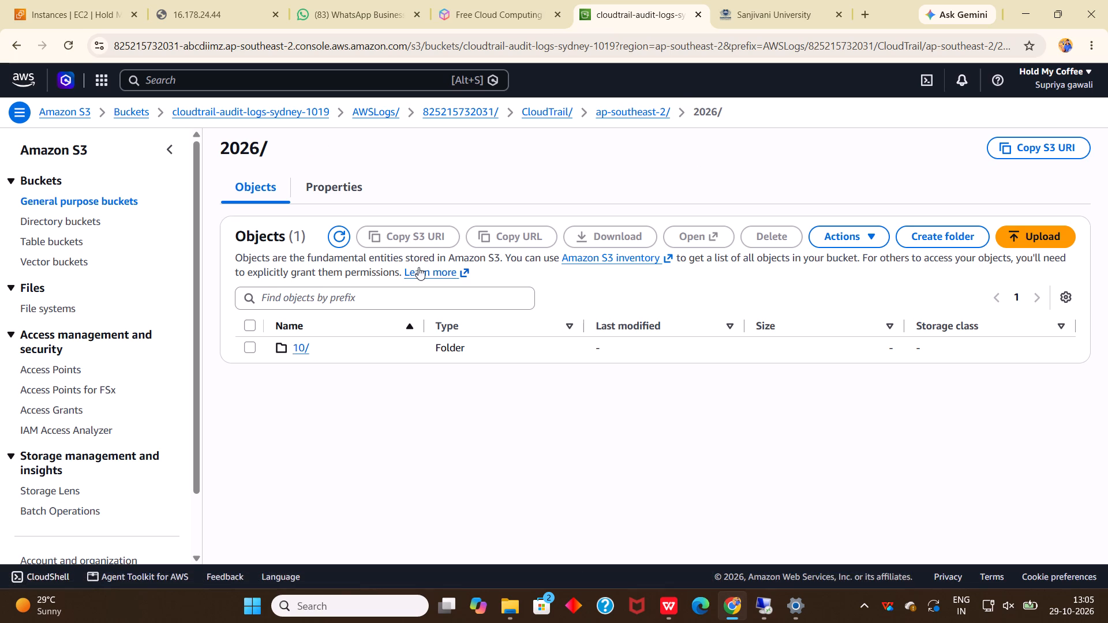
left_click(643, 116)
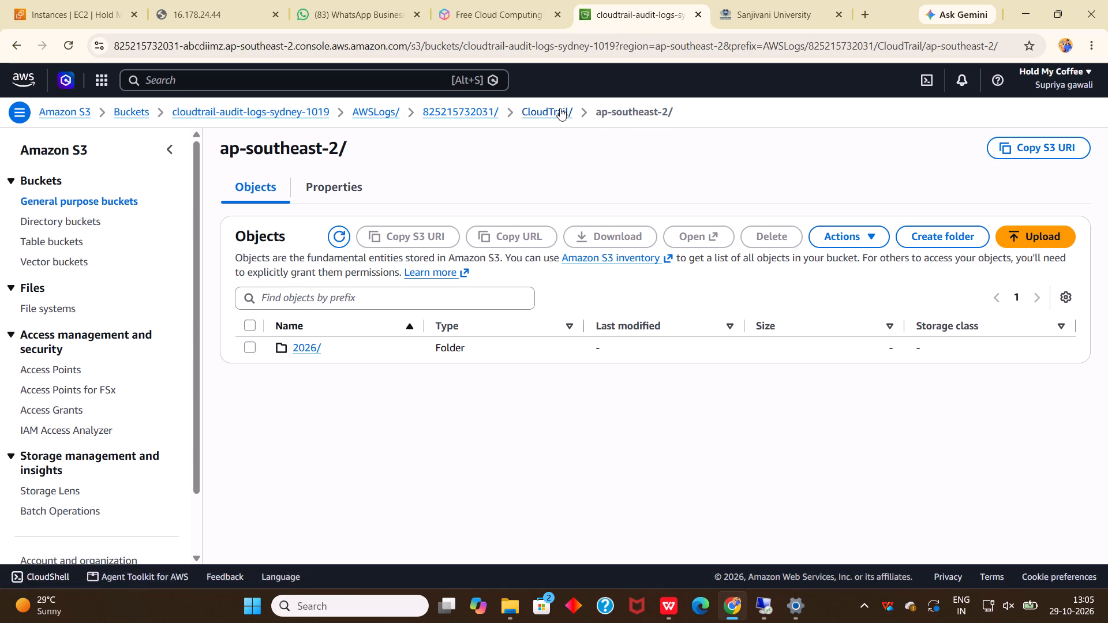
left_click(557, 108)
left_click(473, 107)
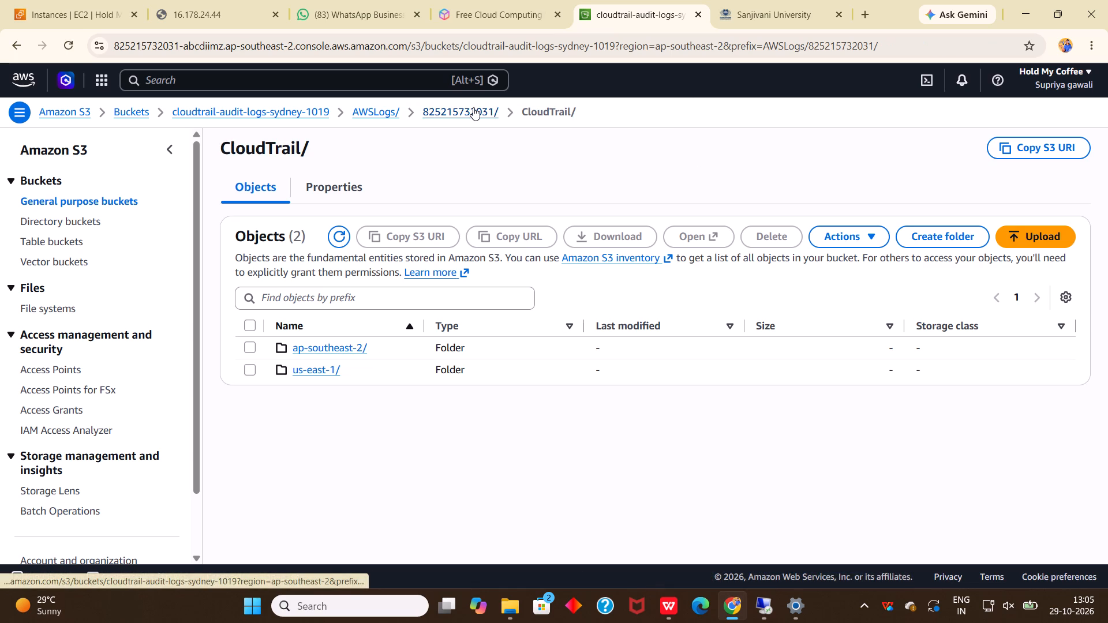
left_click(368, 110)
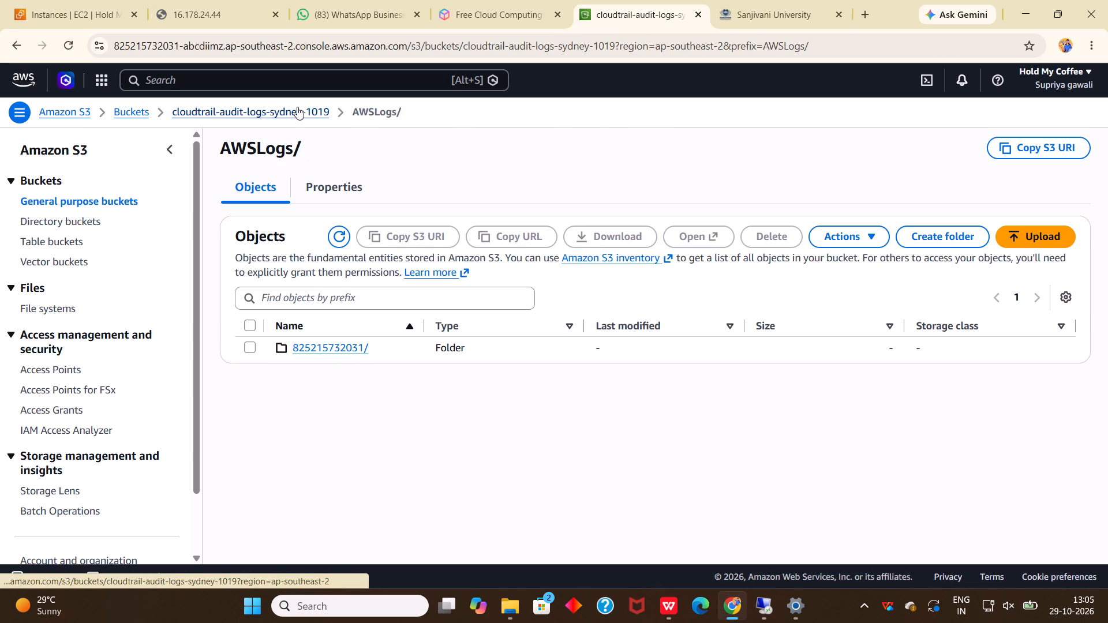
left_click(297, 107)
left_click(133, 107)
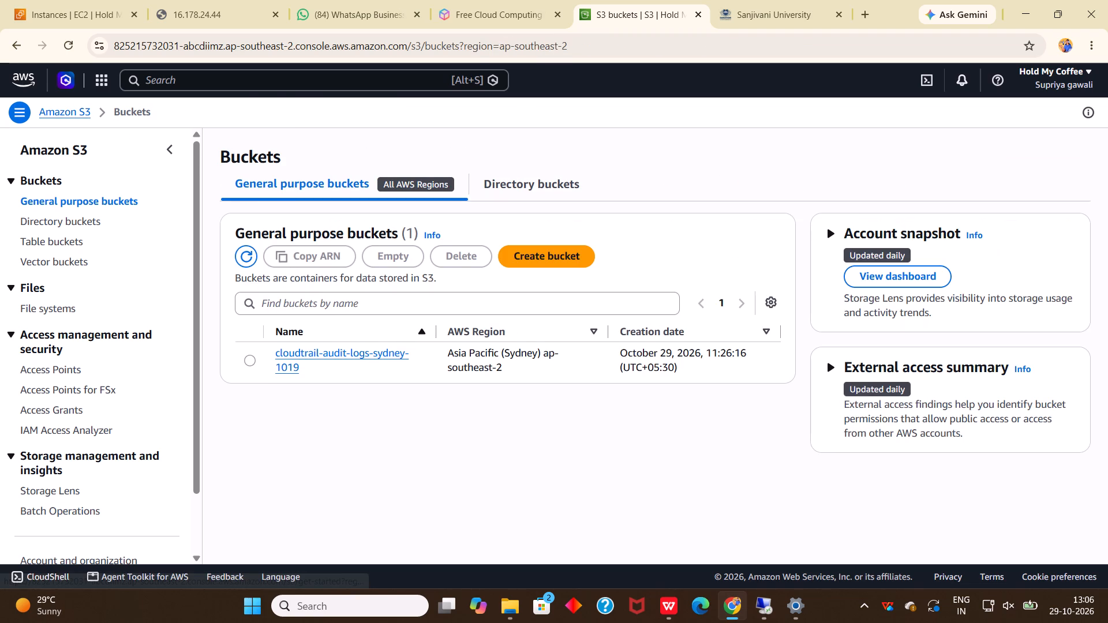
Capture a rectangular screenshot of the S3 Buckets page from the AWS navigation bar to the footer, excluding the browser's tabs and address bar.
key("shift+super+s")
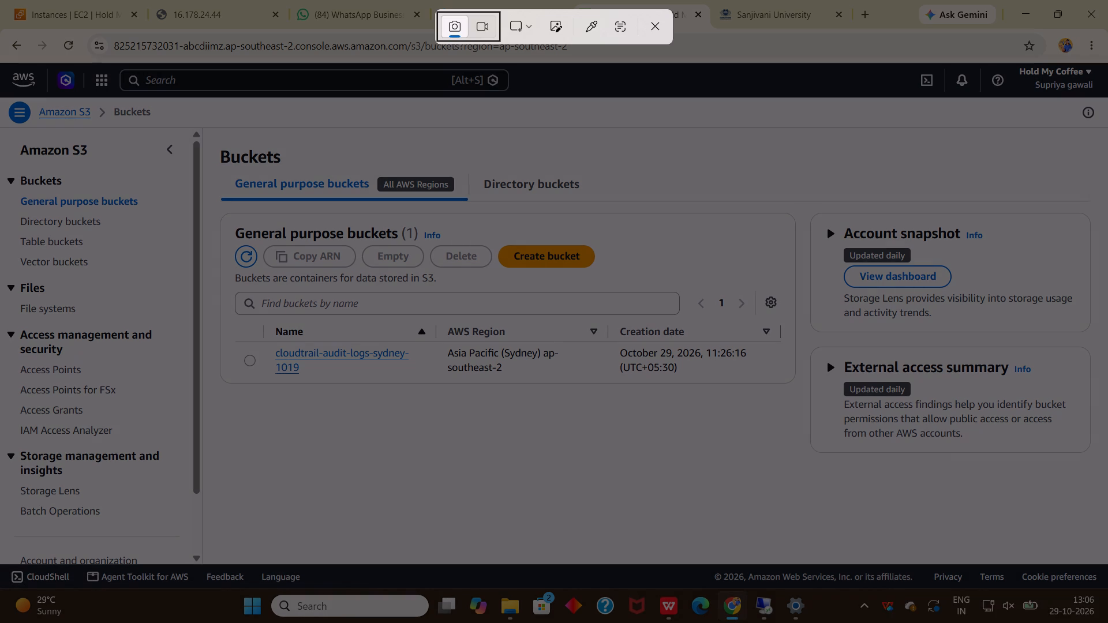
left_click_drag(11, 63, 748, 333)
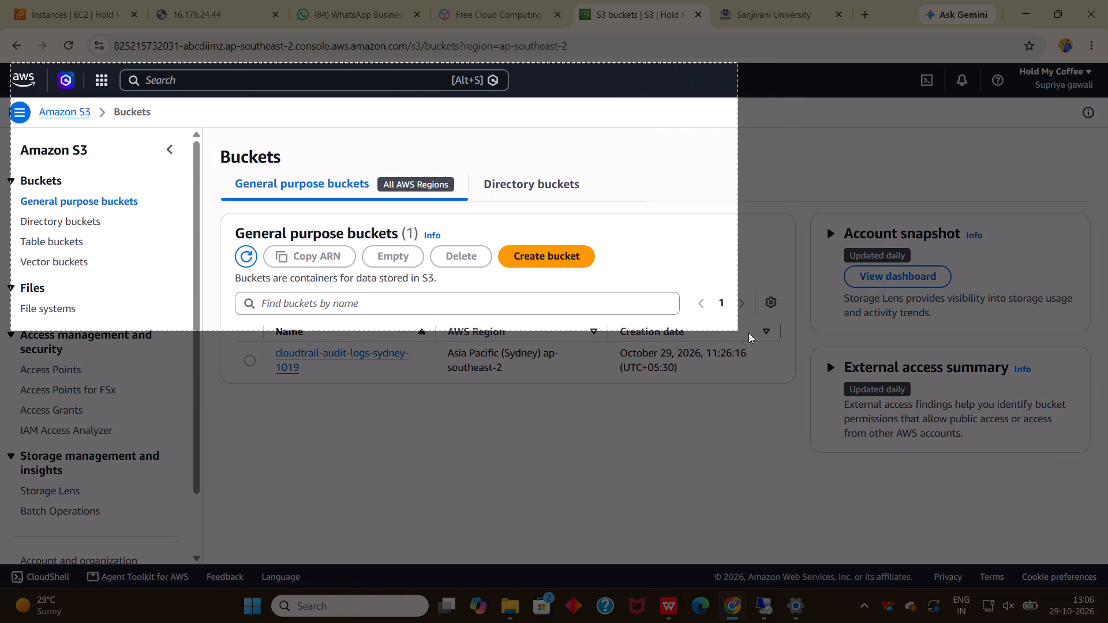
left_click_drag(748, 333, 971, 556)
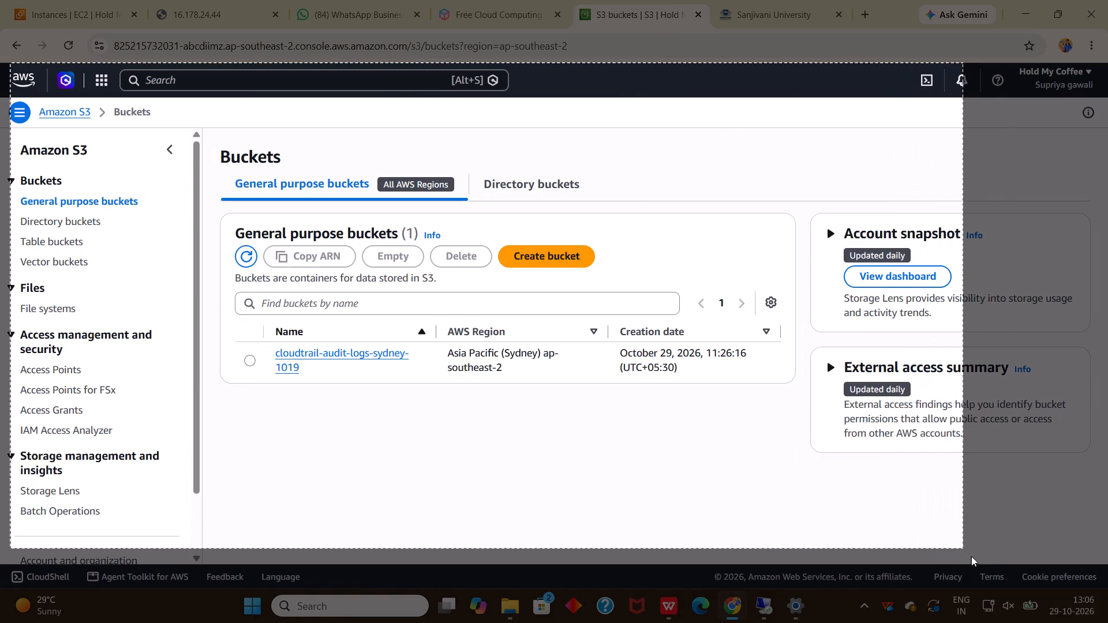
left_click_drag(971, 556, 1107, 586)
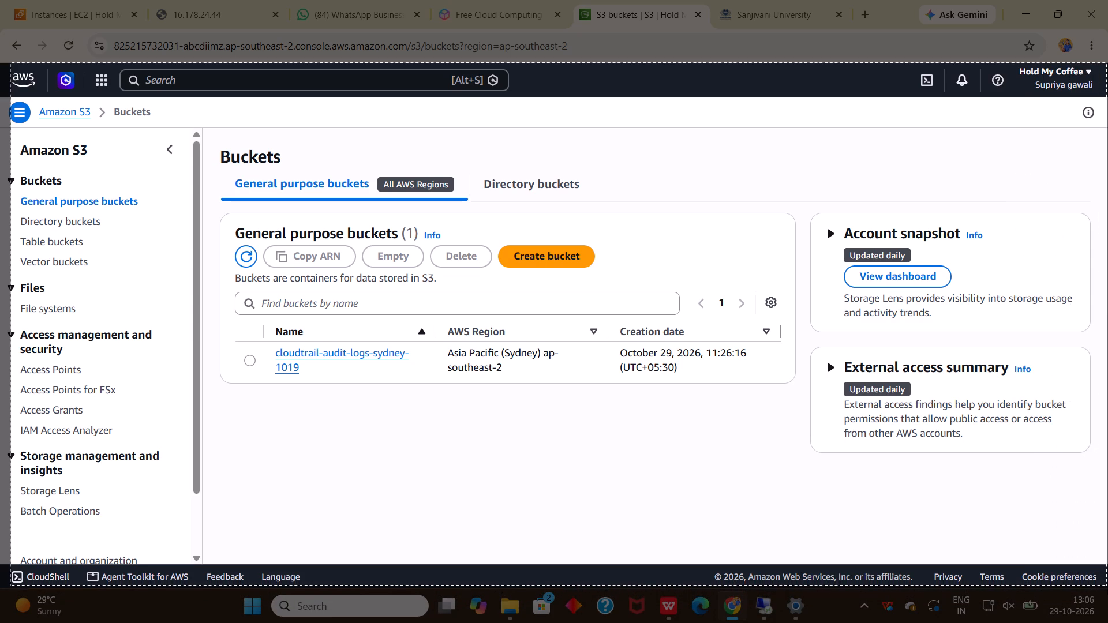
left_click_drag(1107, 586, 1107, 587)
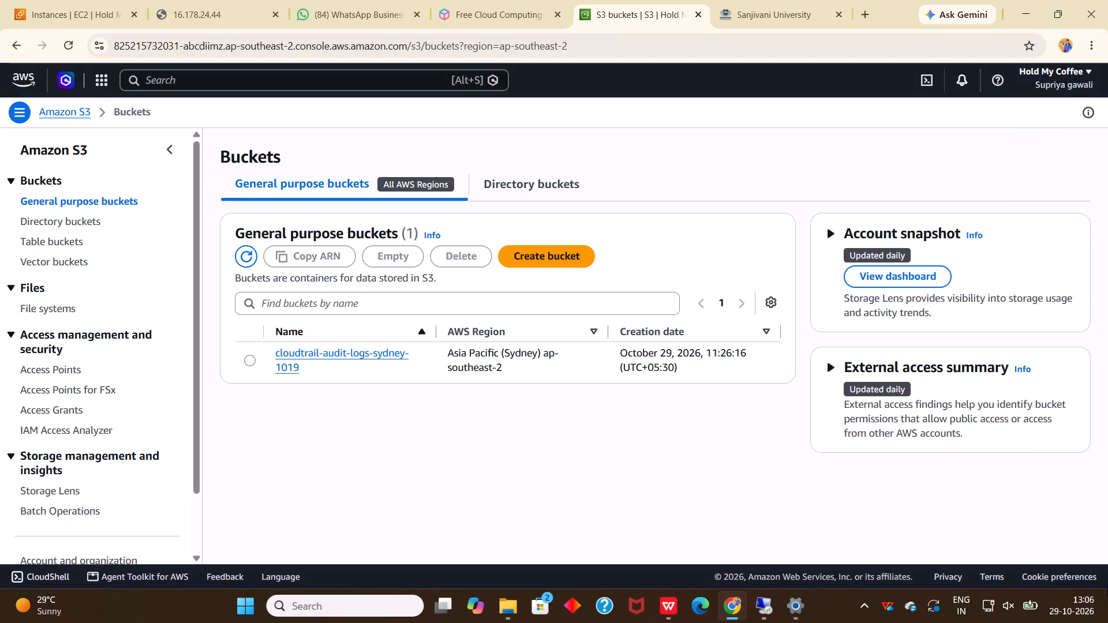
Open the cloudtrail-audit-logs-sydney-1019 bucket and capture a rectangular screenshot of its Objects page, from the AWS navigation bar to the footer.
left_click(289, 354)
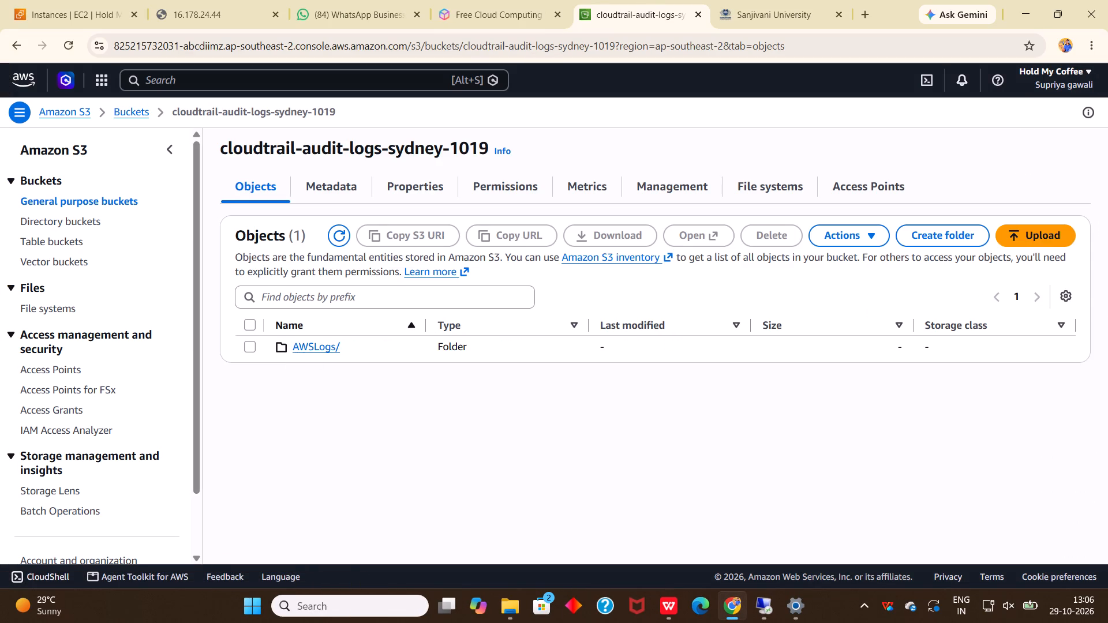
key("shift+super+s")
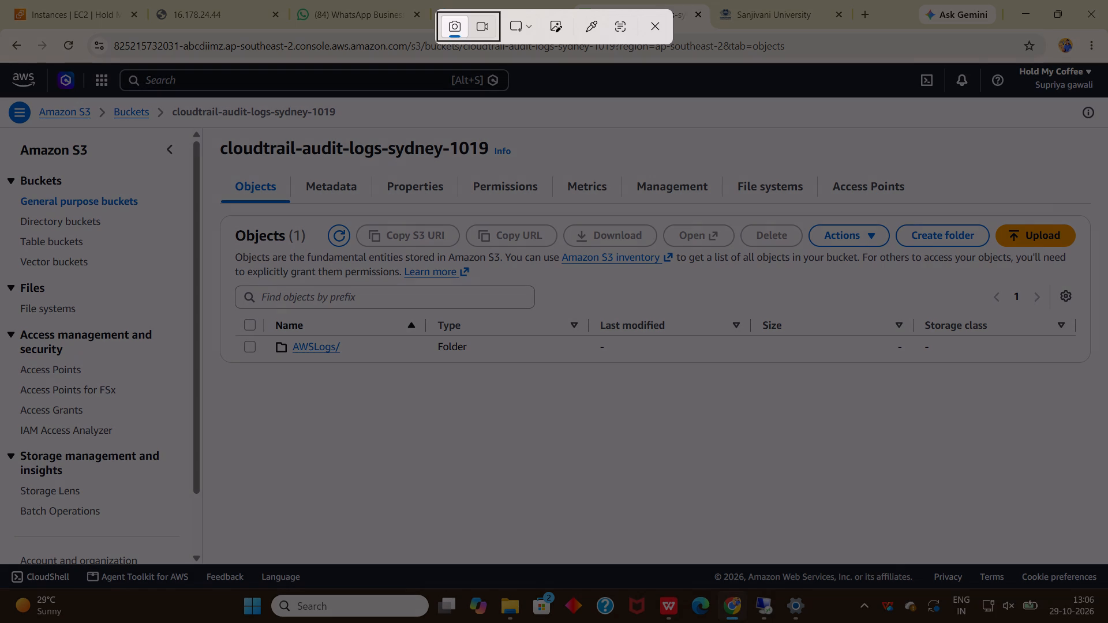
left_click_drag(6, 62, 687, 382)
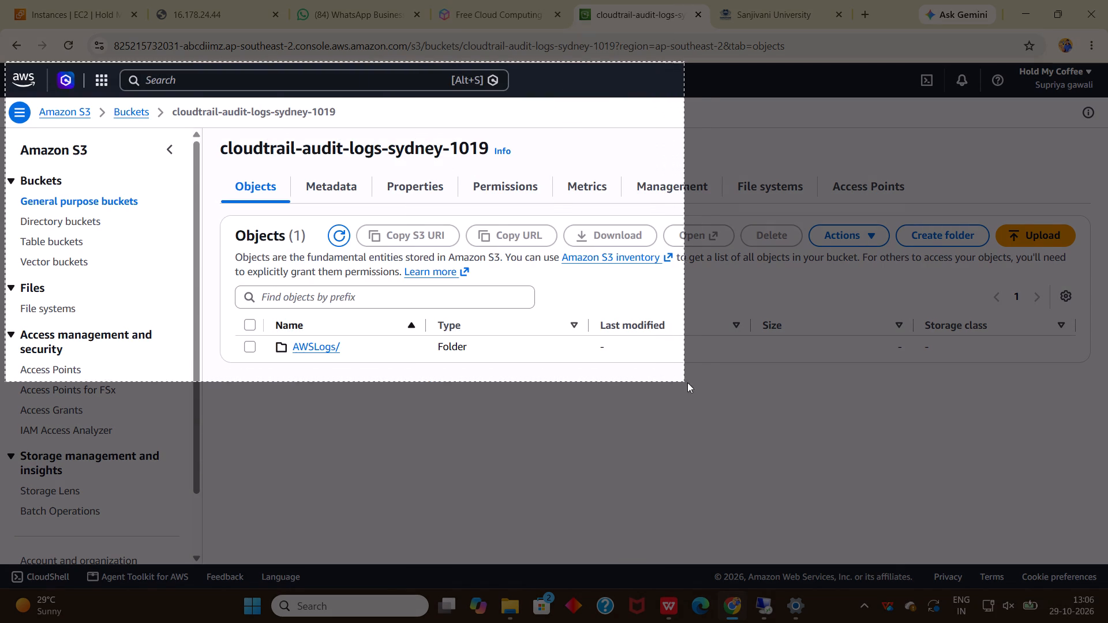
left_click_drag(687, 382, 885, 385)
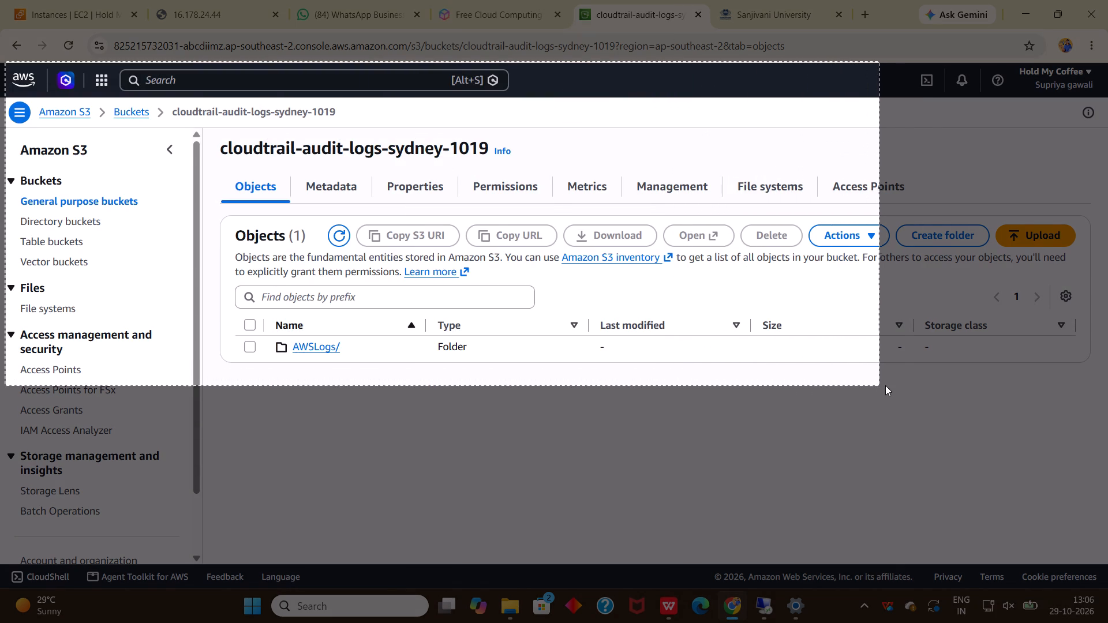
left_click_drag(885, 385, 1076, 382)
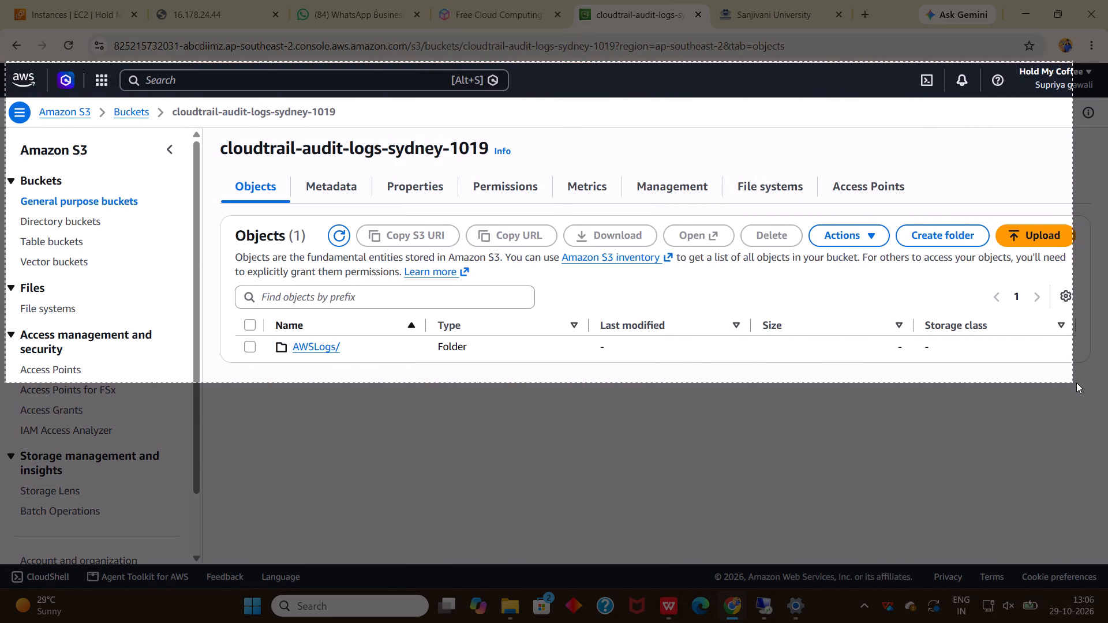
left_click_drag(1076, 382, 1082, 582)
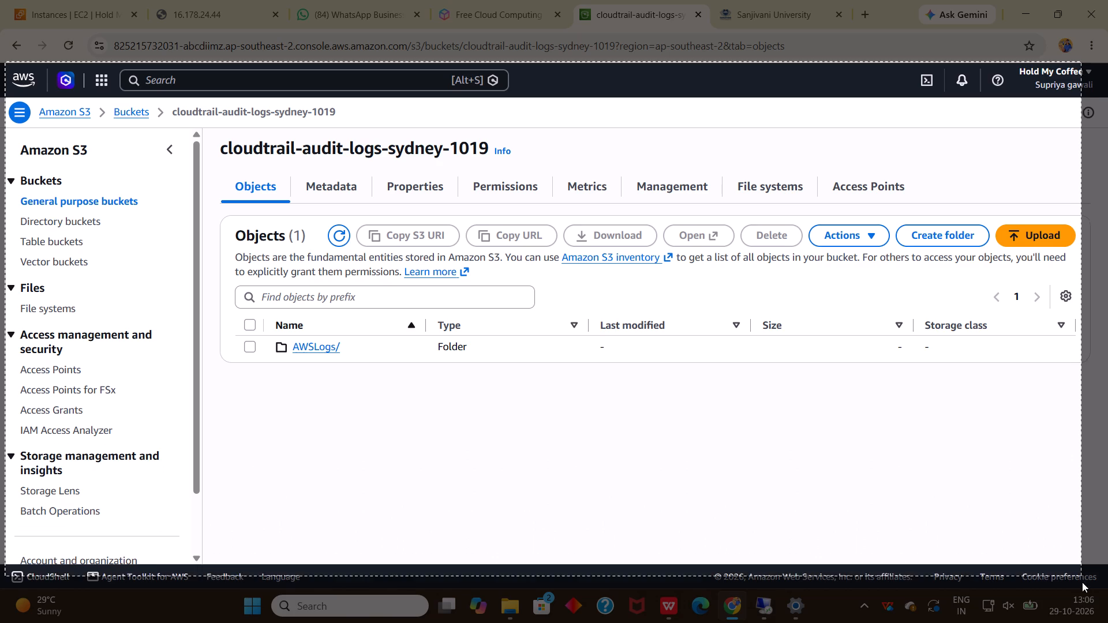
left_click_drag(1082, 582, 1095, 583)
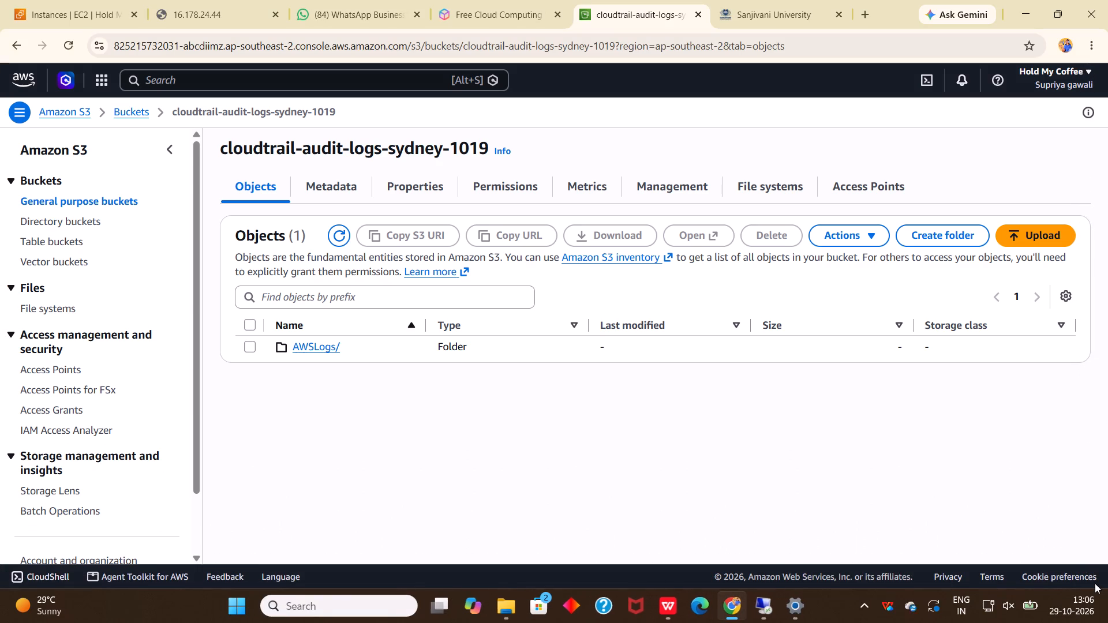
Open the AWSLogs/ folder and capture a rectangular screenshot of its Objects page, from the AWS navigation bar to the footer.
left_click(310, 347)
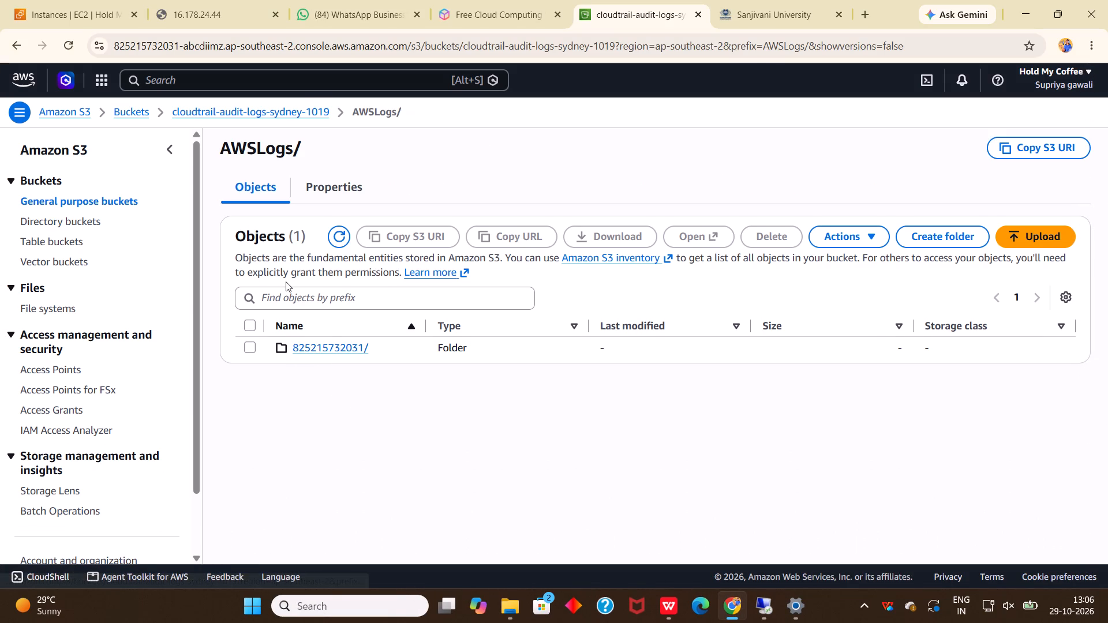
key("shift+super+s")
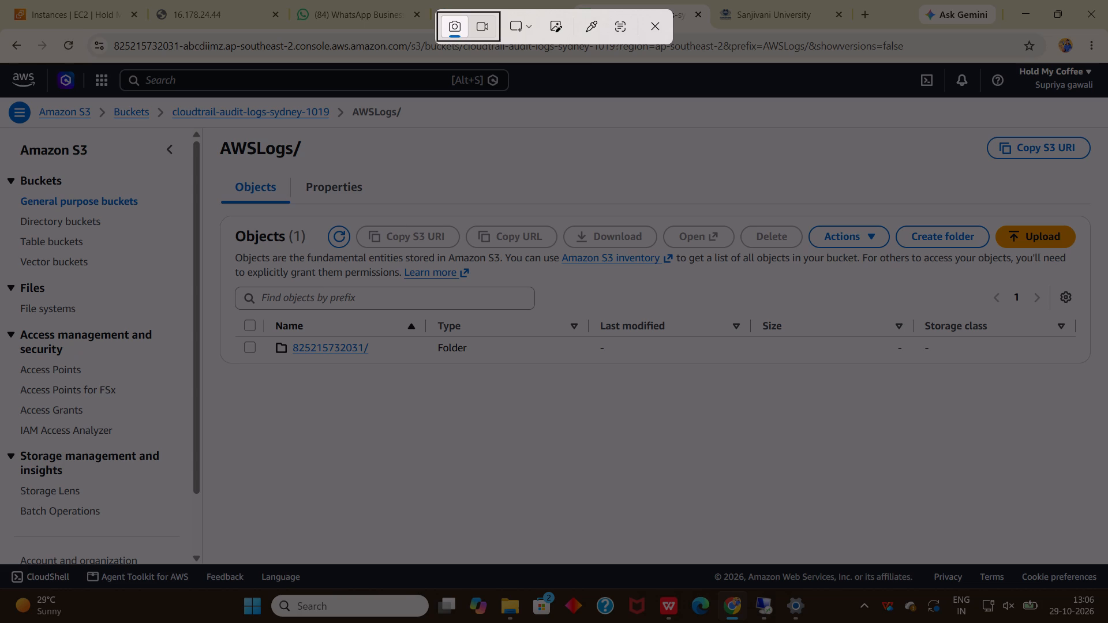
left_click_drag(5, 63, 751, 421)
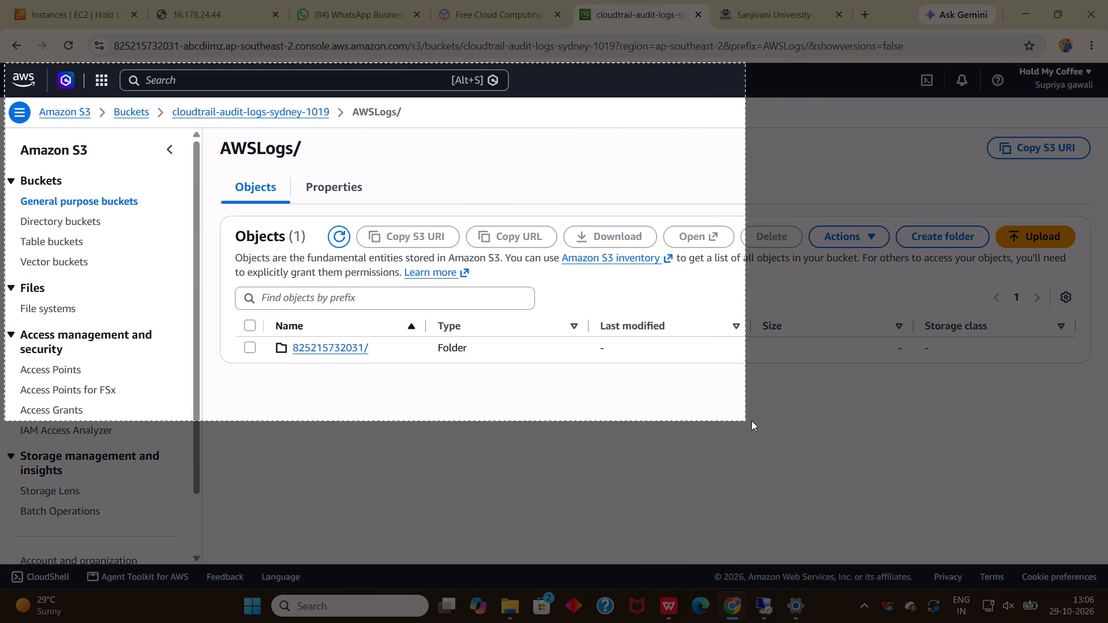
left_click_drag(751, 421, 950, 412)
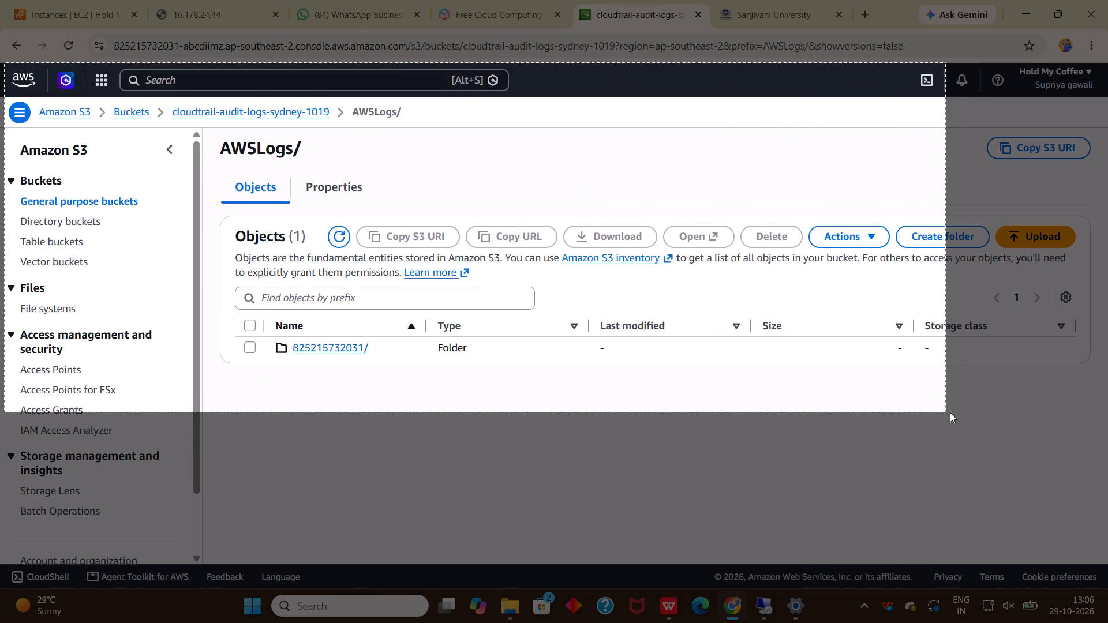
left_click_drag(950, 412, 1107, 586)
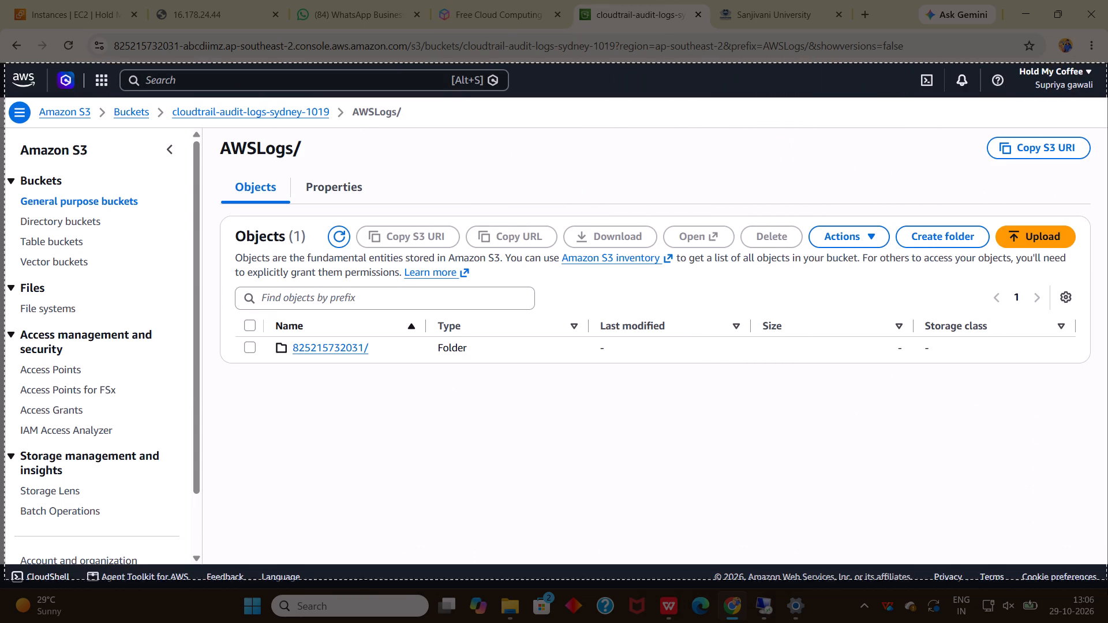
left_click_drag(1107, 586, 1107, 591)
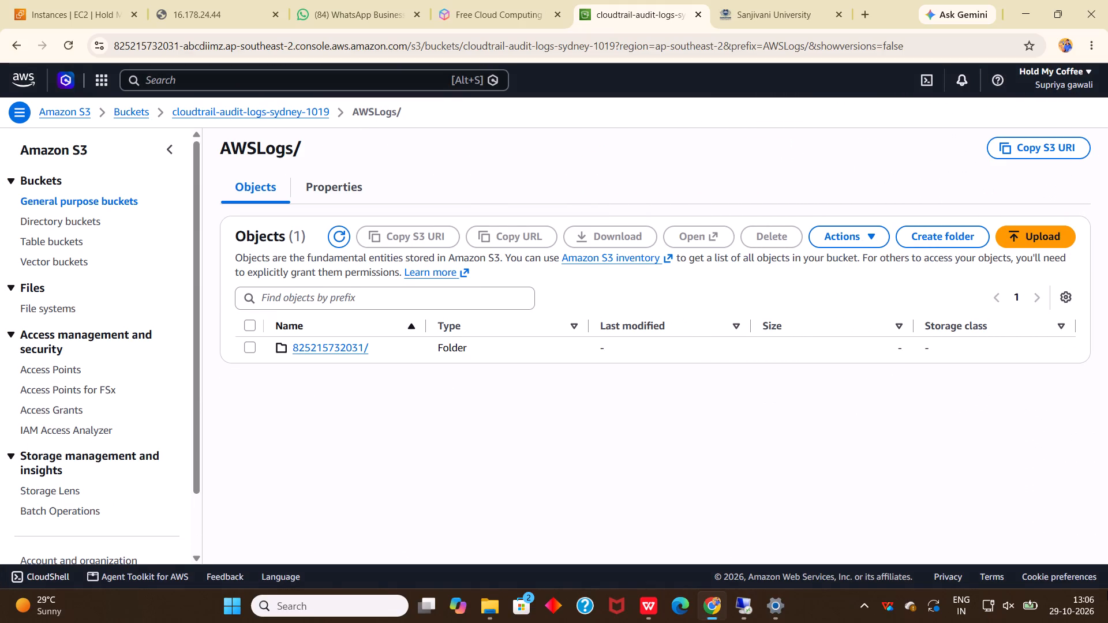
Open the account-ID folder inside AWSLogs/ and capture a rectangular screenshot of its Objects page, from the AWS navigation bar to the footer.
left_click(352, 348)
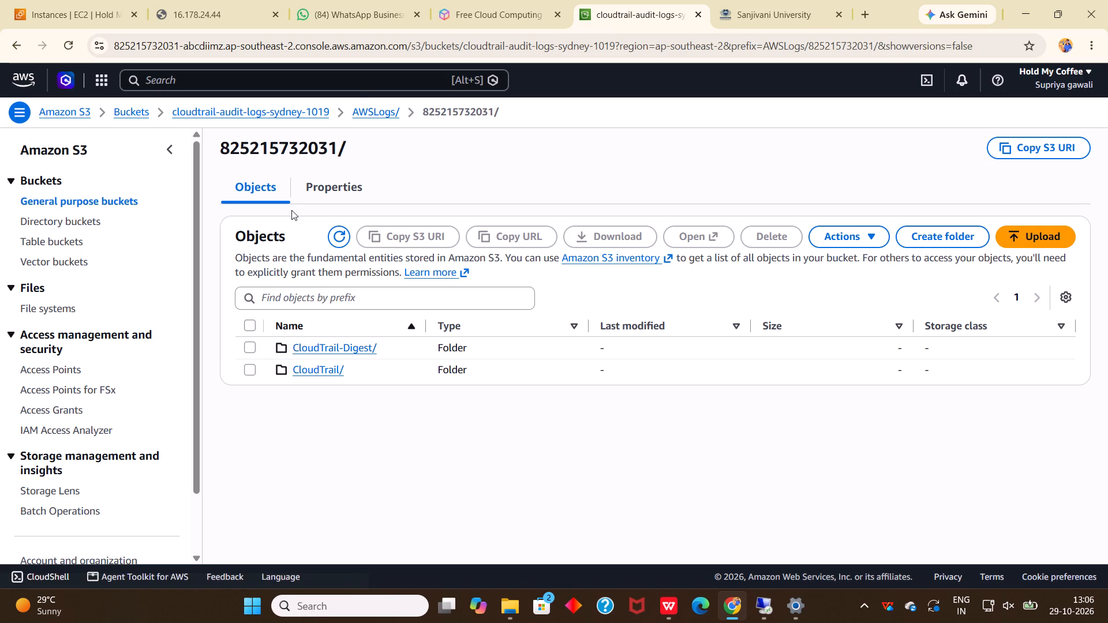
key("shift+super+s")
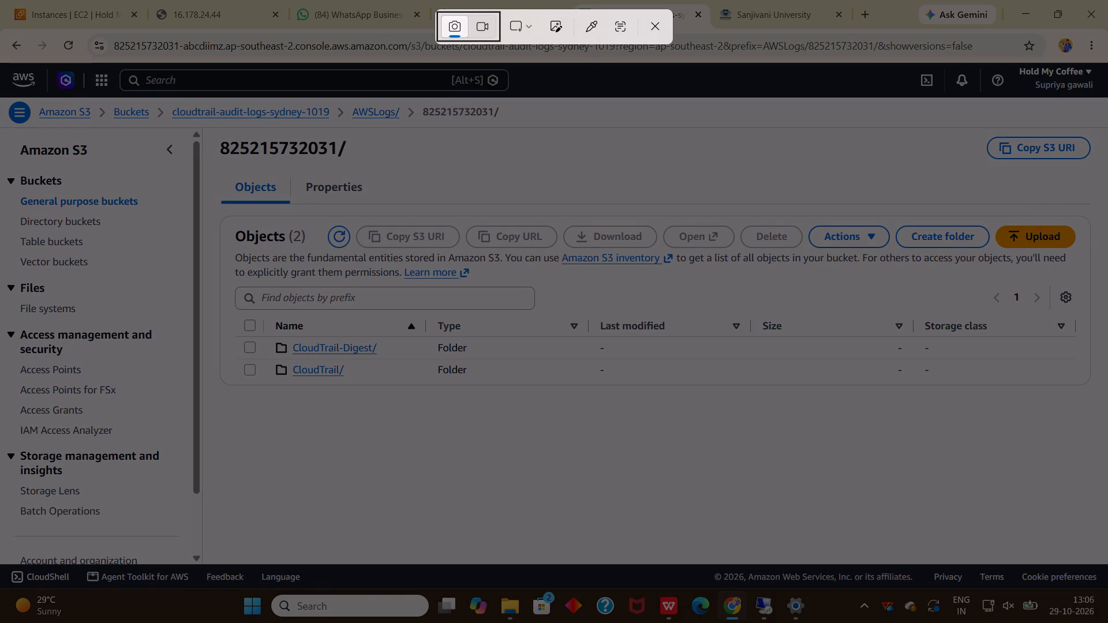
left_click_drag(8, 62, 685, 320)
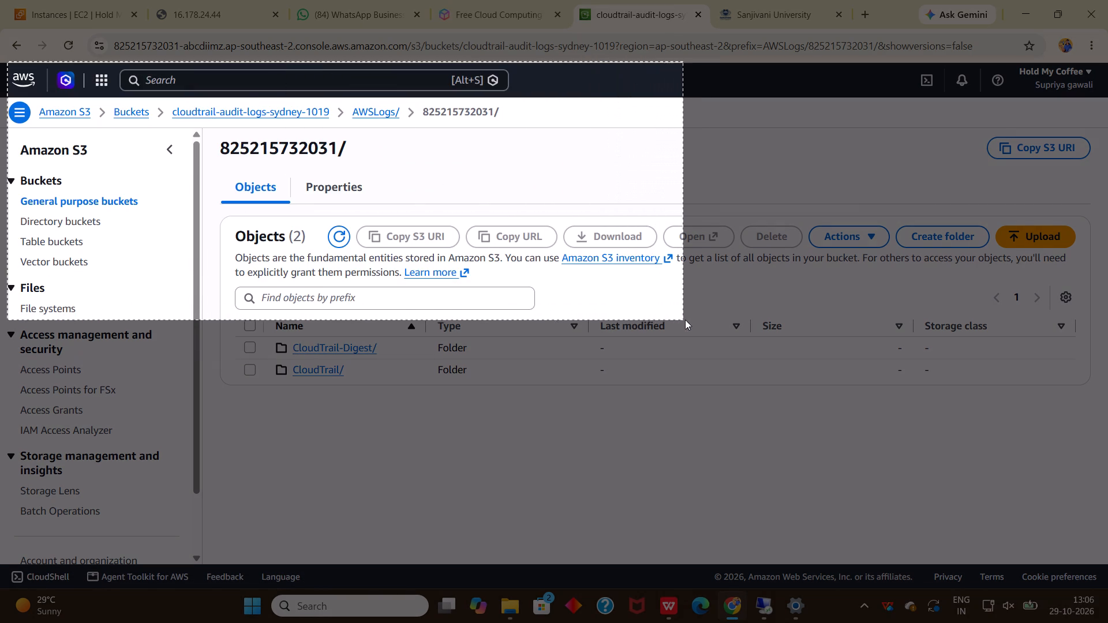
left_click_drag(685, 320, 892, 427)
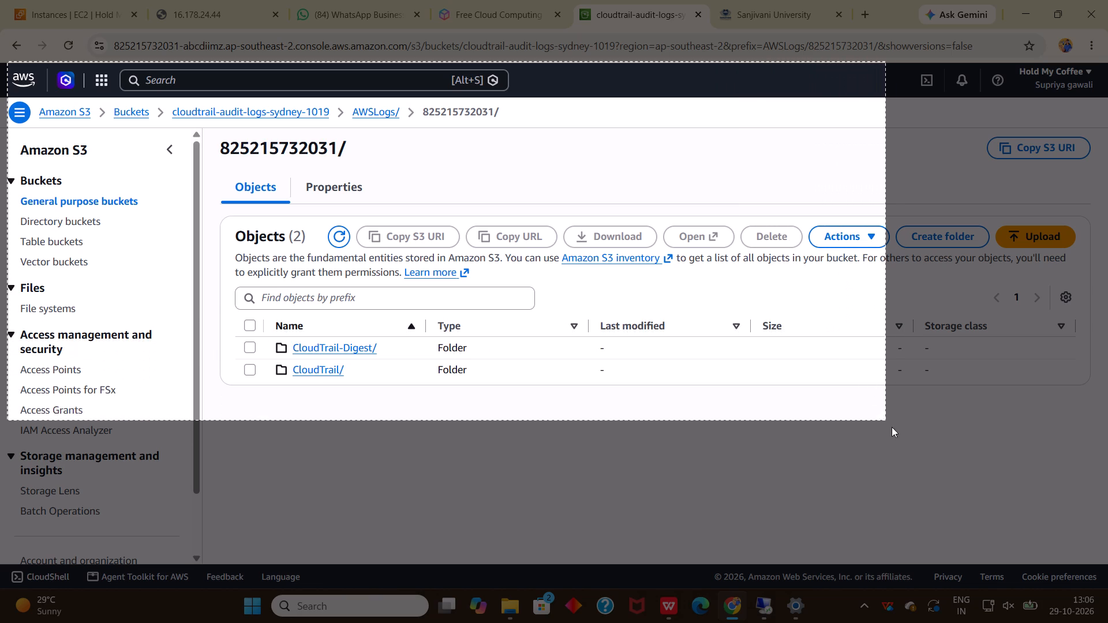
left_click_drag(892, 427, 1107, 578)
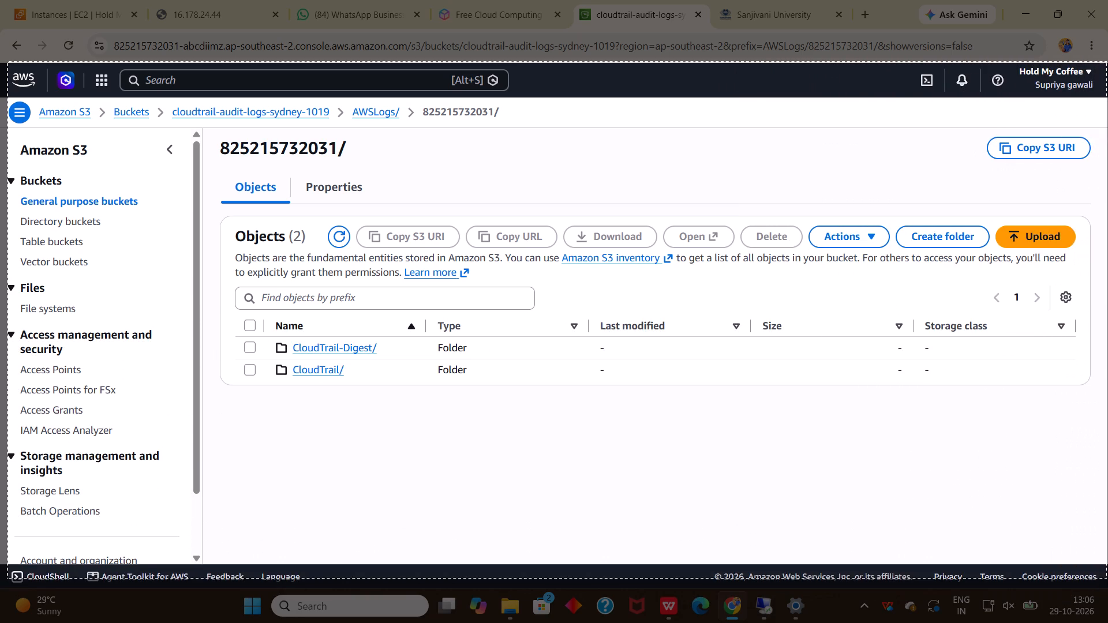
left_click_drag(1107, 578, 1107, 586)
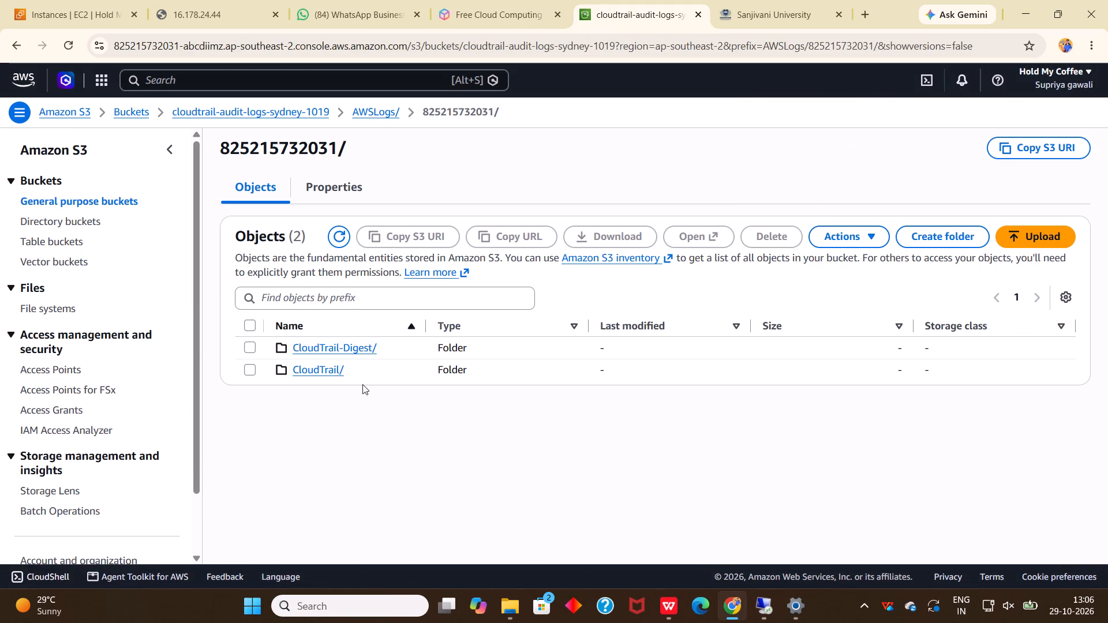
Open the CloudTrail/ folder and capture a rectangular screenshot of its Objects page, from the AWS navigation bar to the footer.
left_click(320, 373)
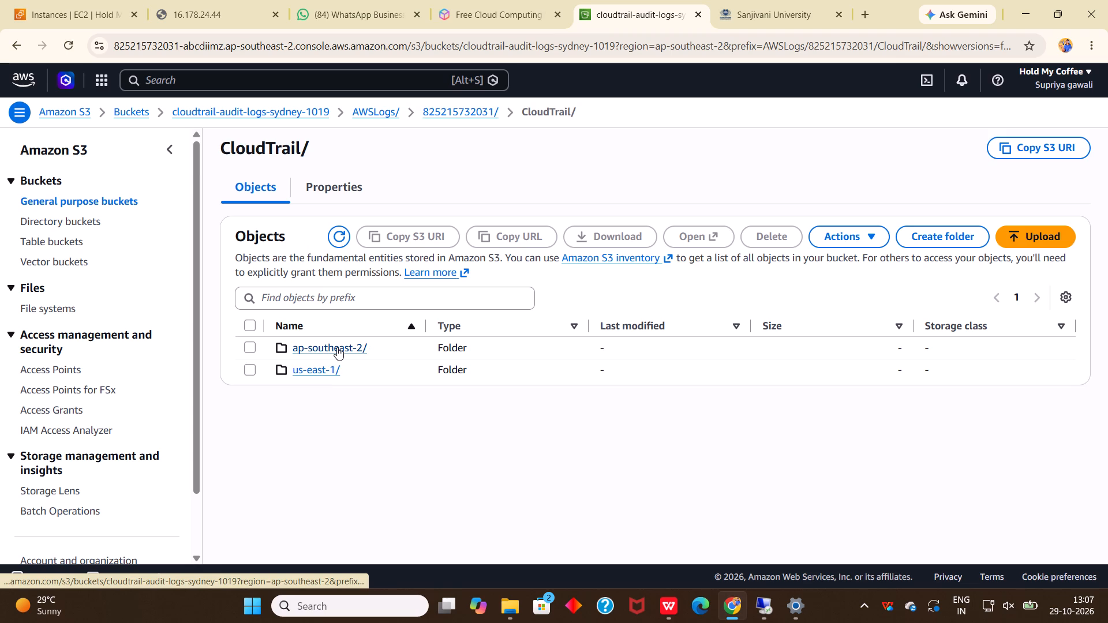
key("shift+super+s")
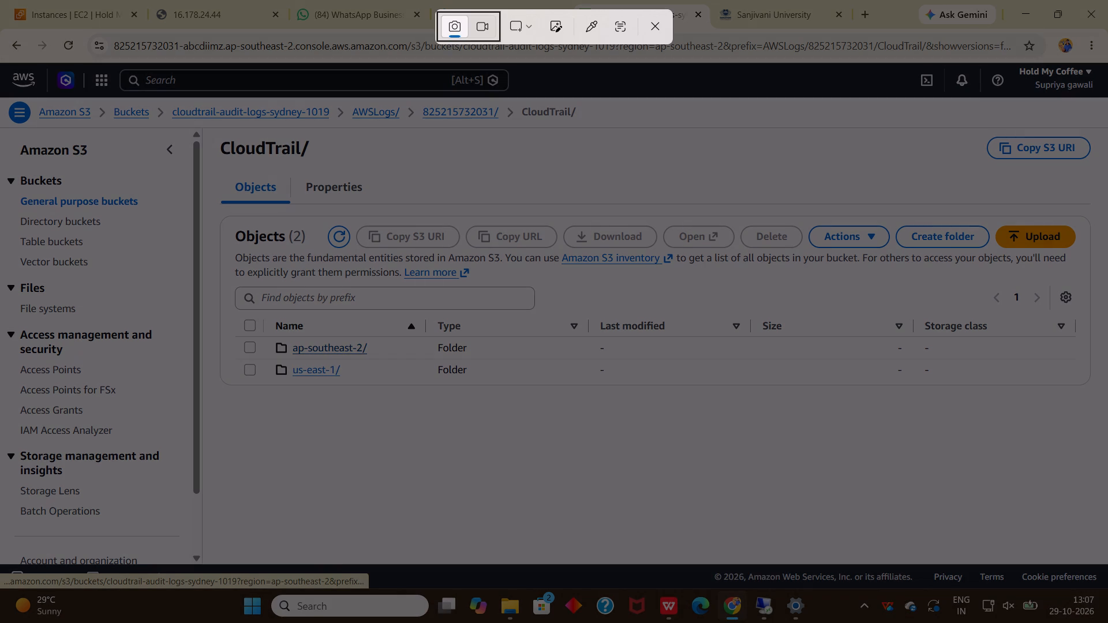
left_click_drag(5, 63, 463, 303)
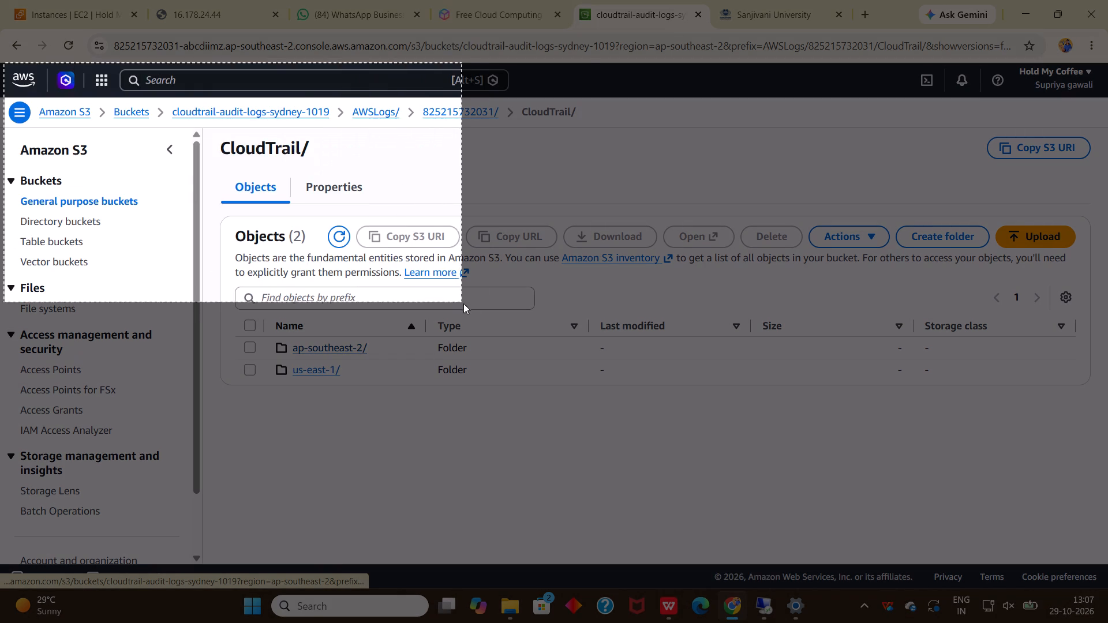
left_click_drag(463, 303, 695, 327)
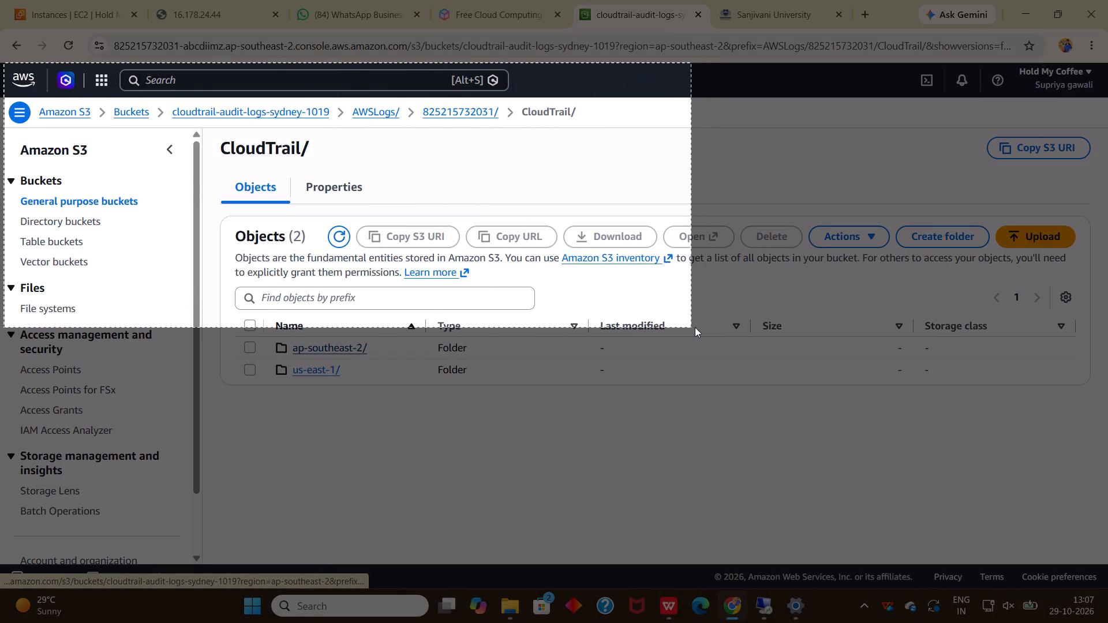
left_click_drag(695, 327, 888, 347)
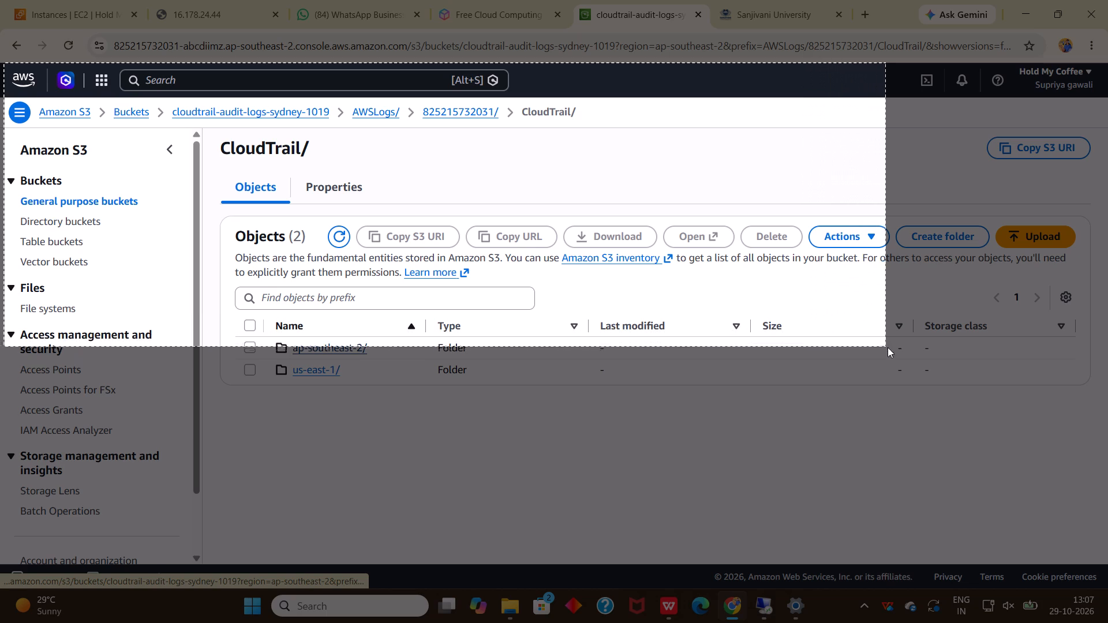
left_click_drag(888, 347, 1107, 598)
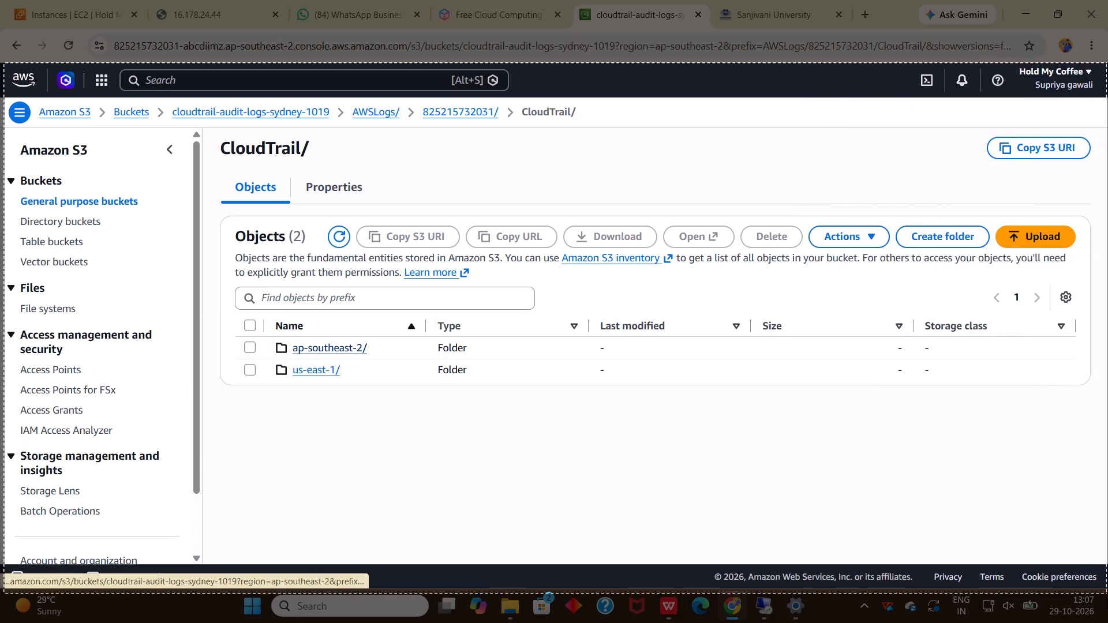
left_click_drag(1107, 598, 1107, 589)
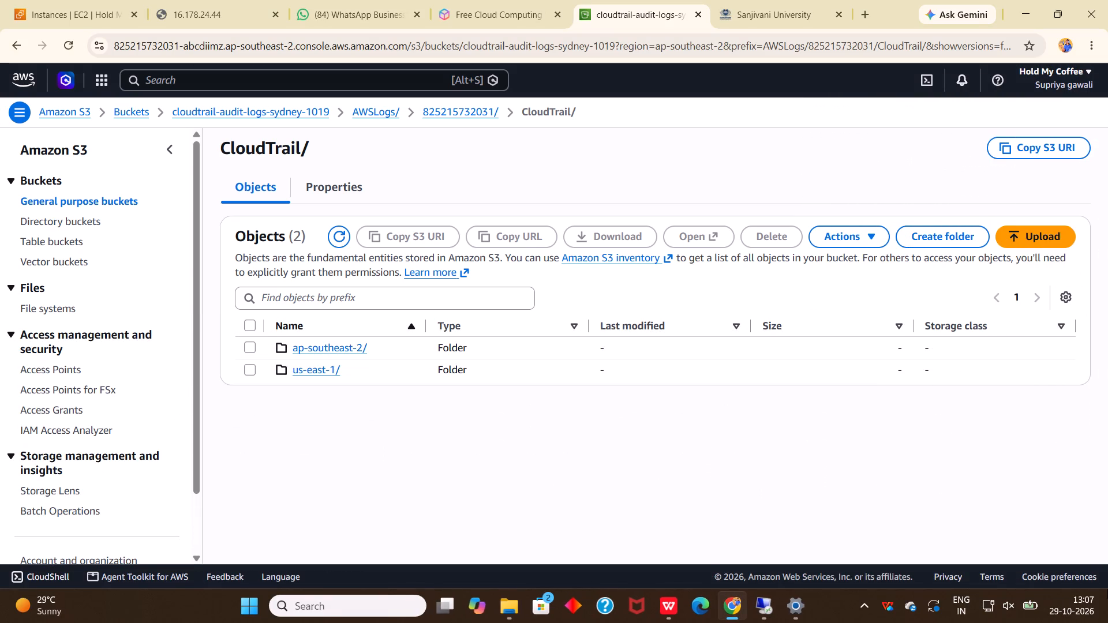
Open the ap-southeast-2/ folder and capture a rectangular screenshot of its Objects page, from the AWS navigation bar to the footer.
left_click(335, 344)
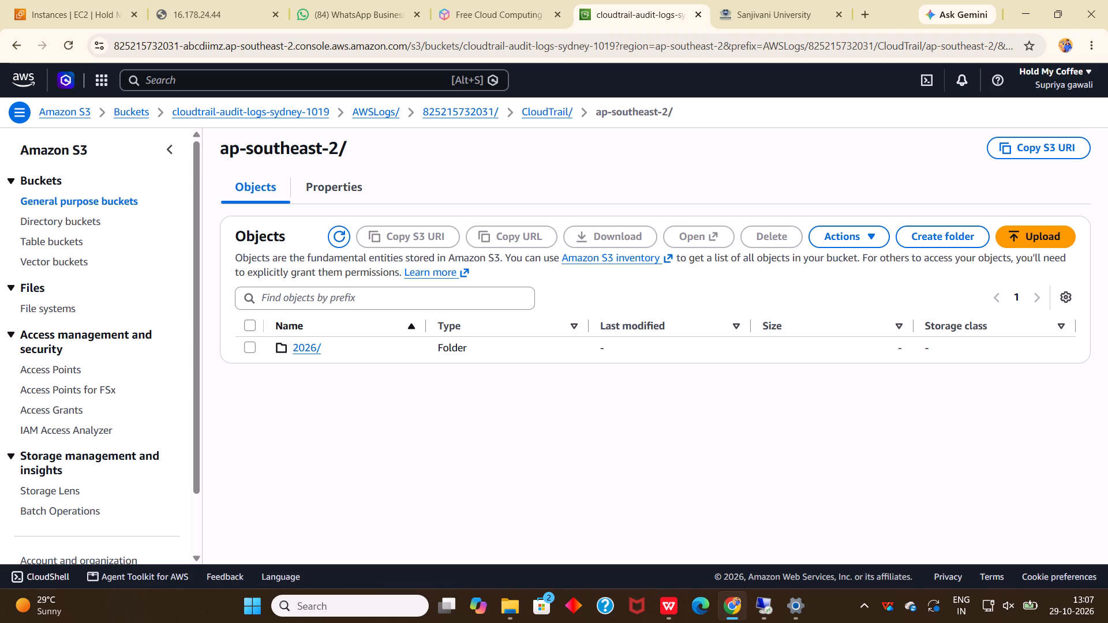
key("shift+super+s")
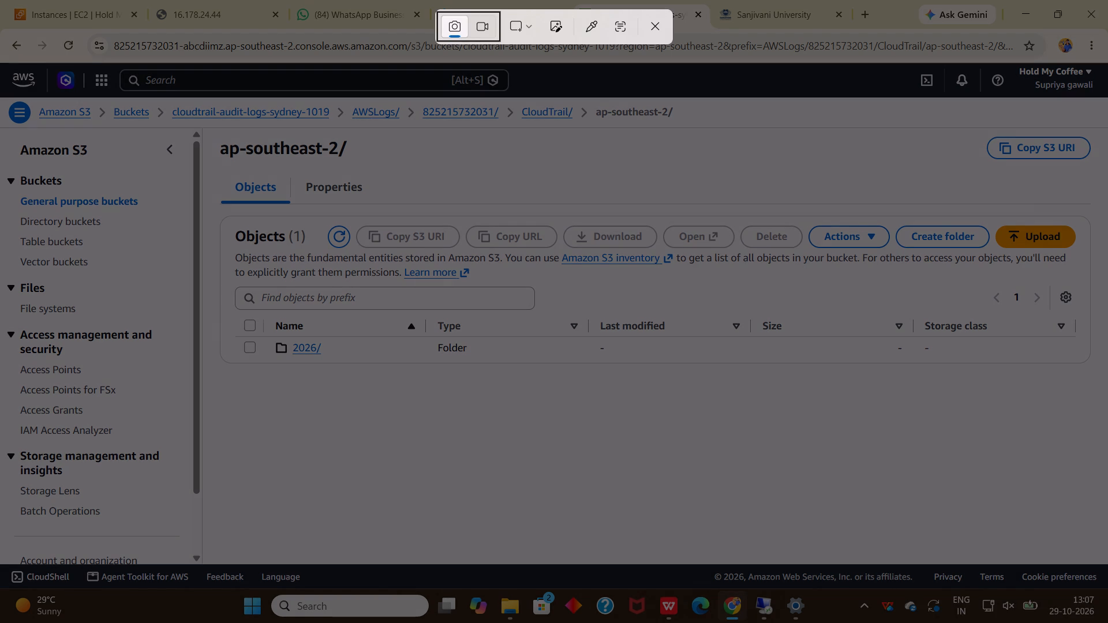
left_click_drag(6, 63, 649, 414)
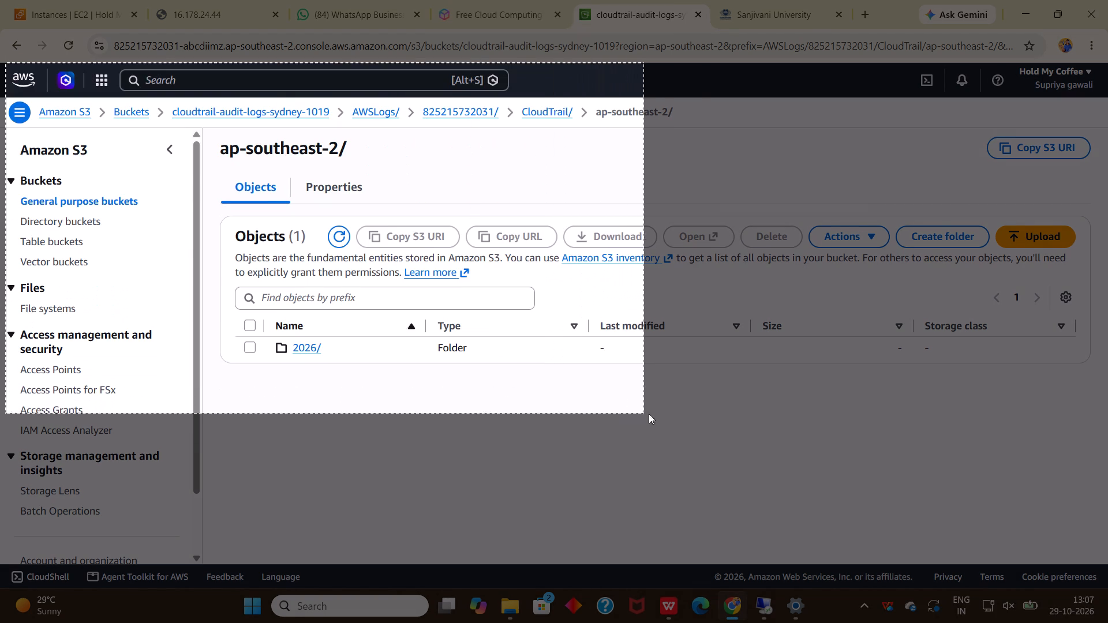
left_click_drag(649, 414, 844, 436)
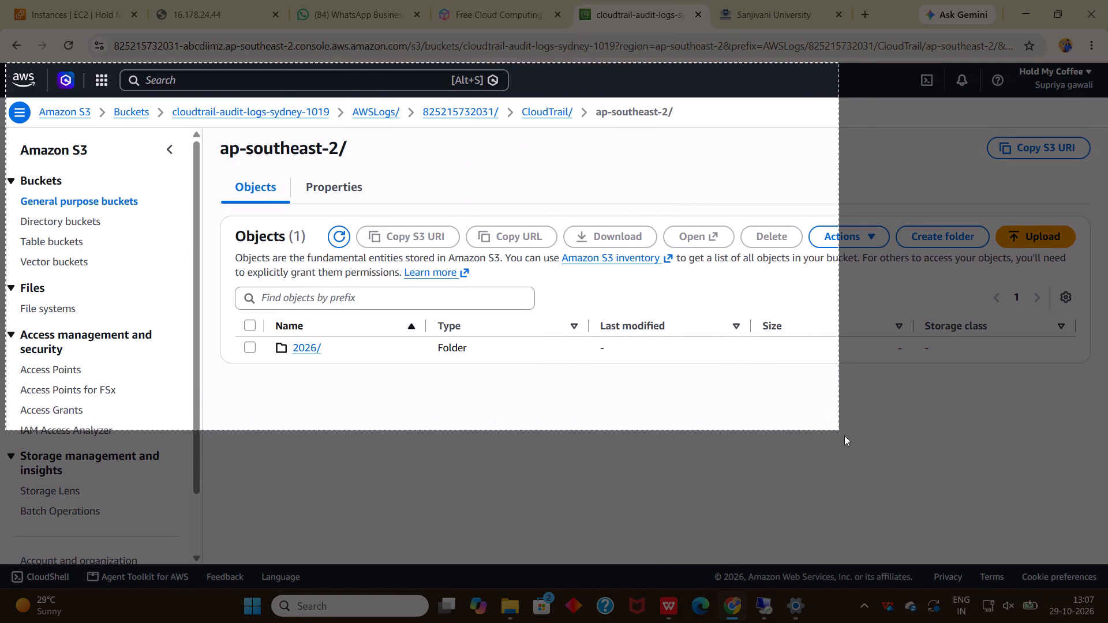
left_click_drag(844, 436, 1062, 582)
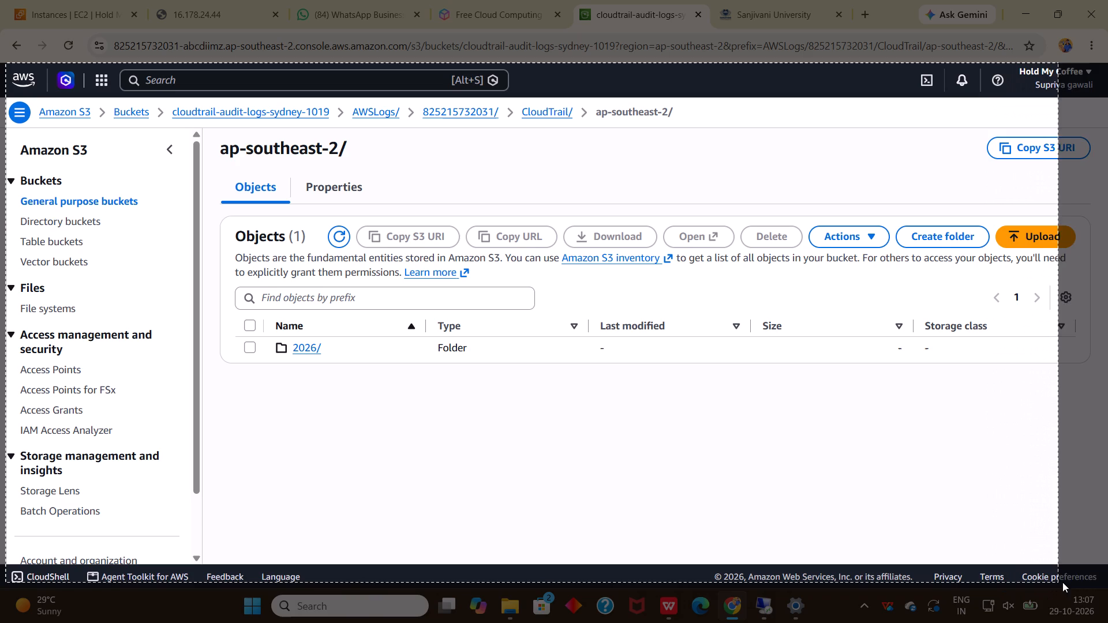
left_click_drag(1062, 582, 1107, 592)
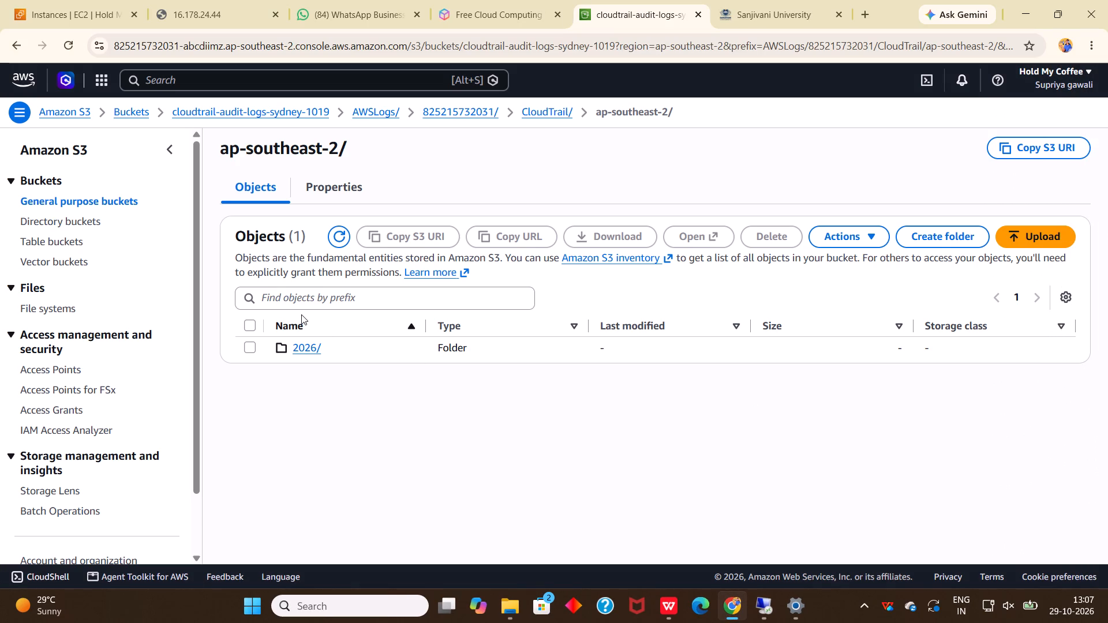
Open the 2026/ folder and capture a rectangular screenshot of its Objects page, from the AWS navigation bar to the footer.
left_click(297, 355)
left_click(304, 346)
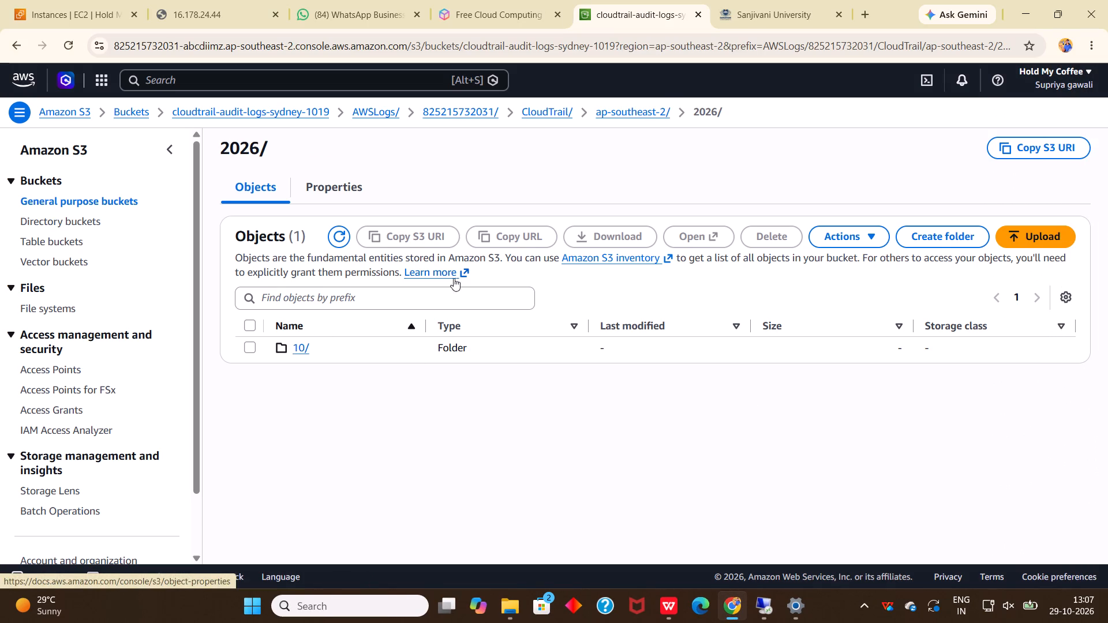
key("shift+super+s")
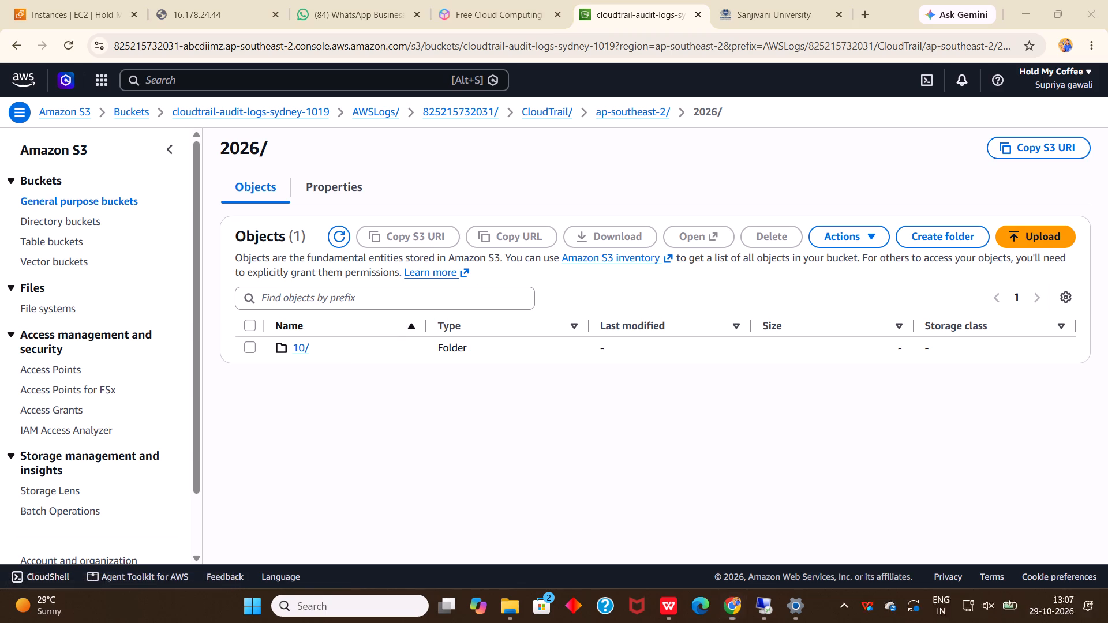
left_click(3, 65)
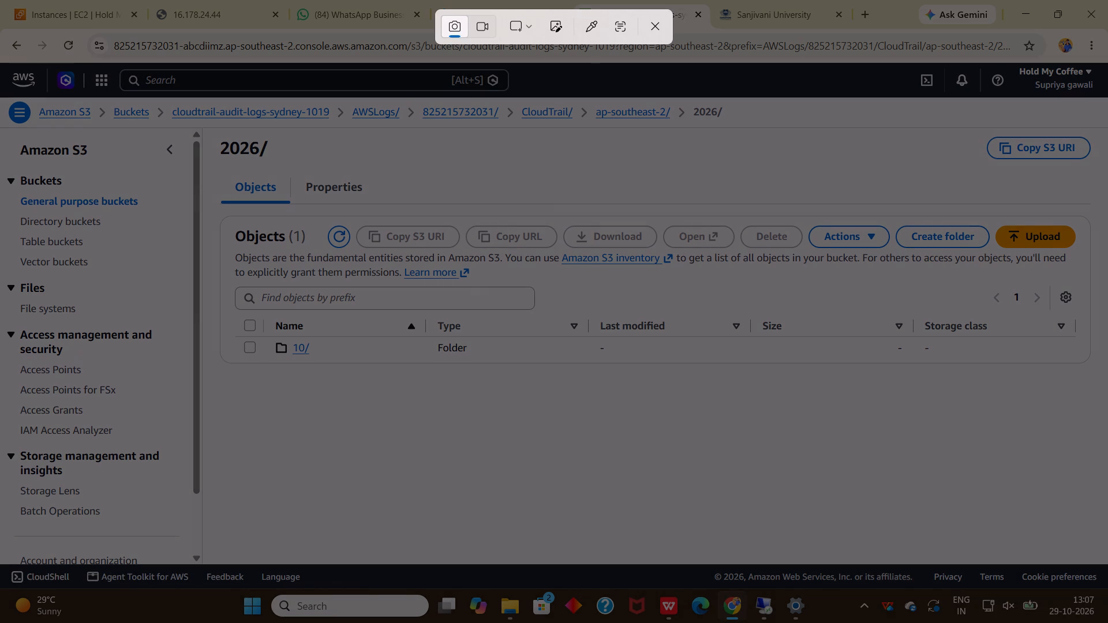
left_click_drag(3, 62, 667, 349)
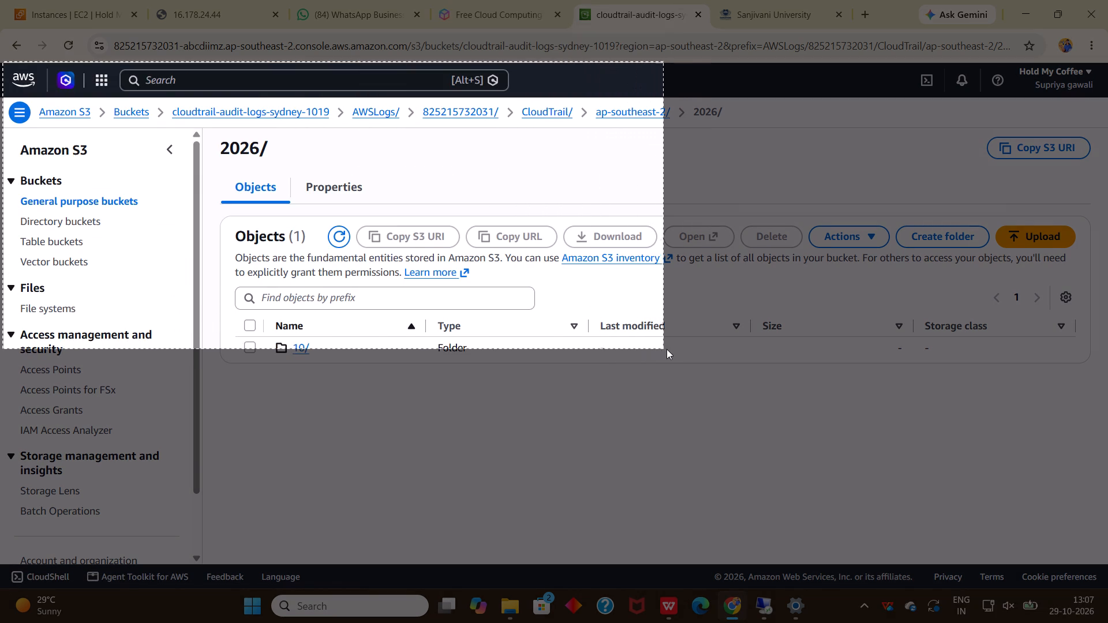
left_click_drag(667, 349, 881, 455)
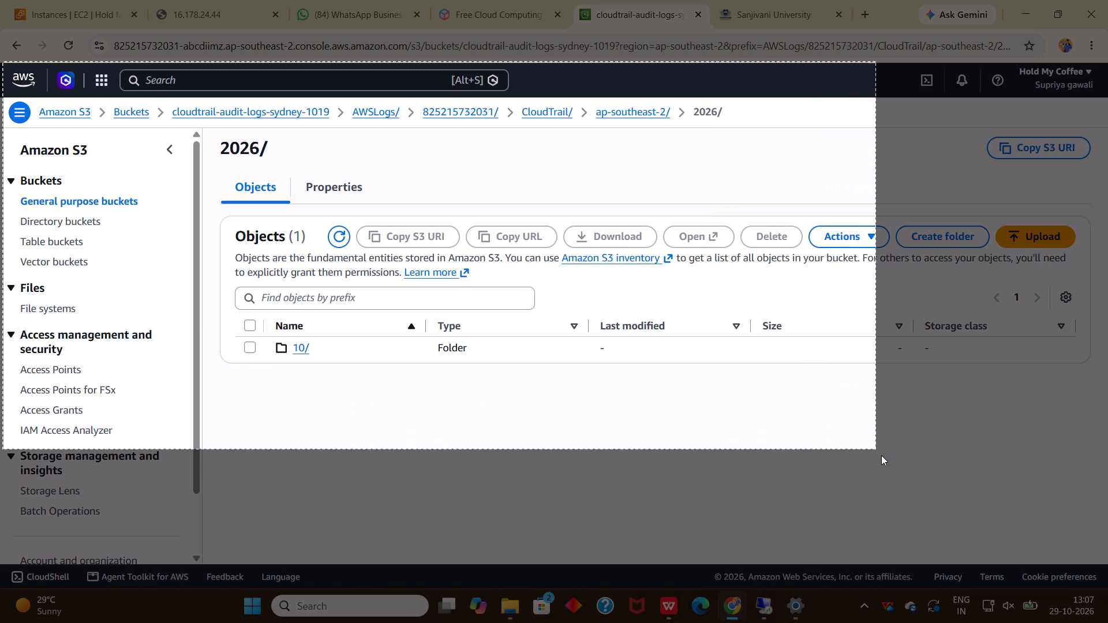
left_click_drag(881, 455, 1095, 581)
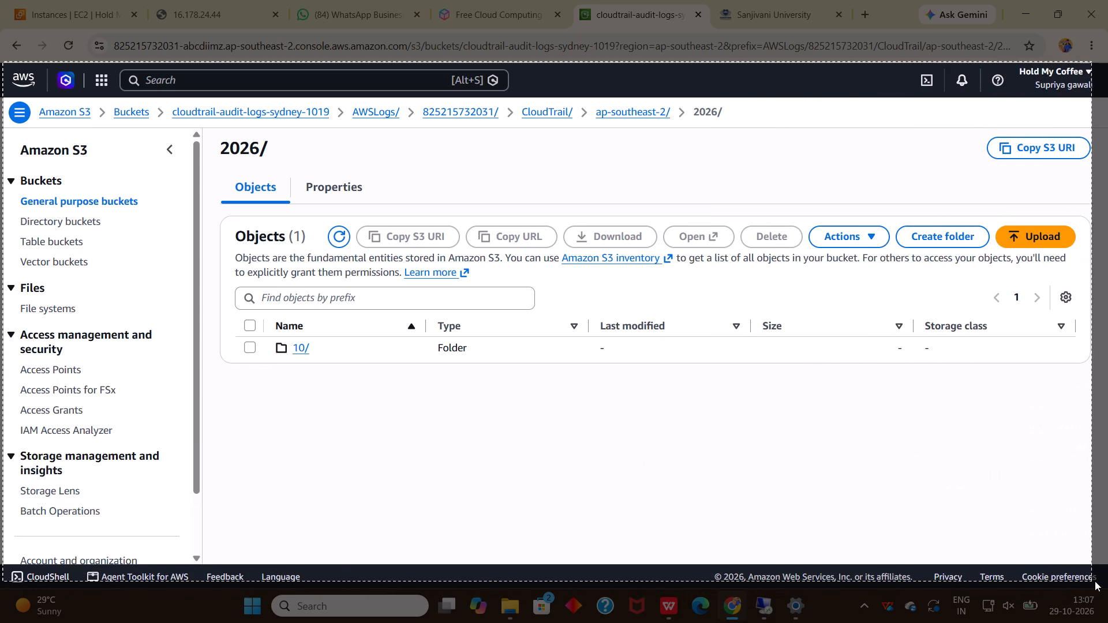
left_click_drag(1095, 581, 1107, 586)
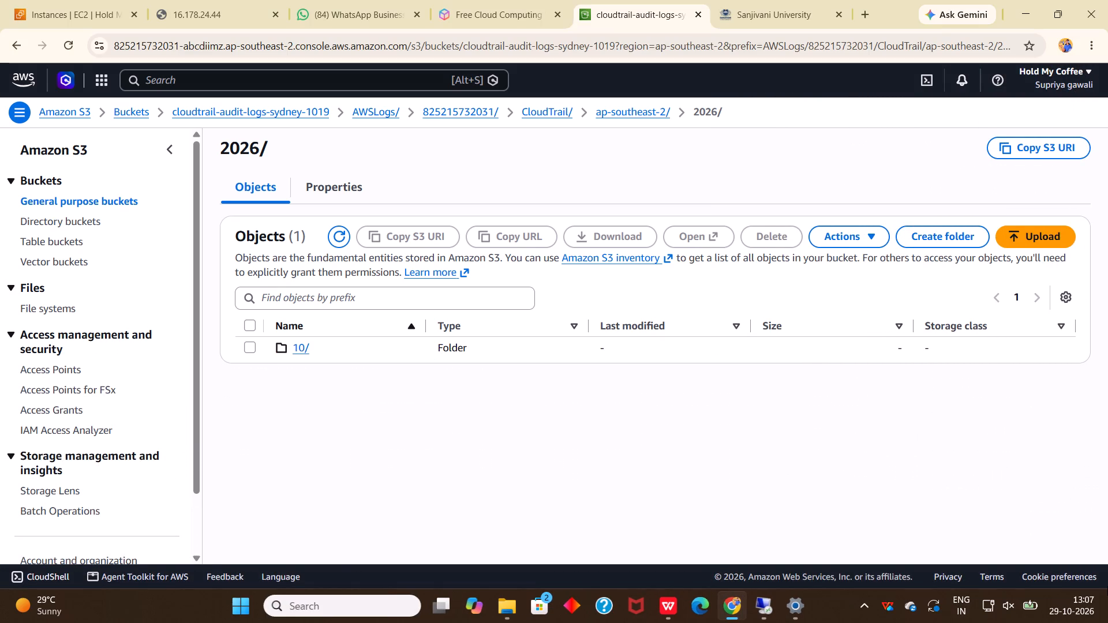
Open the 10/ folder and capture a rectangular screenshot of its Objects page, from the AWS navigation bar to the footer.
left_click(303, 351)
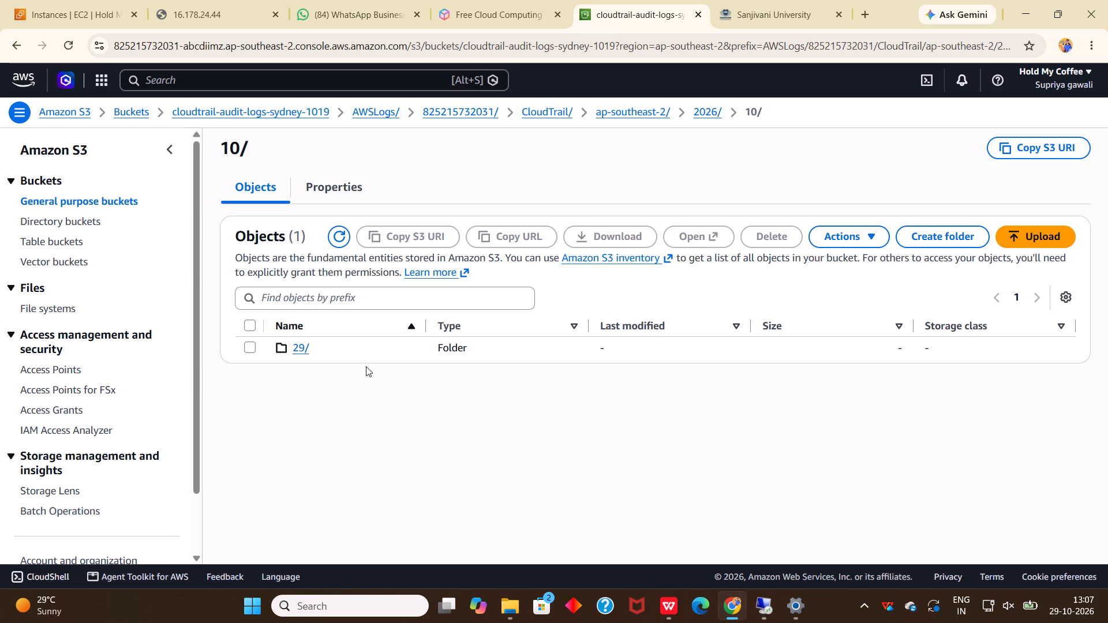
key("shift+super+s")
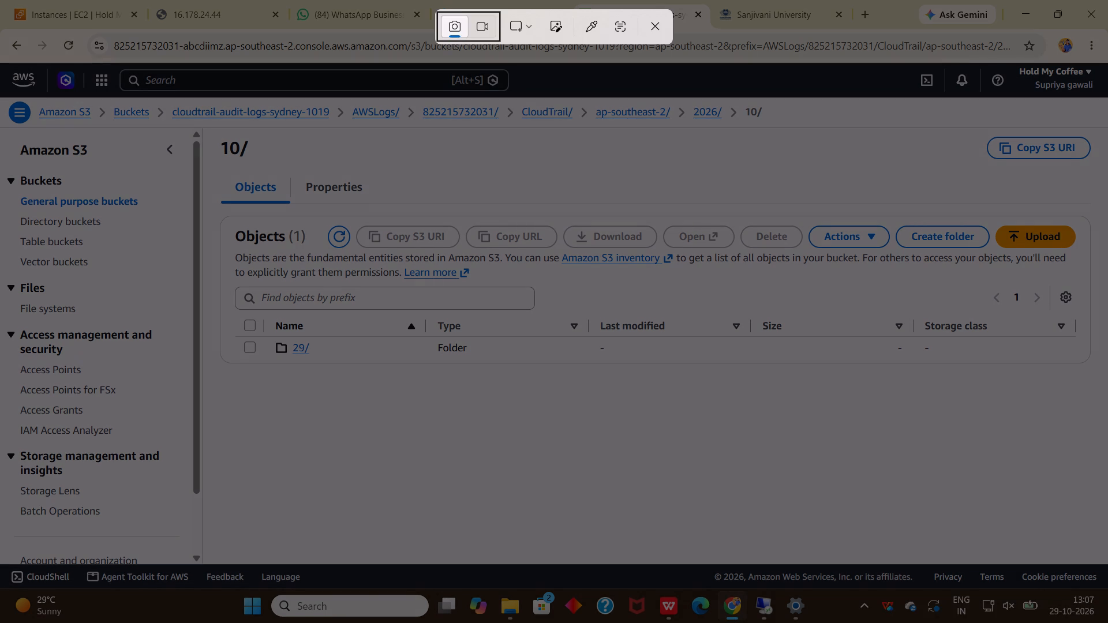
left_click_drag(3, 61, 579, 445)
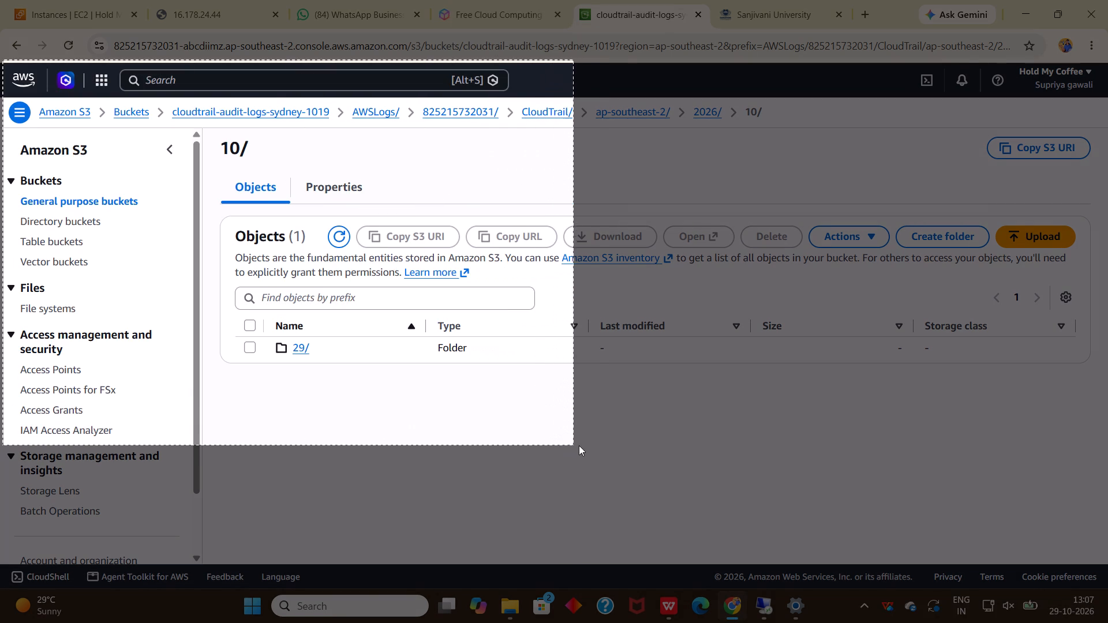
left_click_drag(579, 445, 781, 571)
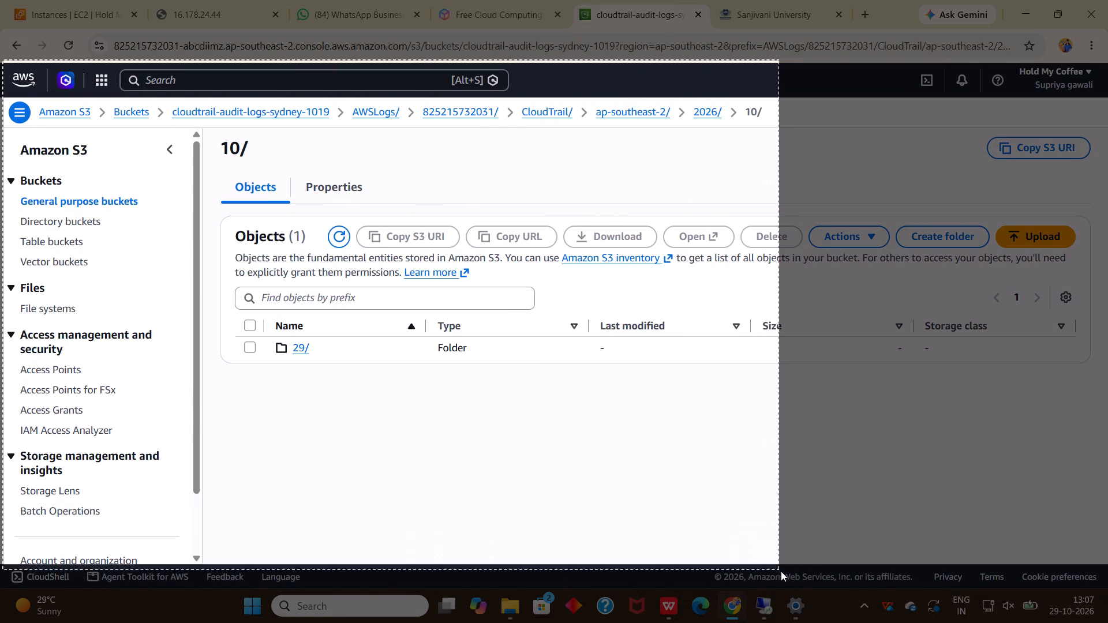
left_click_drag(781, 571, 991, 605)
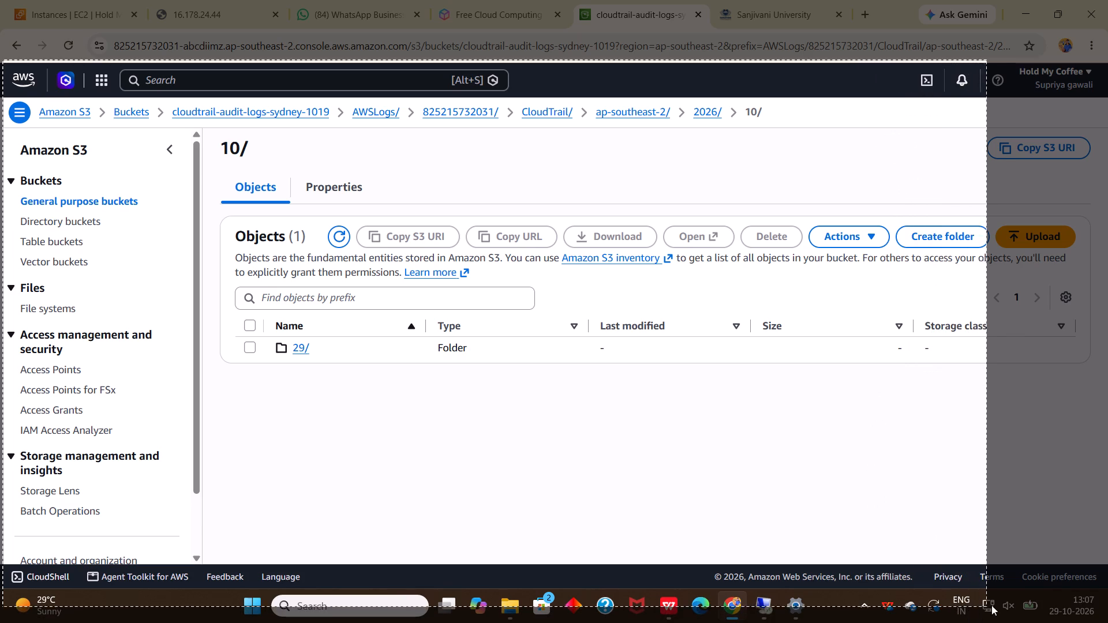
left_click_drag(991, 605, 1107, 590)
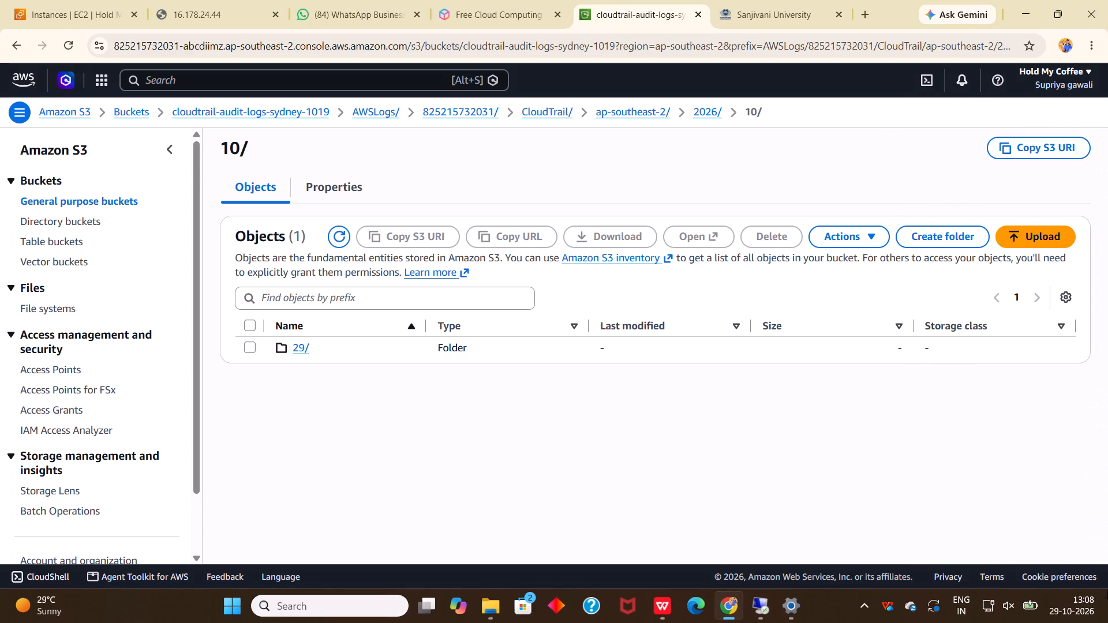
Open the 29/ folder to view its CloudTrail log files.
left_click(296, 351)
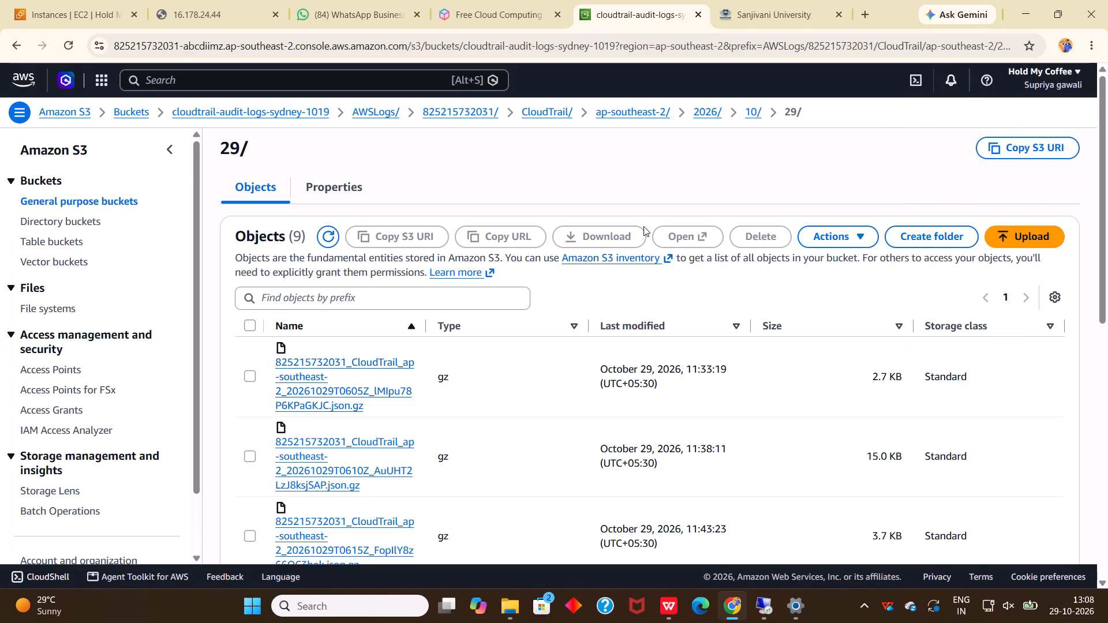
Switch to the PBL-5 document in WPS Office and delete its first screenshot, the bucket-creation page below the PRN line.
left_click(664, 606)
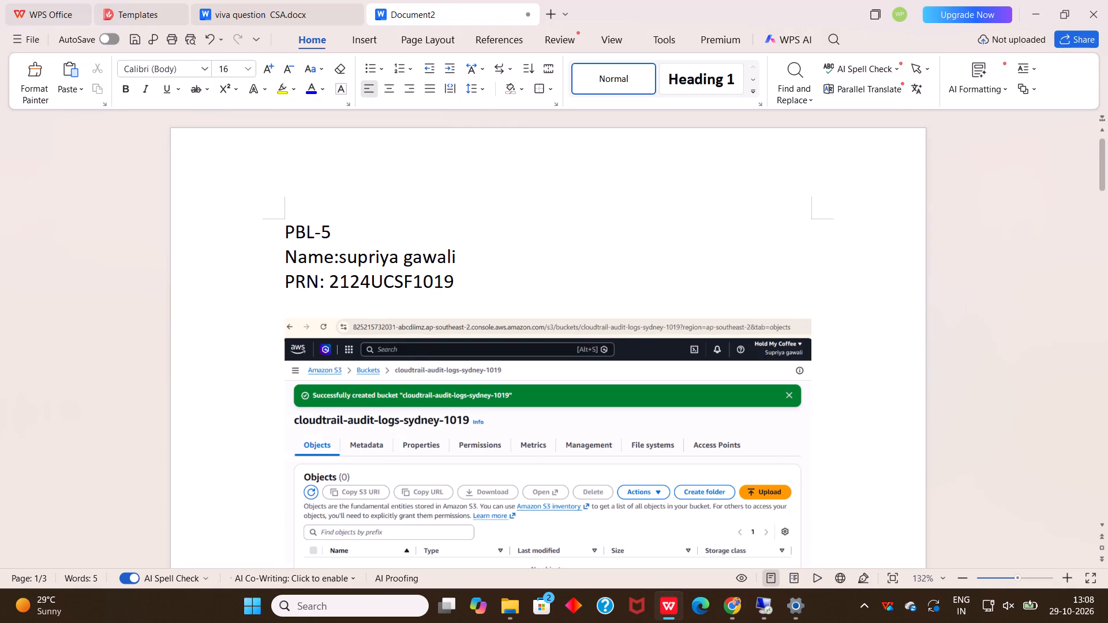
scroll(500, 400, "down", 1)
left_click(500, 400)
key("BackSpace")
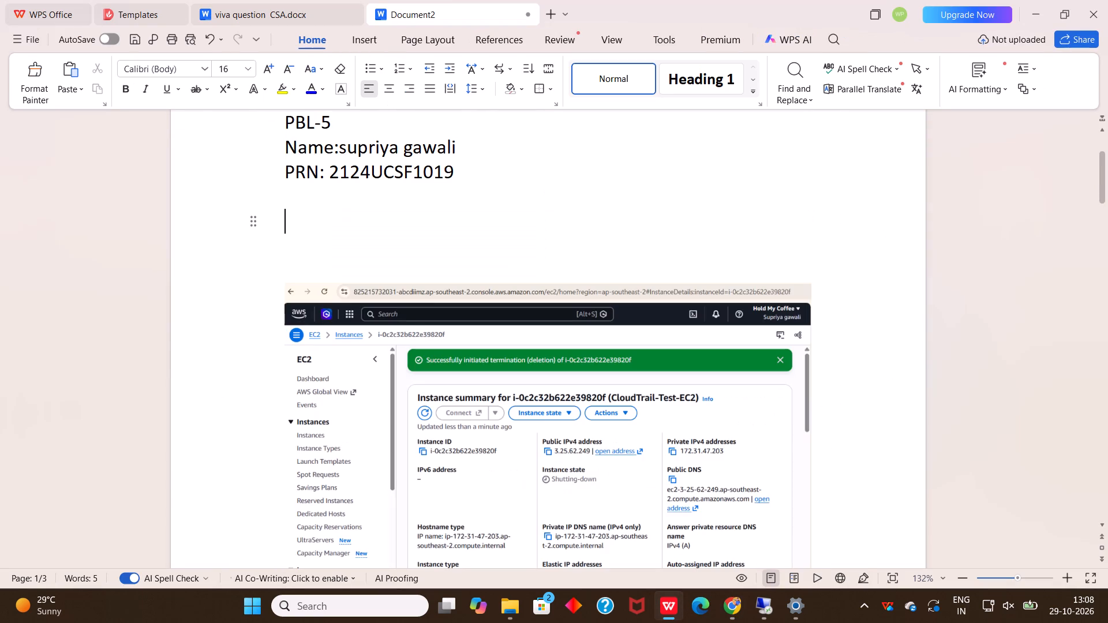
Delete all remaining screenshots from the document, from the EC2 instance summary through the S3 folder pages, and place the cursor below the PRN line.
left_click(525, 487)
key("BackSpace")
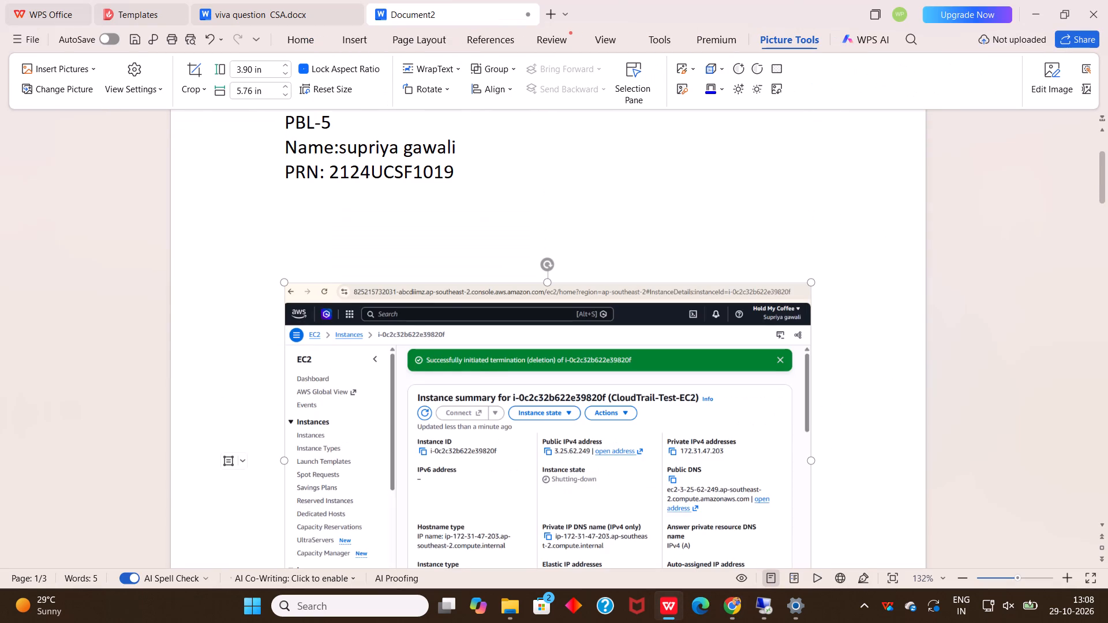
left_click(527, 459)
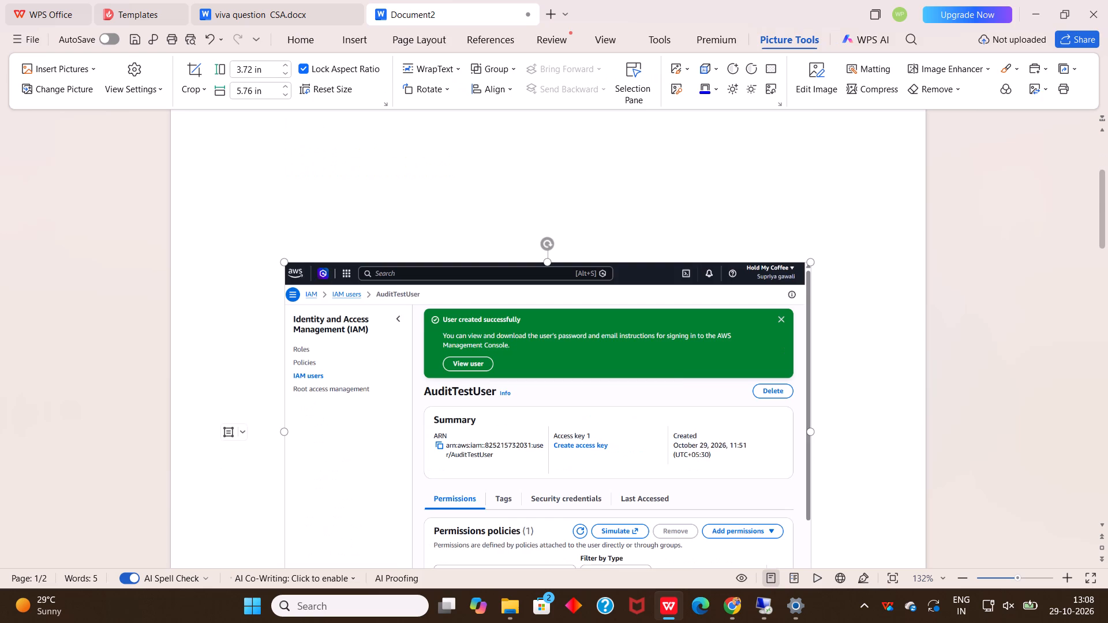
key("BackSpace")
left_click(523, 428)
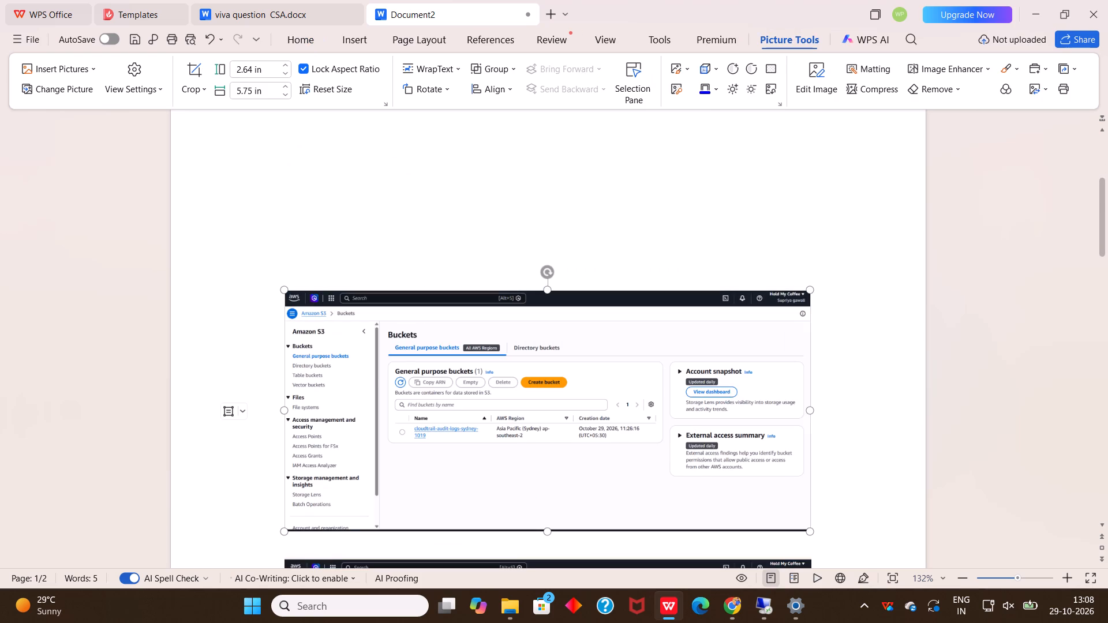
key("BackSpace")
left_click(496, 441)
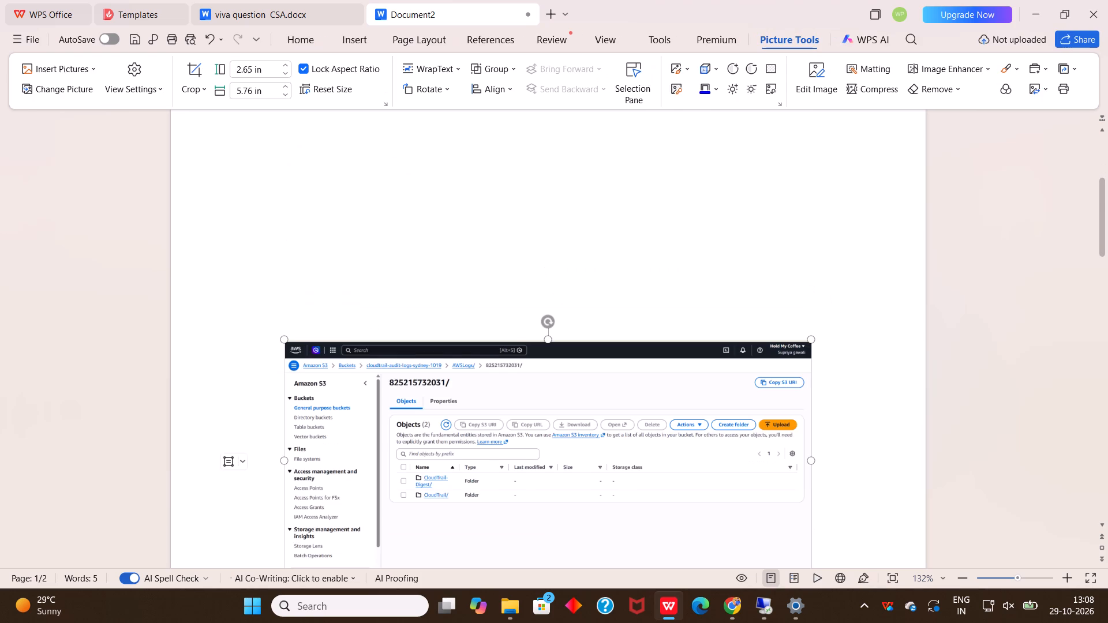
key("BackSpace")
left_click(496, 441)
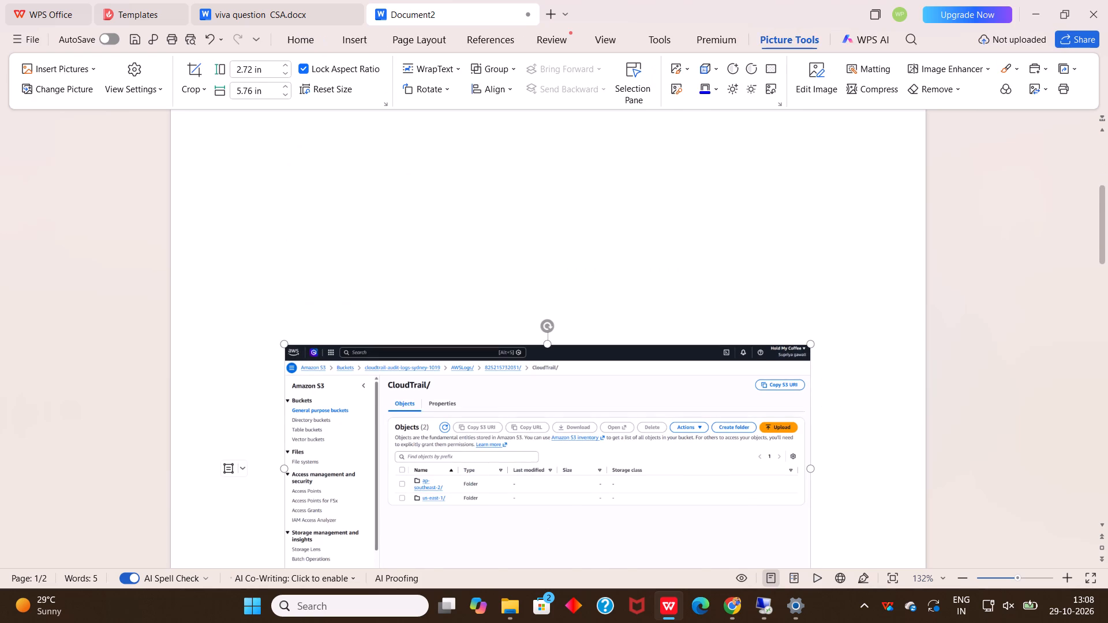
key("BackSpace")
left_click(472, 455)
key("BackSpace")
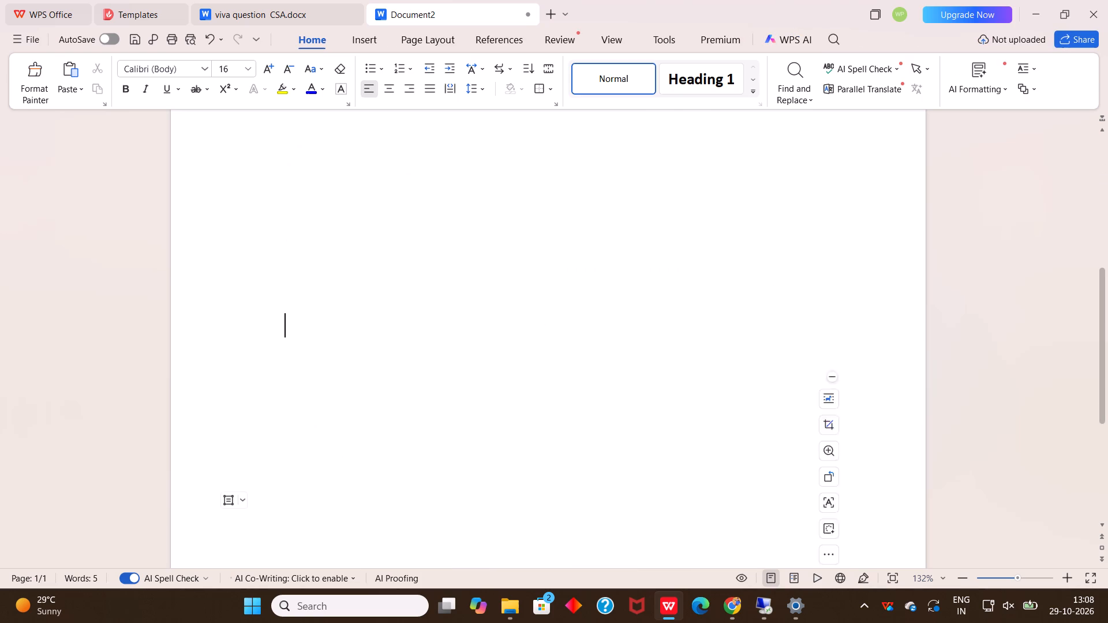
scroll(446, 374, "down", 7)
scroll(446, 374, "up", 1)
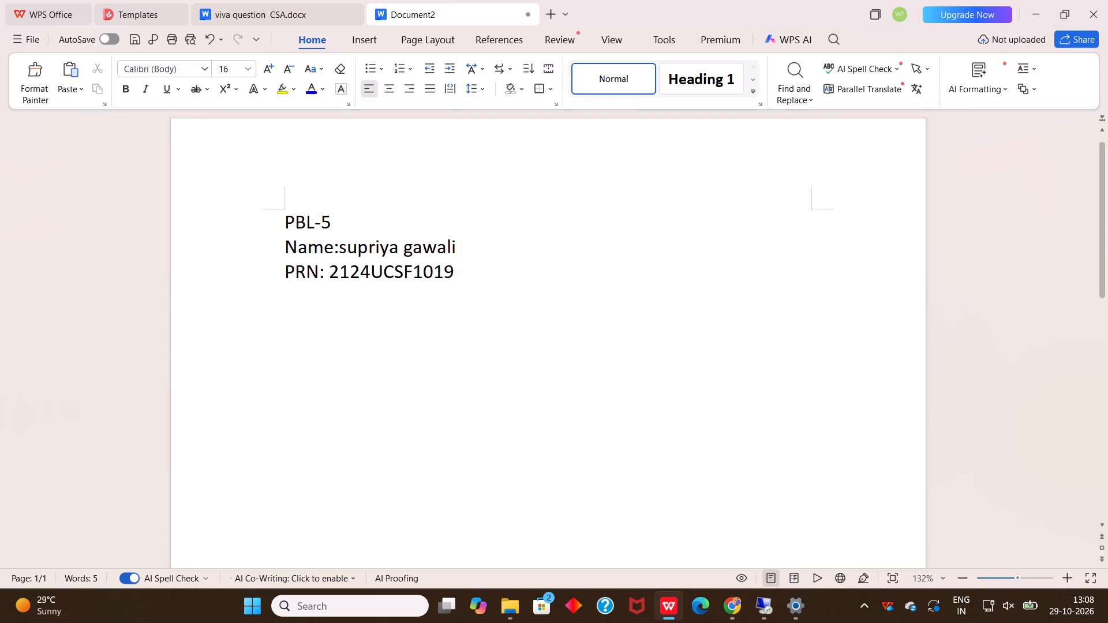
scroll(446, 374, "up", 1)
left_click(337, 338)
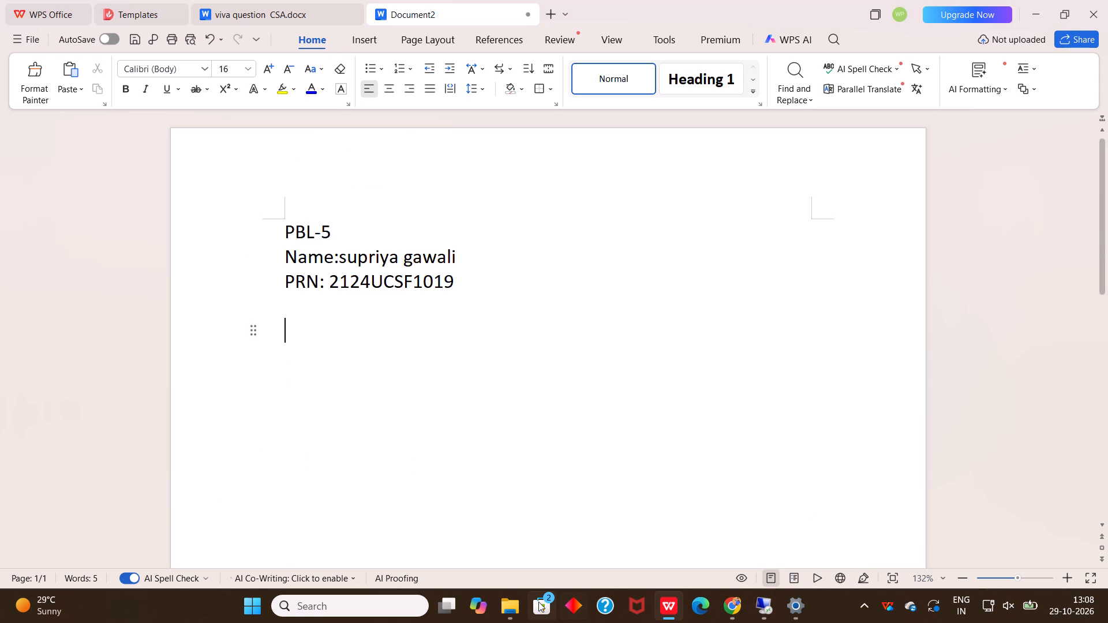
Look through the October 2026 screenshots in the File Explorer Gallery for the S3 Buckets page capture.
left_click(510, 610)
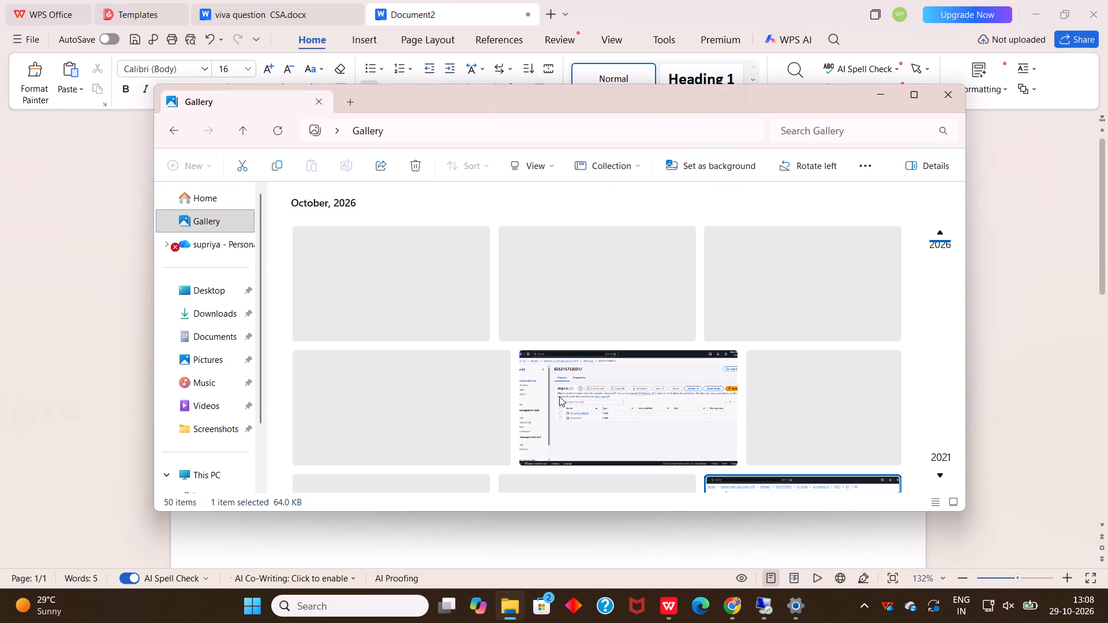
left_click(734, 607)
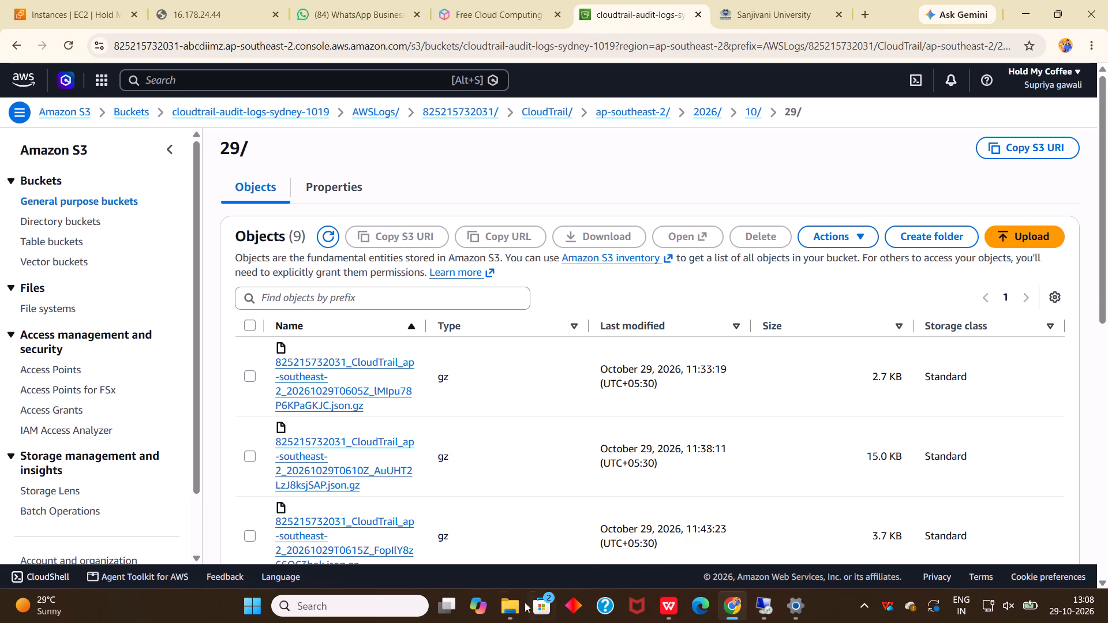
left_click(502, 606)
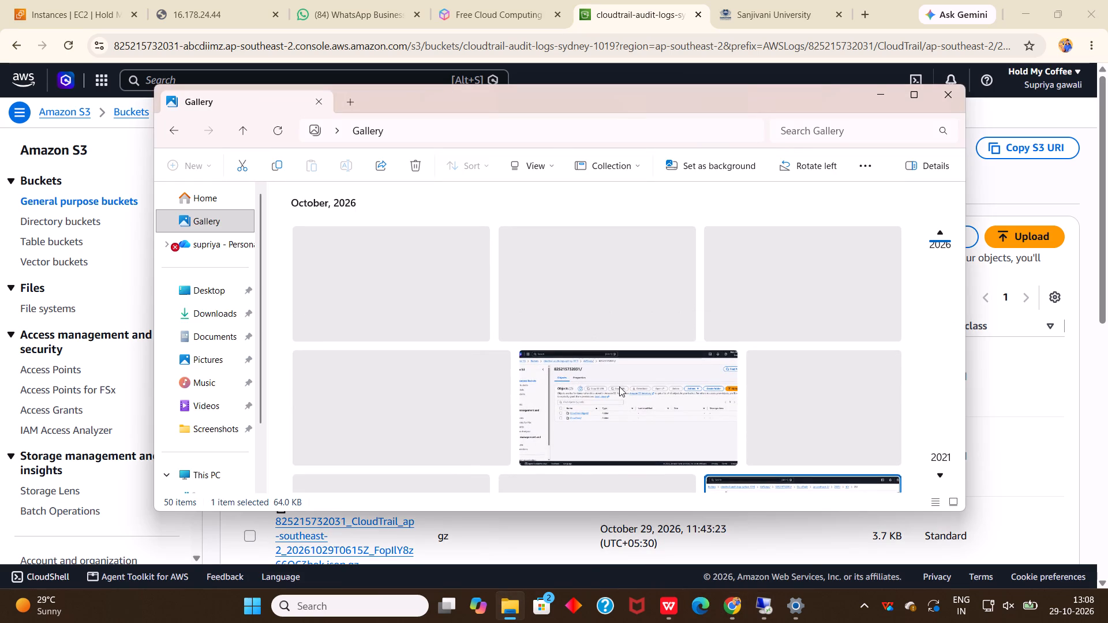
scroll(619, 386, "down", 2)
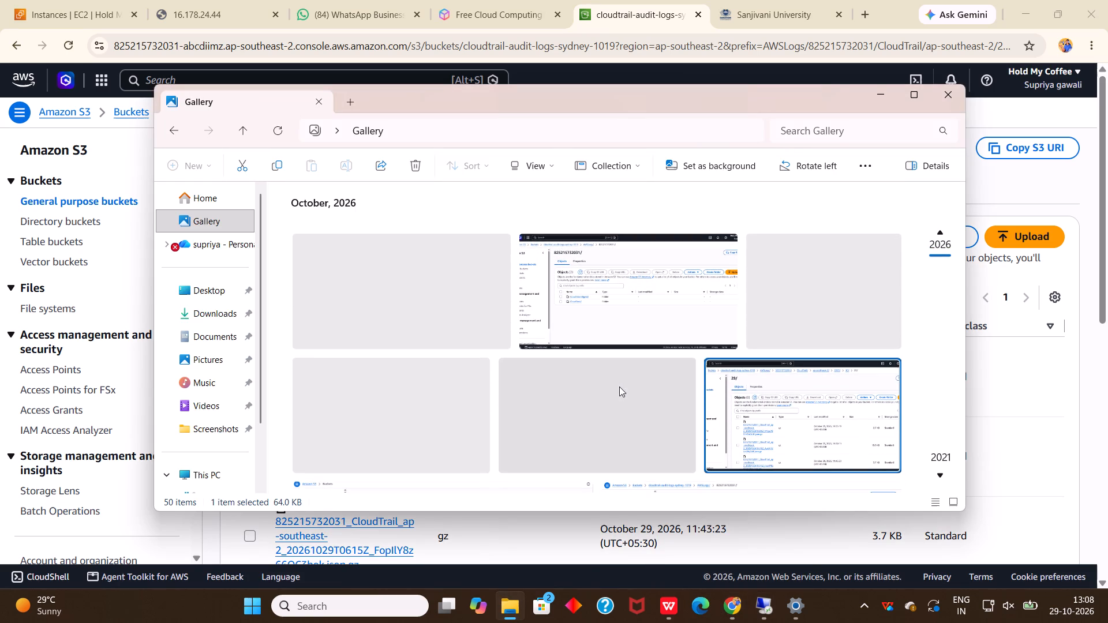
scroll(619, 386, "down", 1)
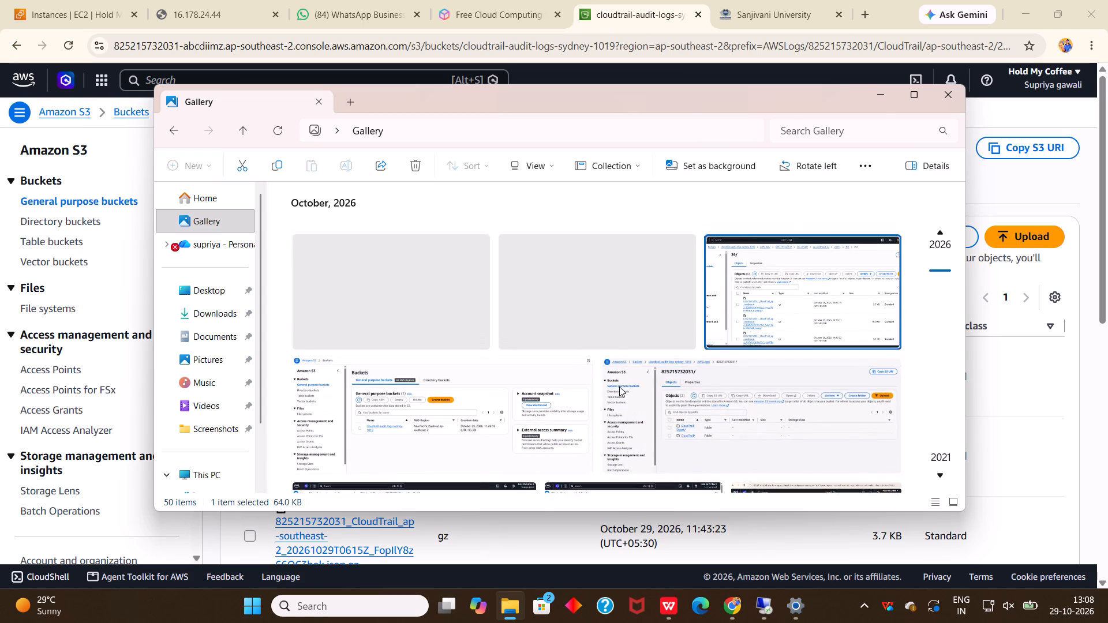
scroll(619, 386, "down", 1)
scroll(619, 386, "up", 1)
left_click(582, 386)
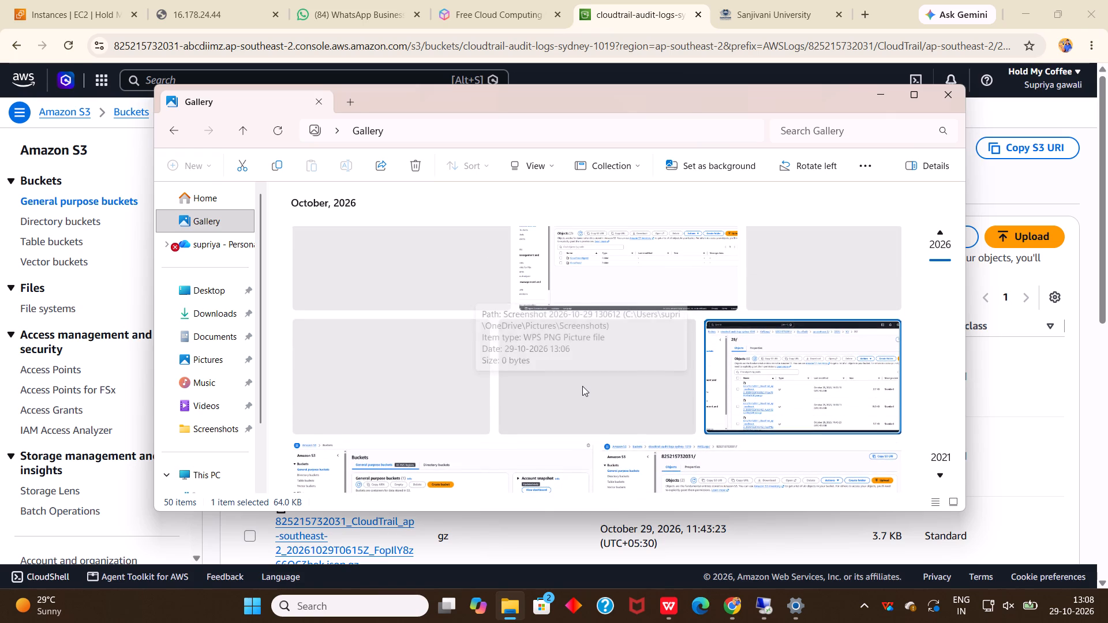
scroll(582, 386, "down", 1)
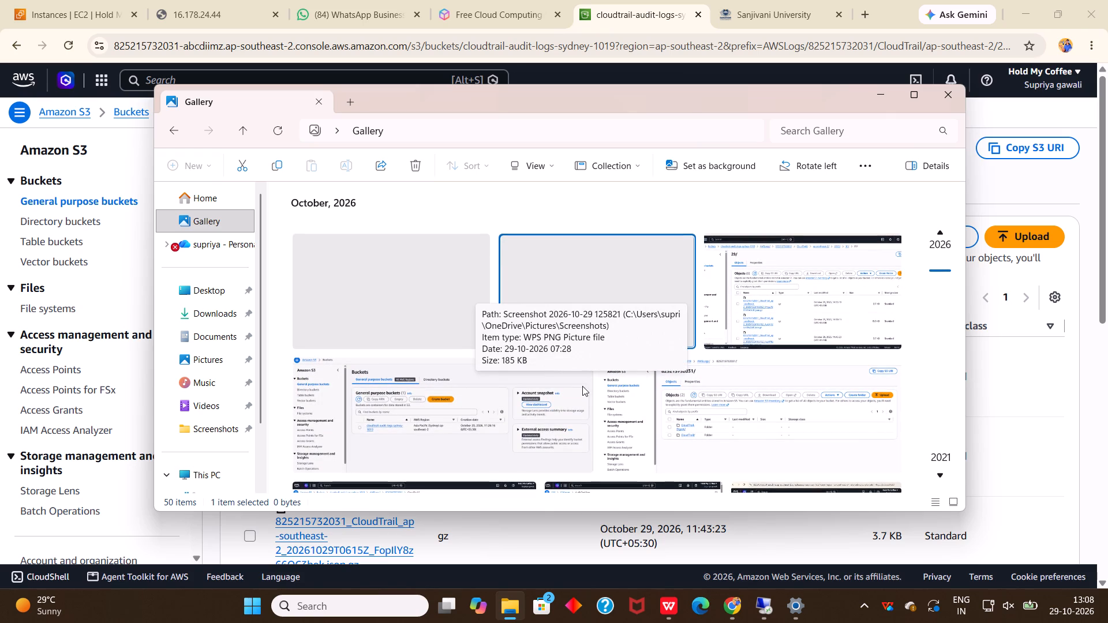
left_click(473, 406)
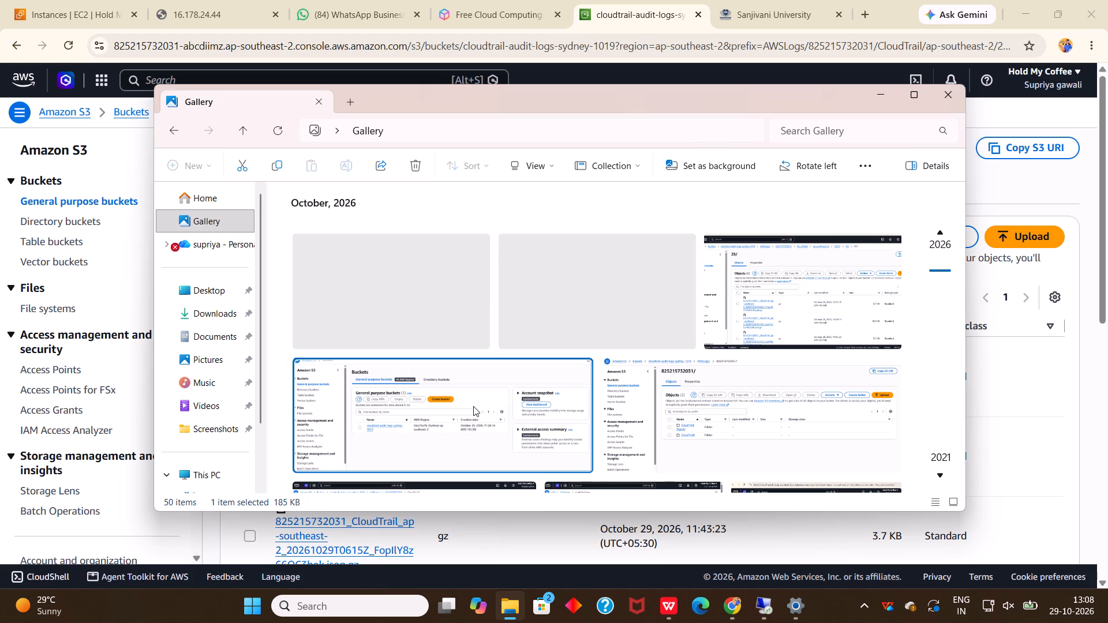
scroll(473, 406, "down", 2)
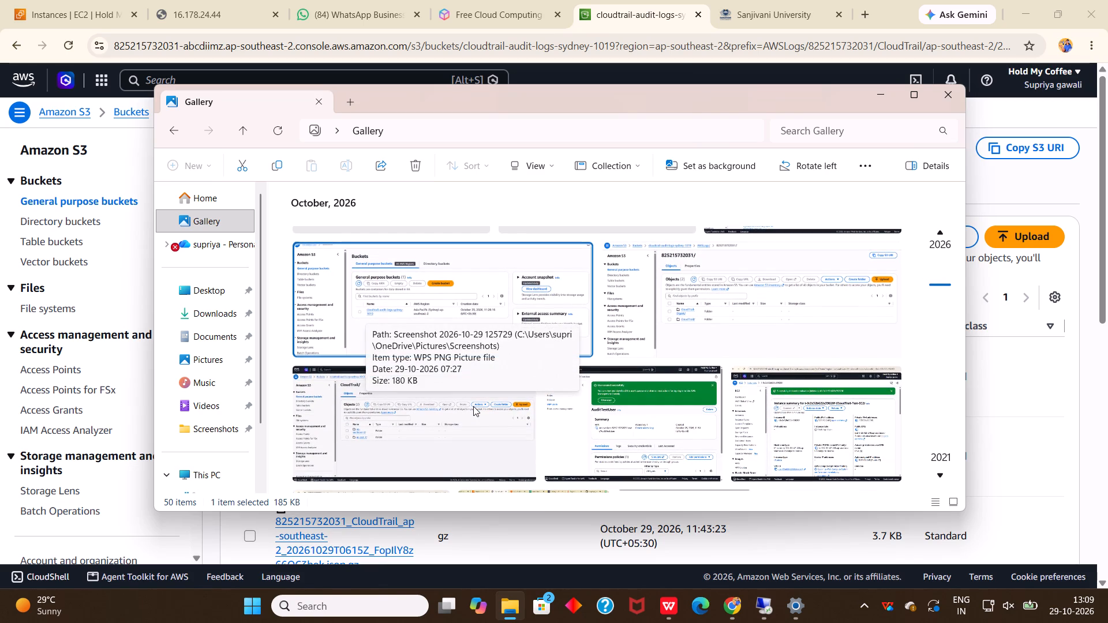
Switch to the AWS console in Chrome and go back from the 29/ folder to the S3 Buckets list.
left_click(733, 603)
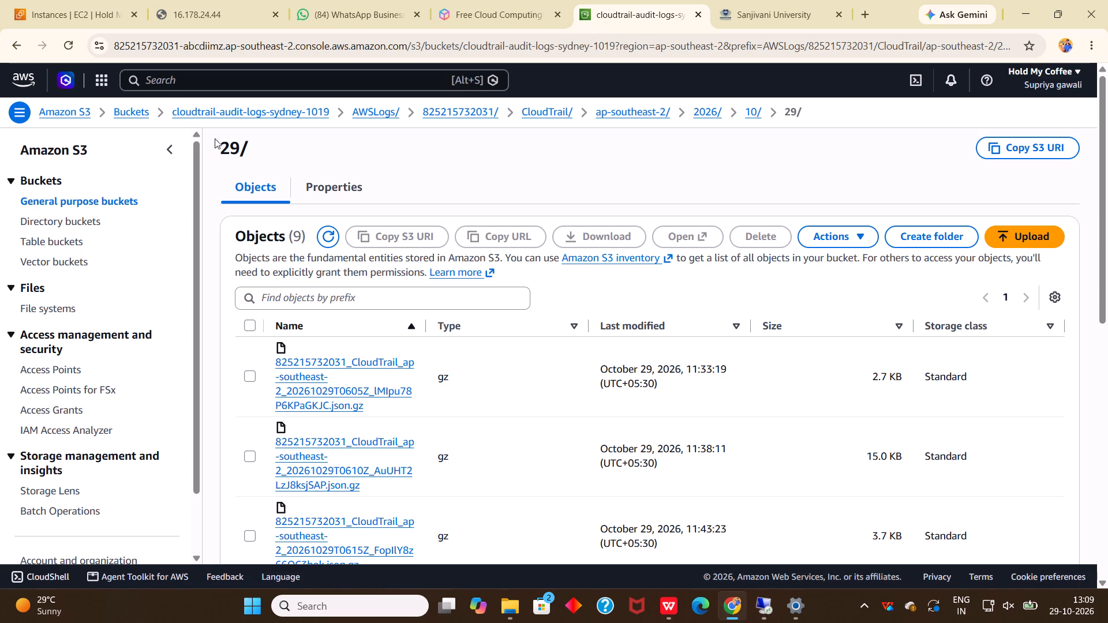
left_click(231, 112)
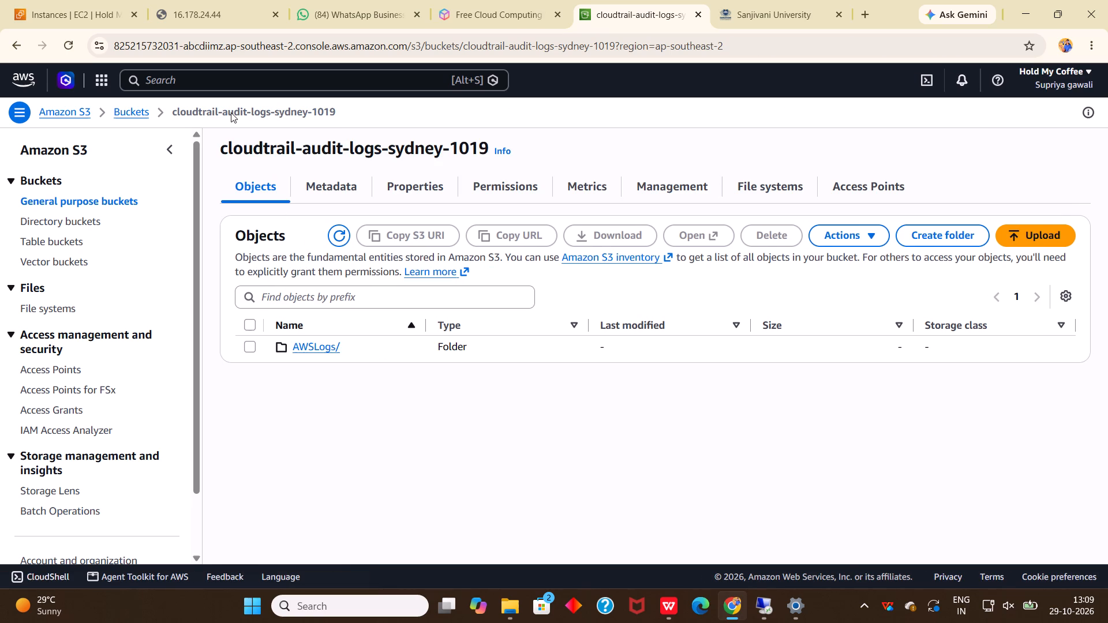
left_click(136, 111)
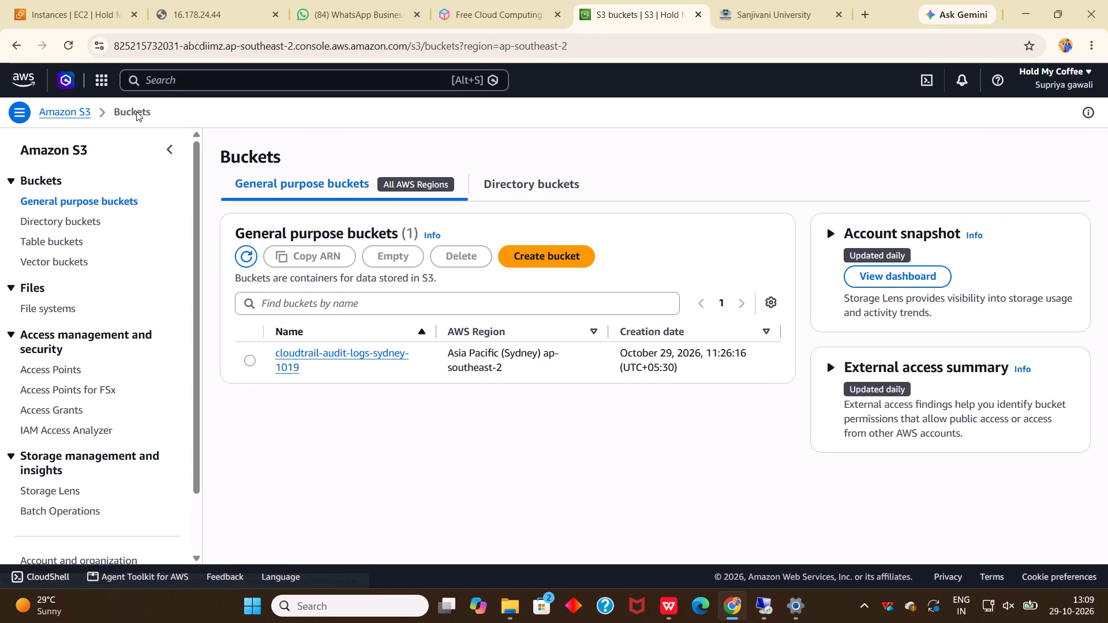
Copy the Buckets list screenshot from the Gallery and paste it below the PRN line in the WPS document, followed by two line breaks.
left_click(505, 605)
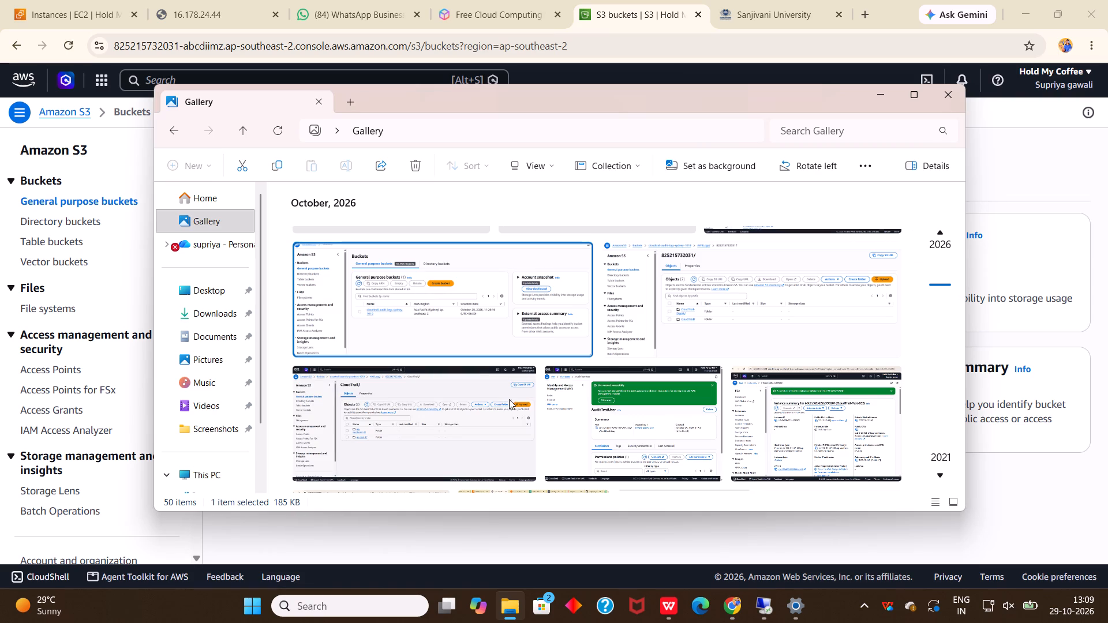
right_click(369, 299)
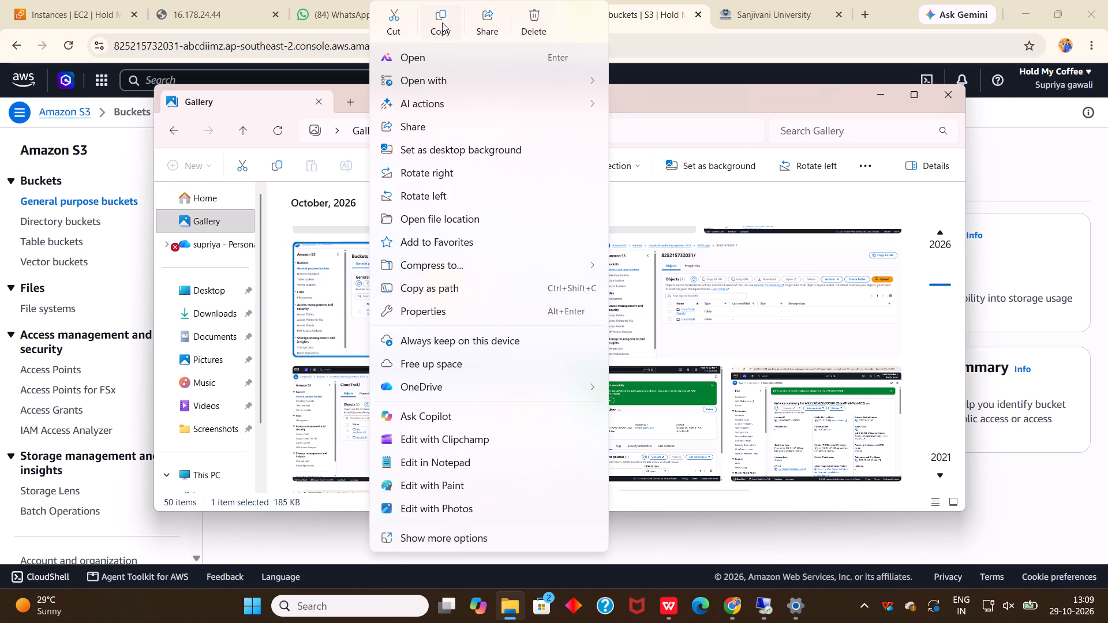
left_click(442, 22)
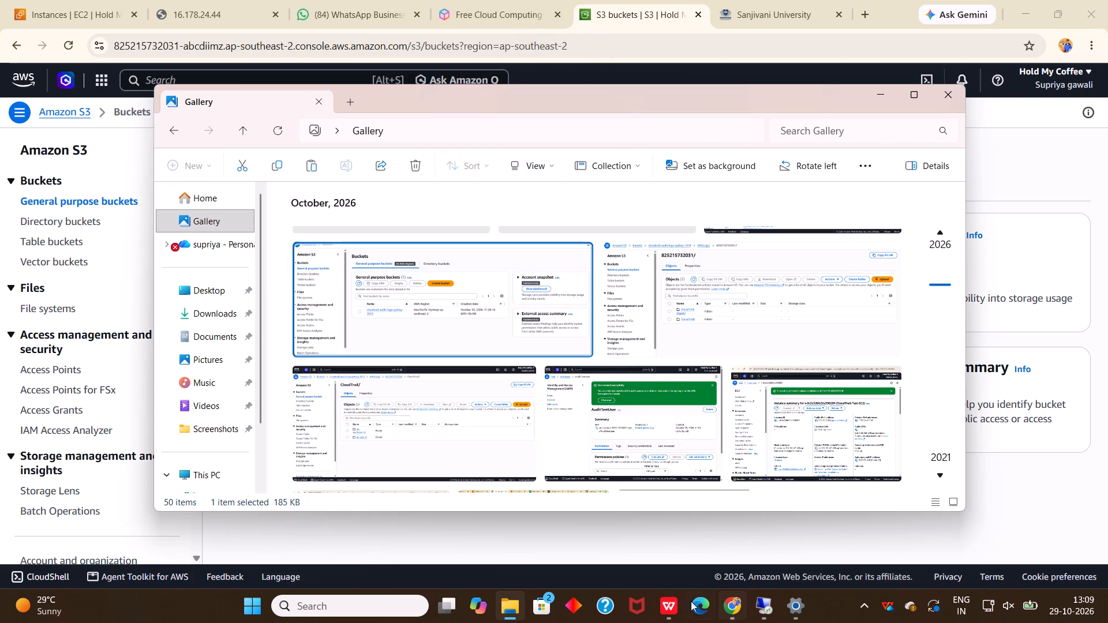
left_click(676, 606)
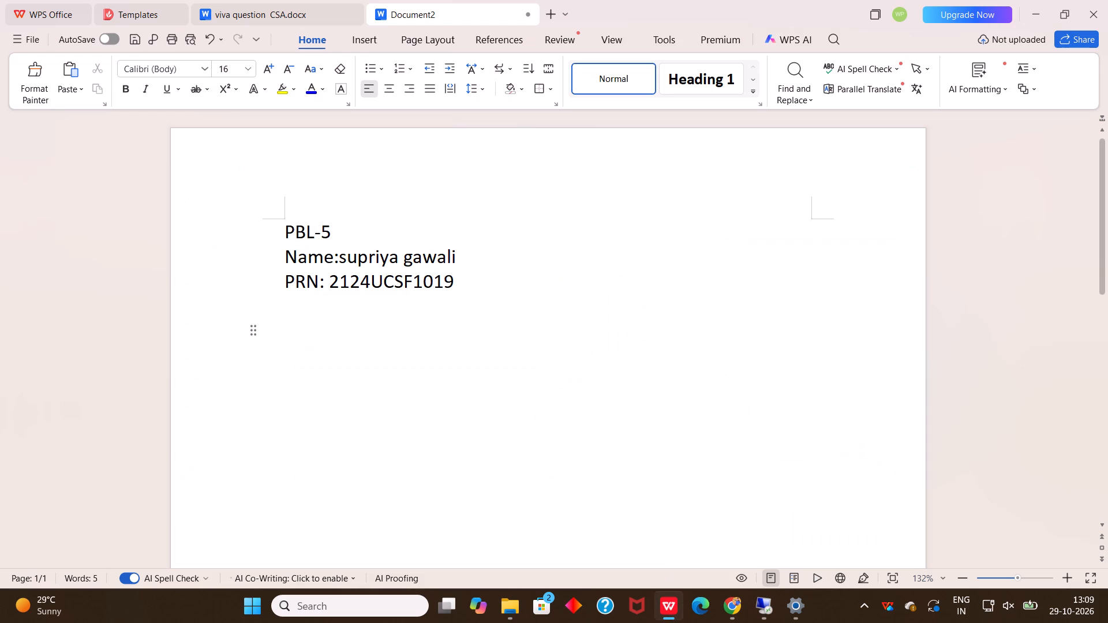
key("ctrl+v")
key("Return")
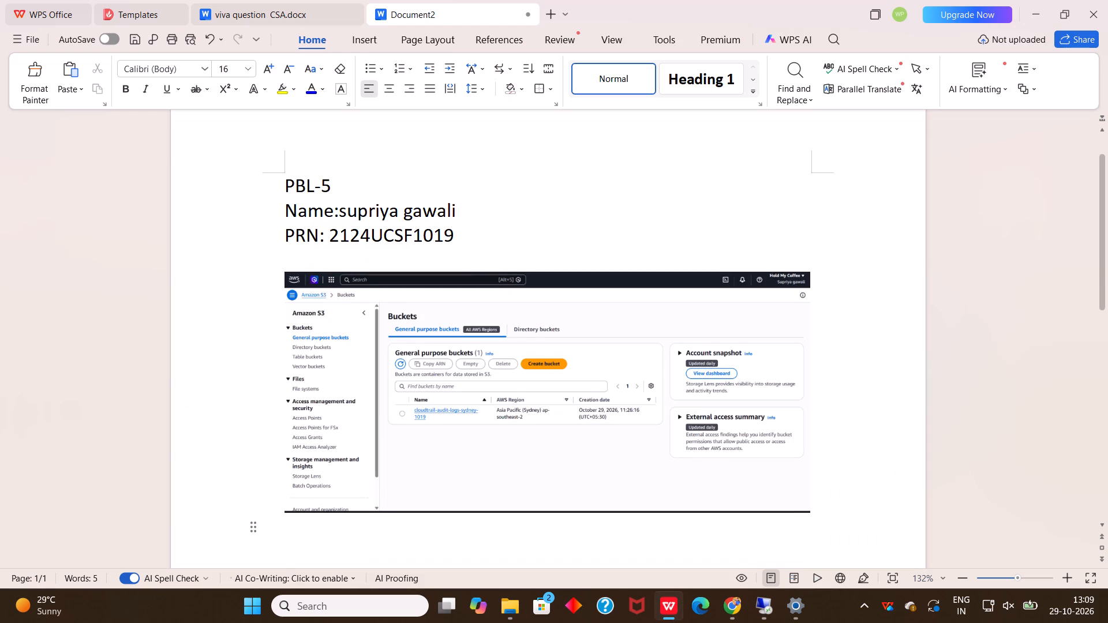
key("Return")
Open the cloudtrail-audit-logs-sydney-1019 bucket's Objects page in Chrome to identify the level to document.
left_click(511, 606)
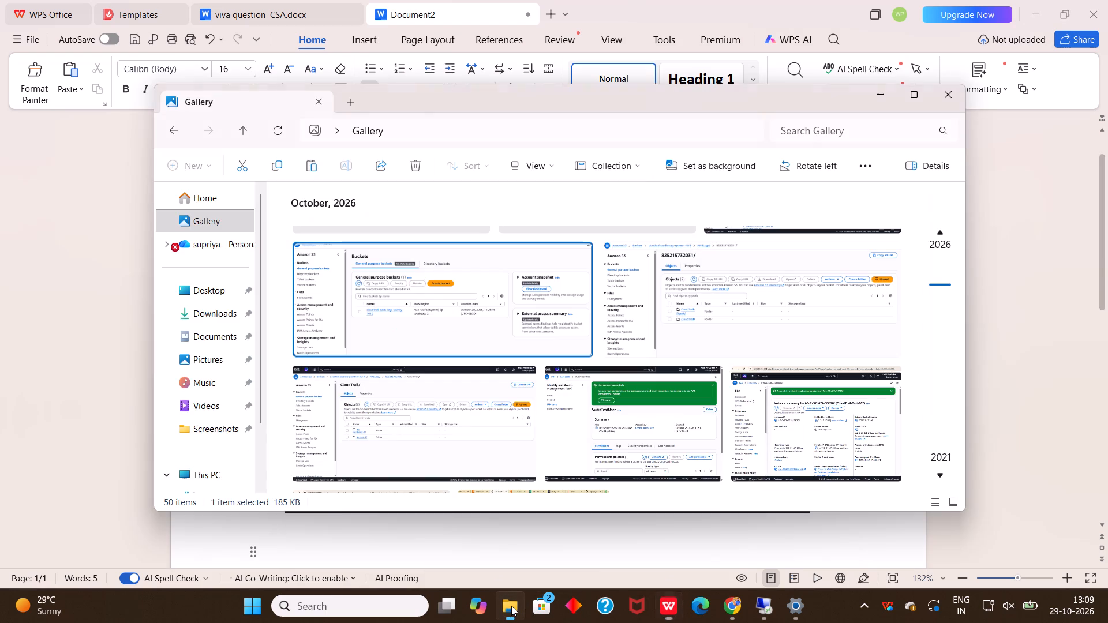
scroll(537, 411, "up", 2)
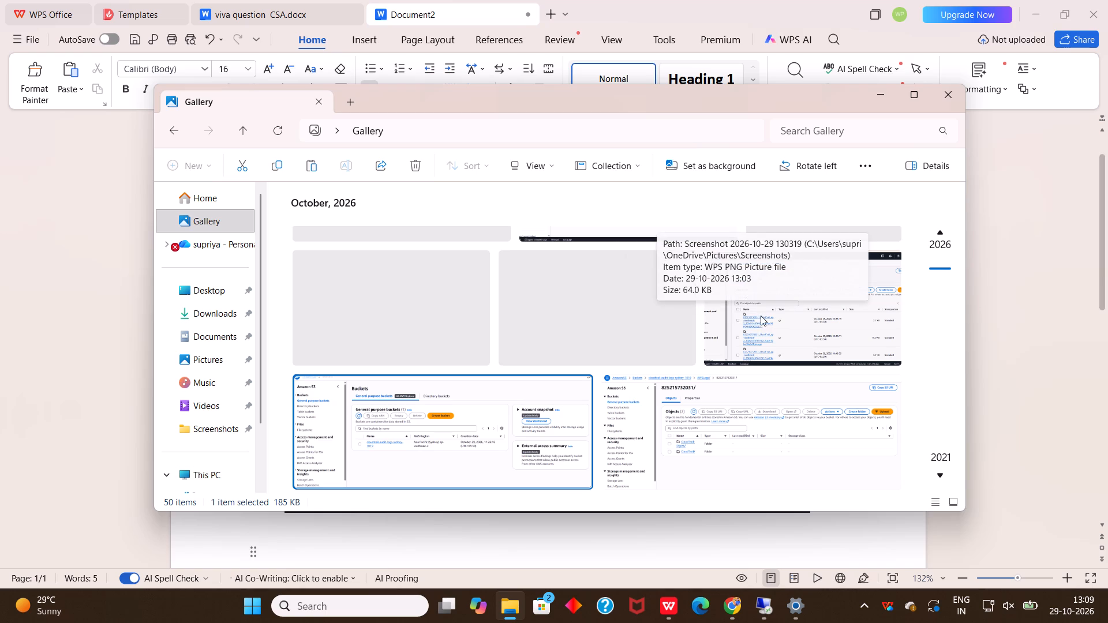
left_click(738, 605)
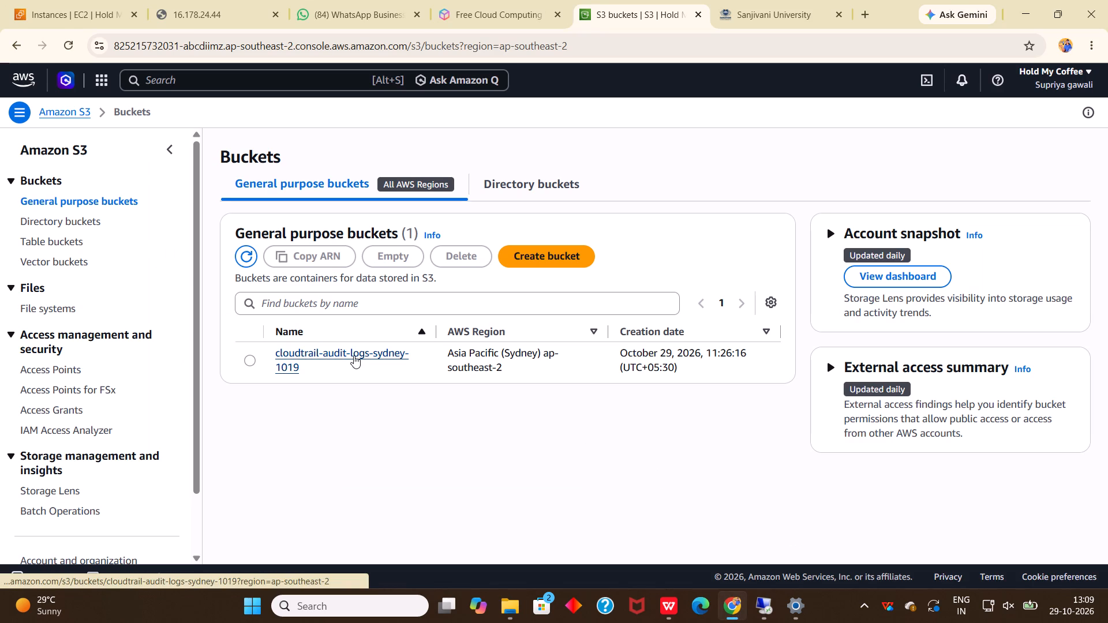
left_click(354, 355)
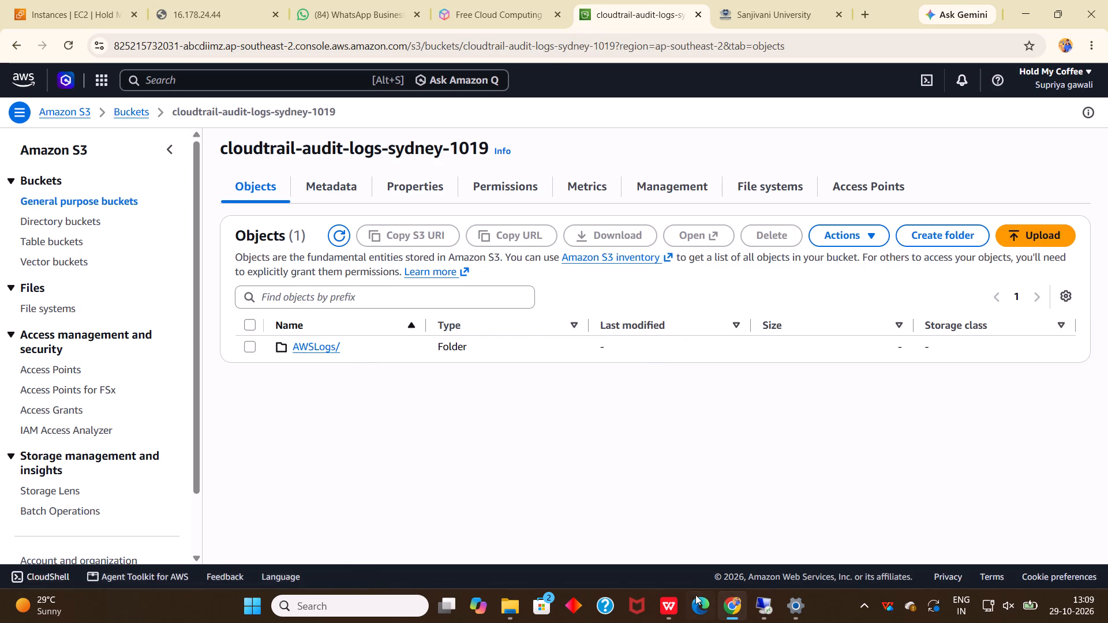
Find the cloudtrail-audit-logs-sydney-1019 Objects page screenshot in the File Explorer Gallery, then copy and paste it below the Buckets screenshot in the WPS document.
left_click(504, 613)
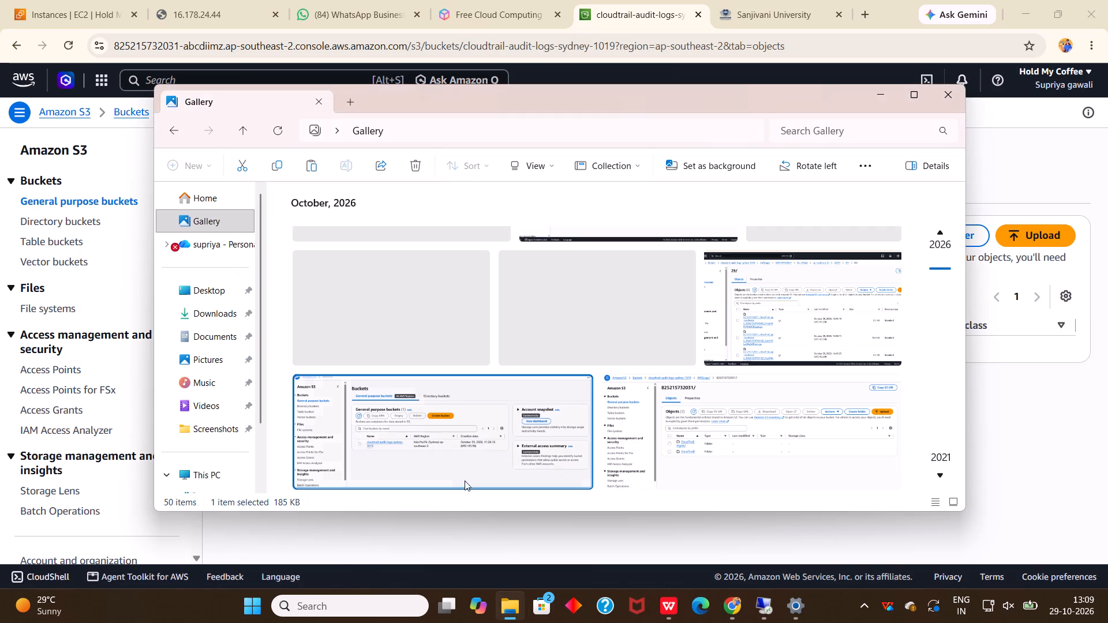
scroll(482, 443, "up", 2)
scroll(482, 443, "down", 1)
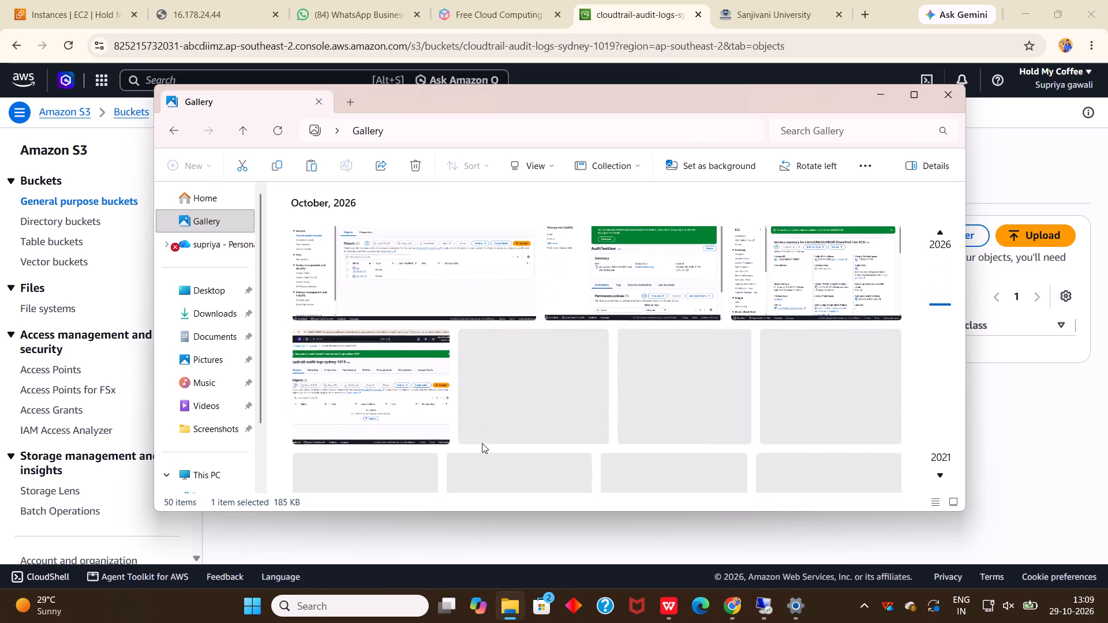
scroll(482, 443, "down", 2)
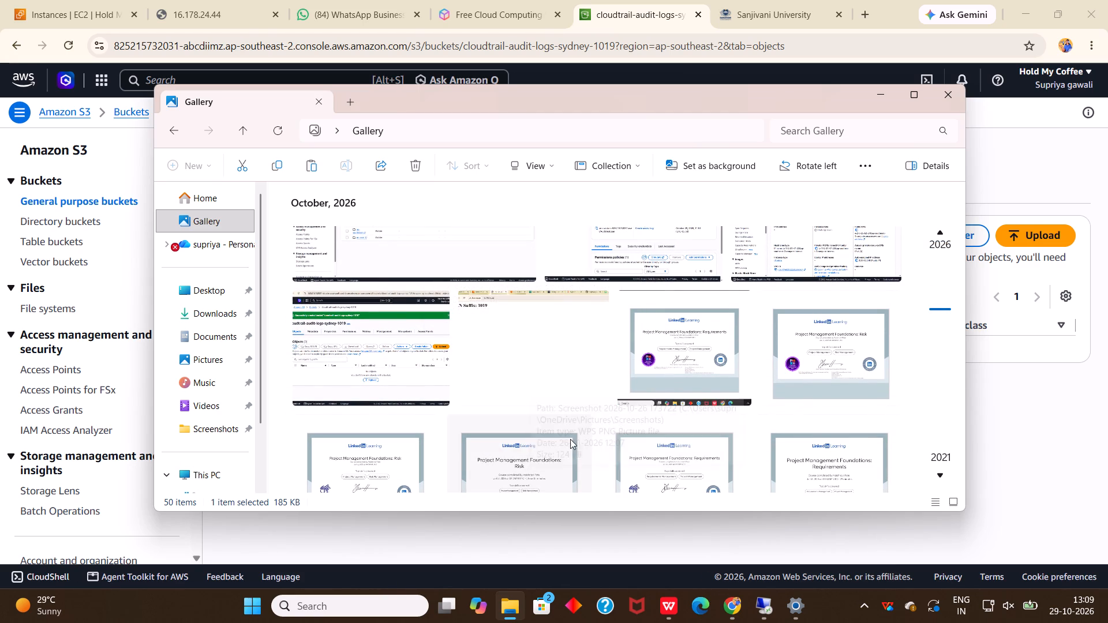
scroll(473, 362, "up", 8)
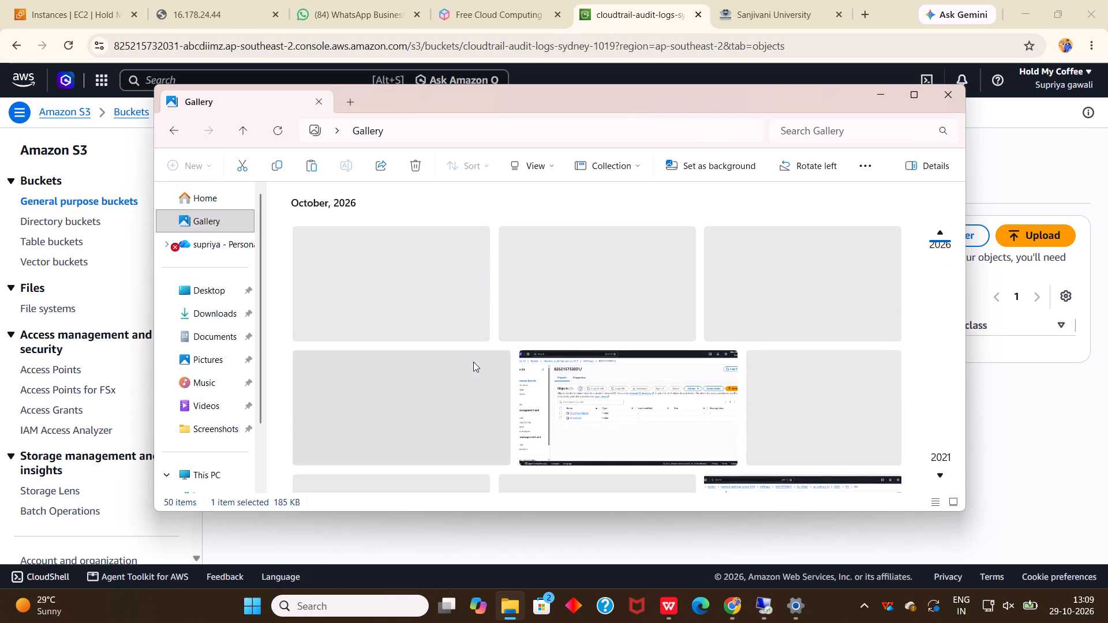
scroll(473, 362, "right", 1)
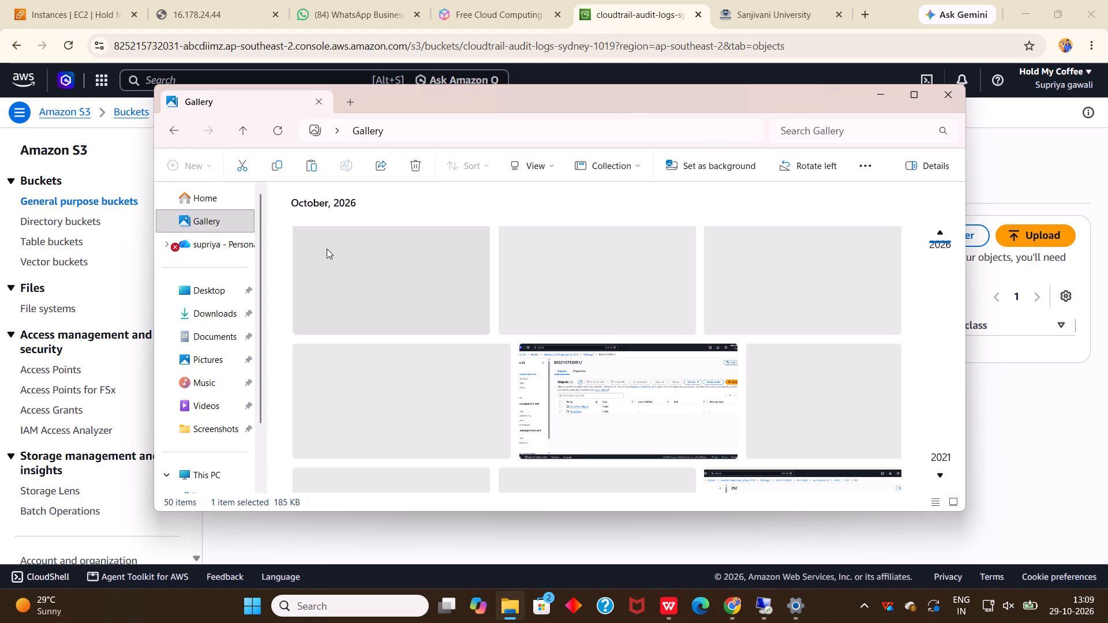
left_click(240, 225)
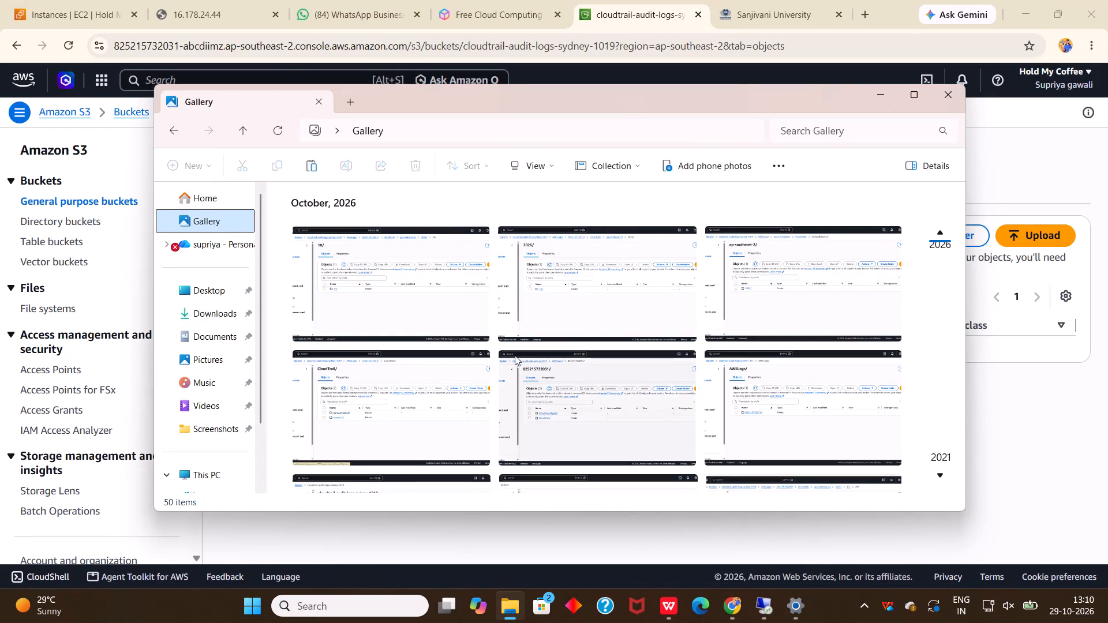
scroll(515, 355, "down", 2)
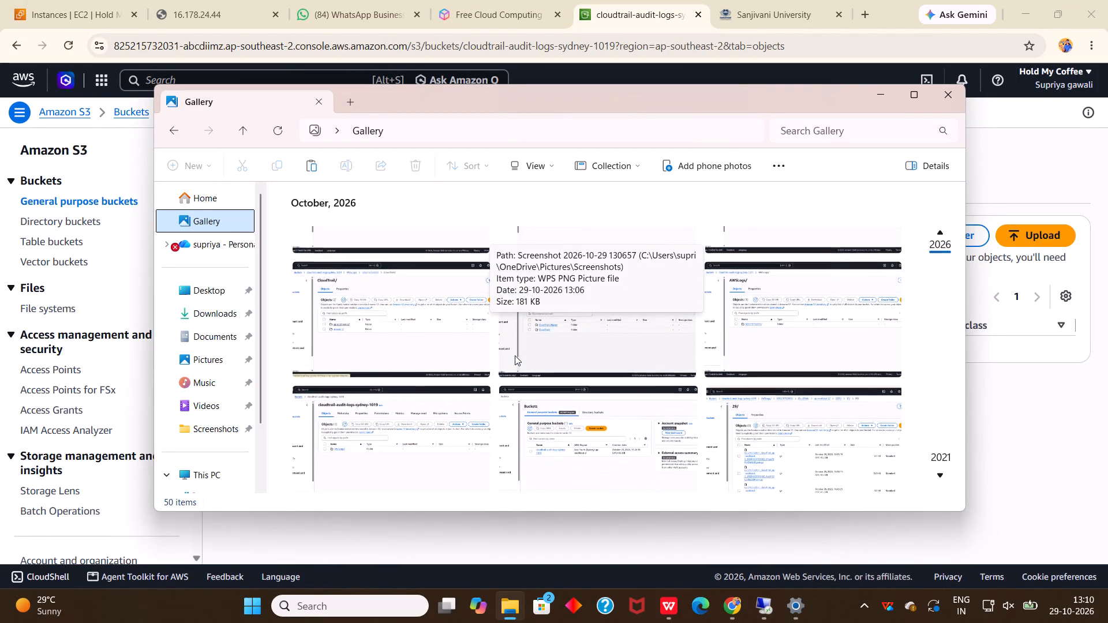
scroll(515, 355, "down", 1)
scroll(364, 461, "down", 1)
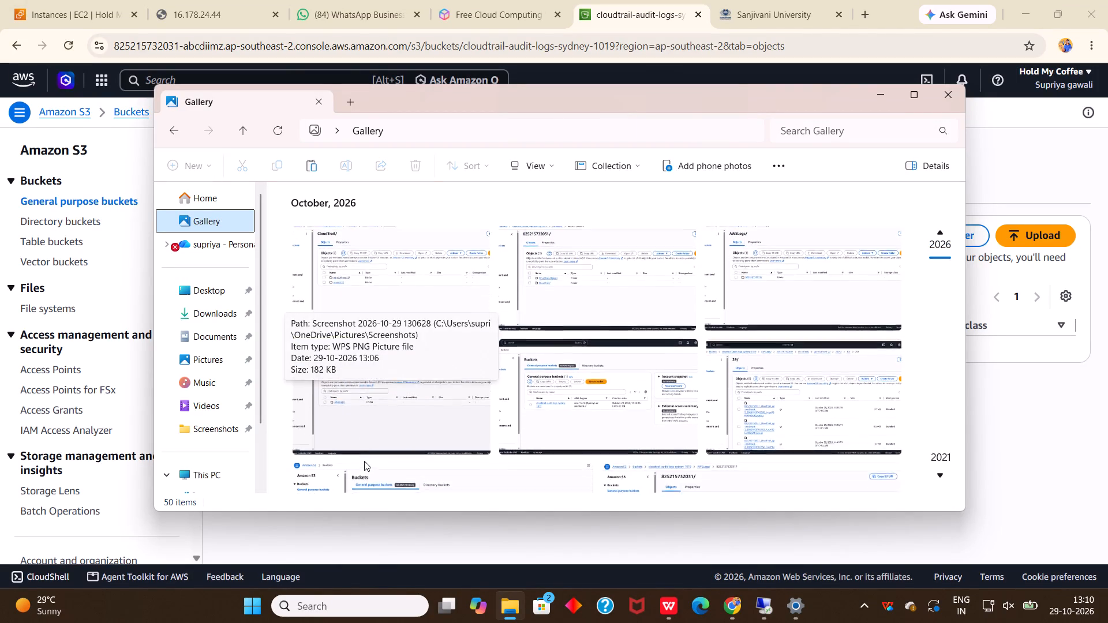
scroll(364, 461, "down", 1)
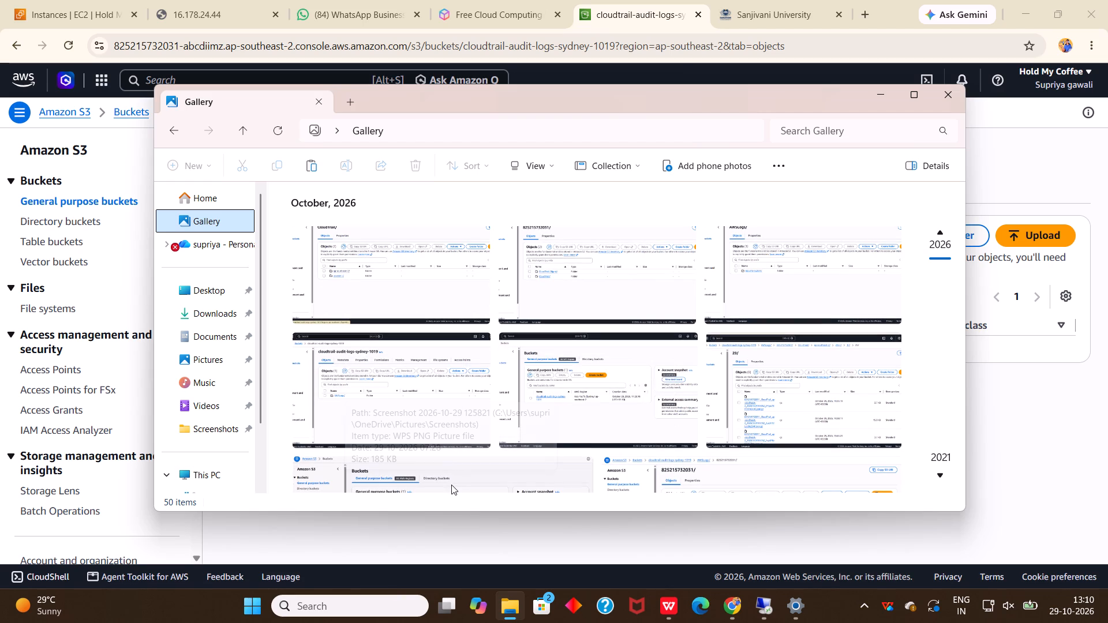
right_click(372, 362)
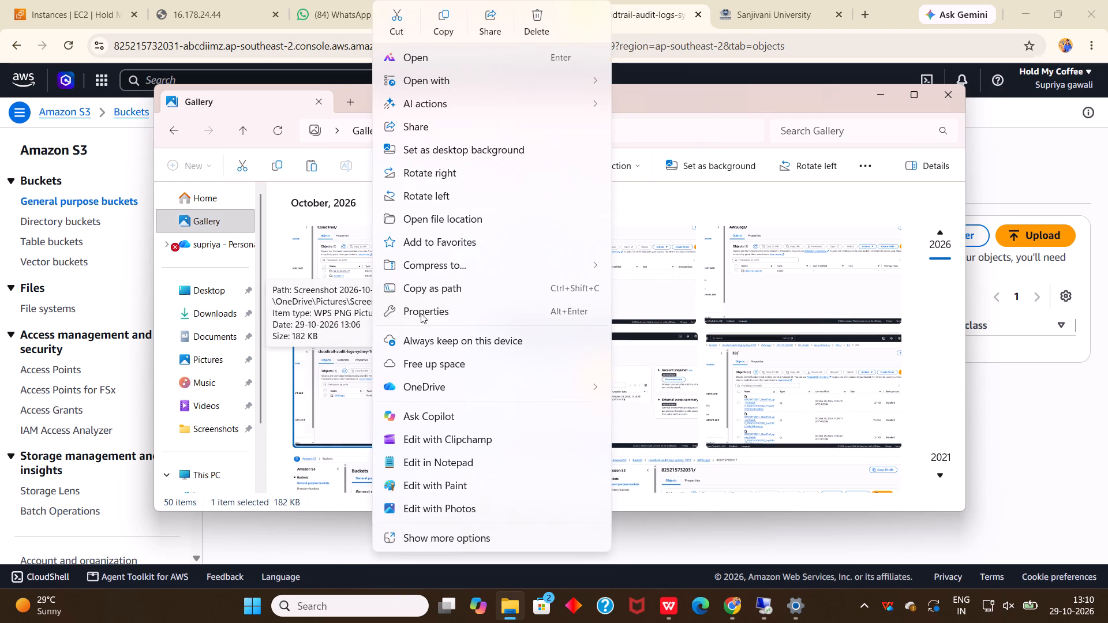
left_click(443, 22)
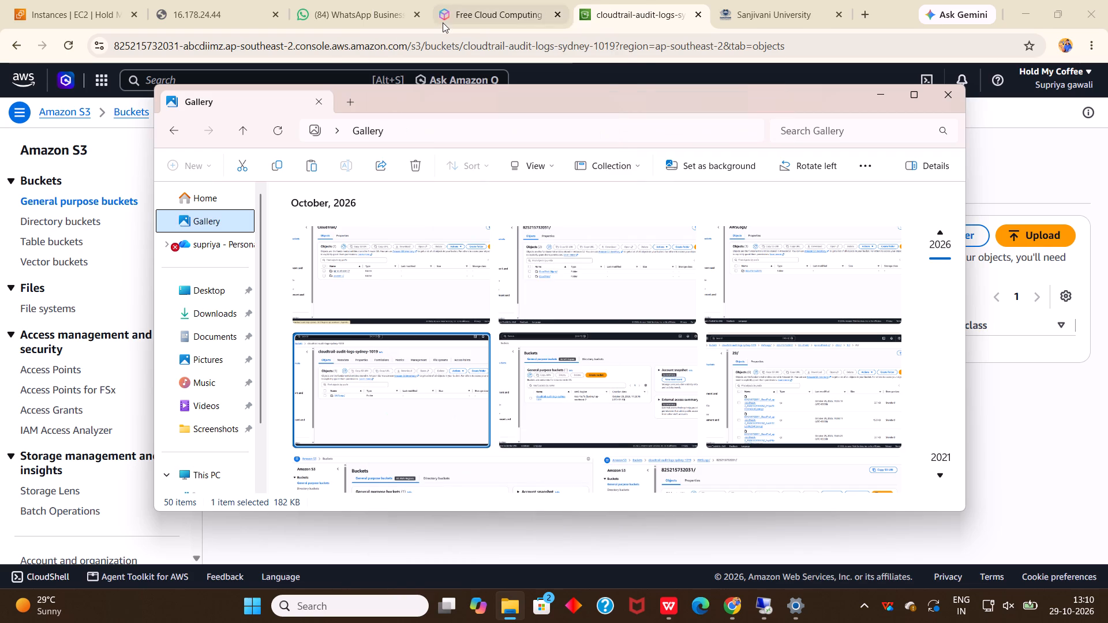
left_click(670, 609)
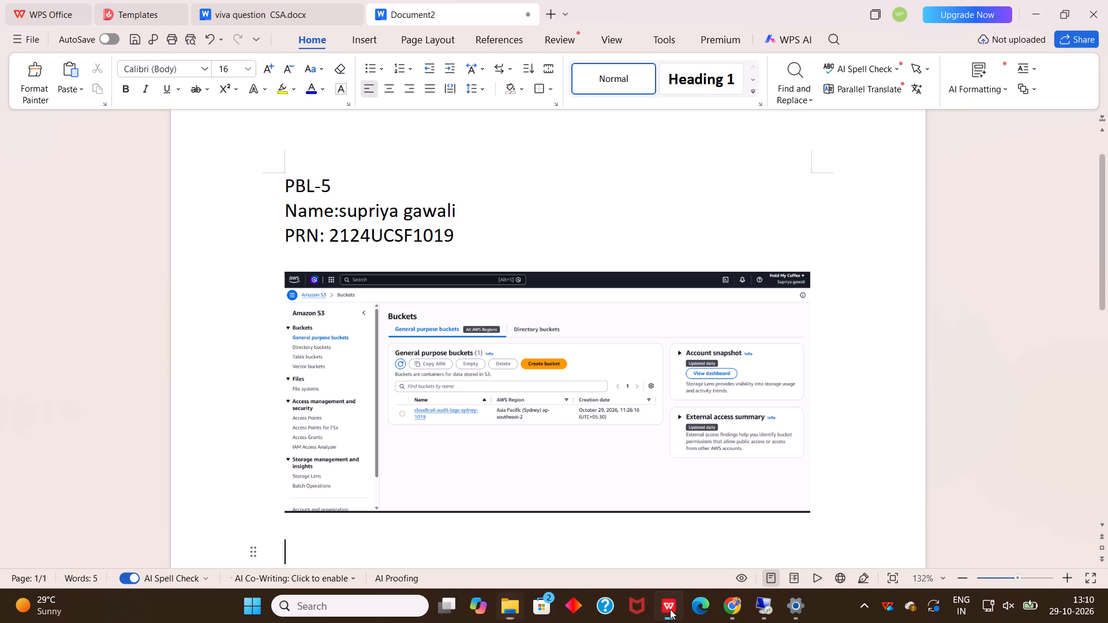
key("ctrl+v")
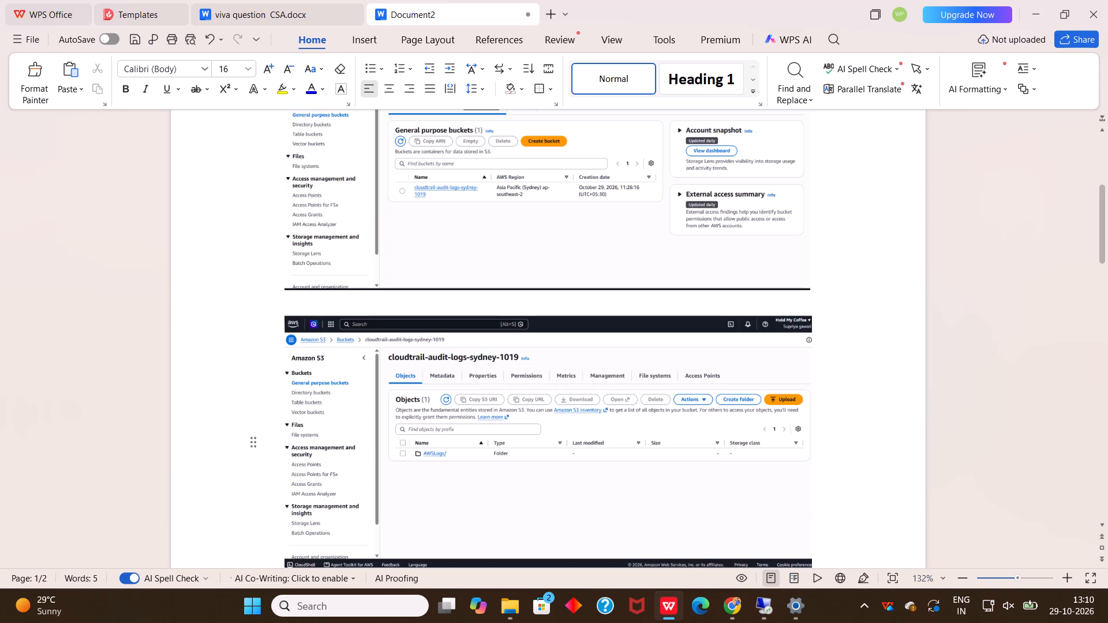
Copy the AWSLogs/ folder screenshot from the File Explorer Gallery.
left_click(509, 602)
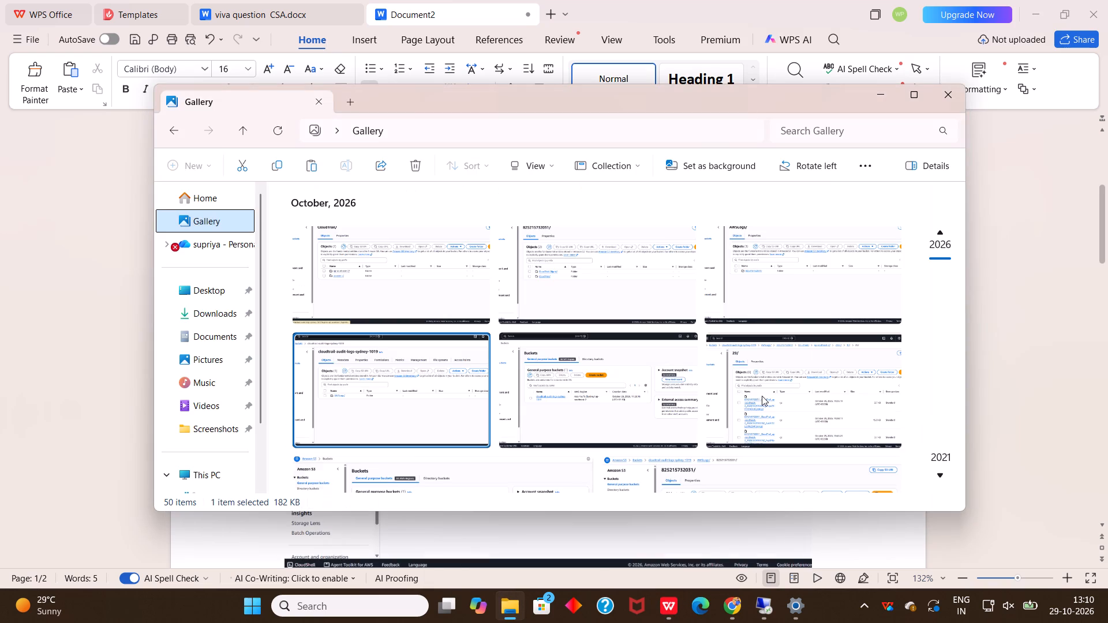
left_click(757, 268)
right_click(757, 268)
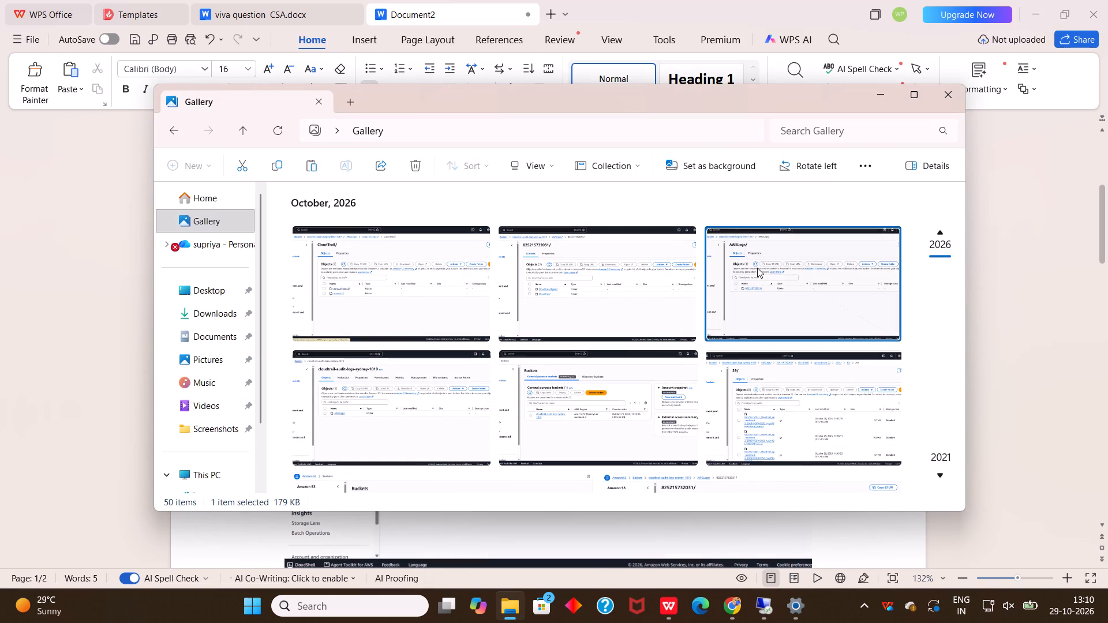
left_click(823, 24)
Close the viva question CSA.docx document in WPS.
left_click(668, 609)
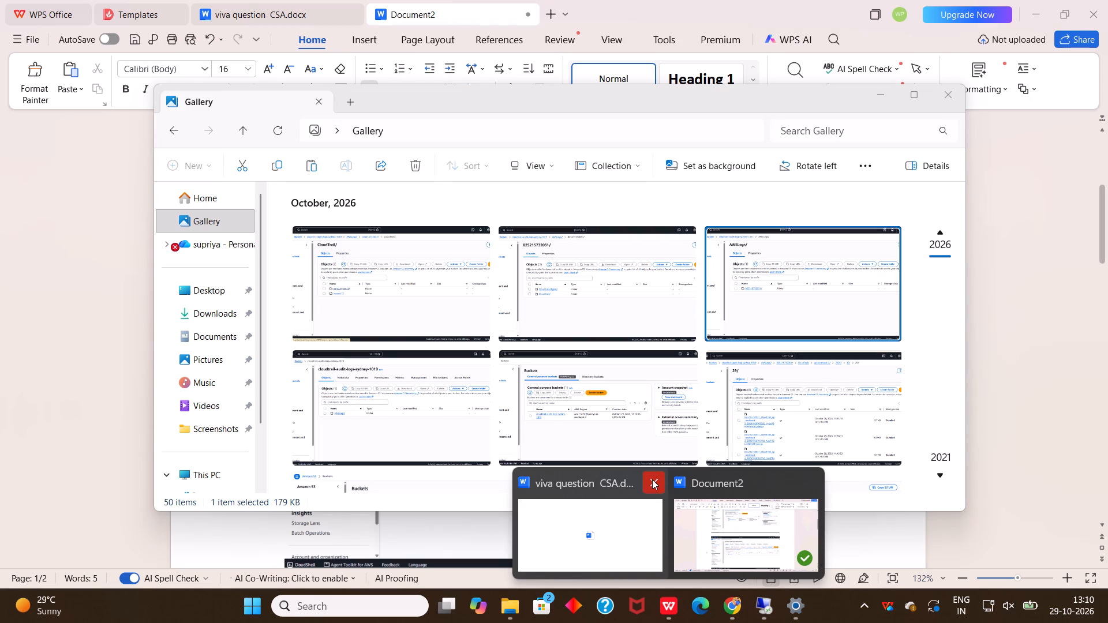
left_click(652, 480)
Paste the AWSLogs/ screenshot into Document2 two line breaks after the bucket's Objects screenshot, and add two line breaks below it.
left_click(711, 529)
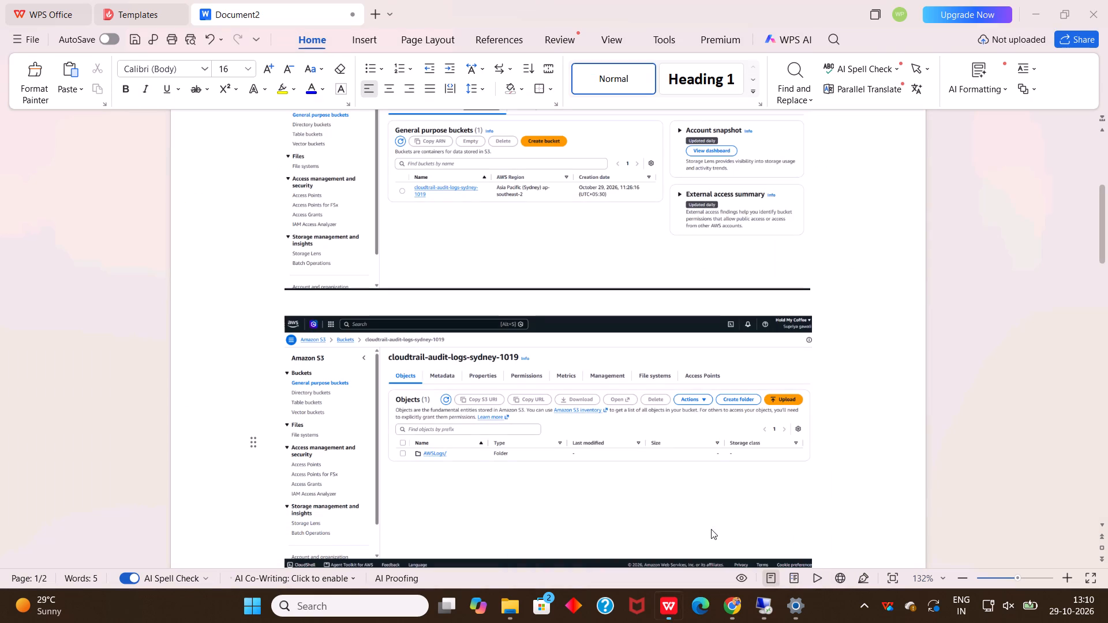
scroll(561, 459, "down", 3)
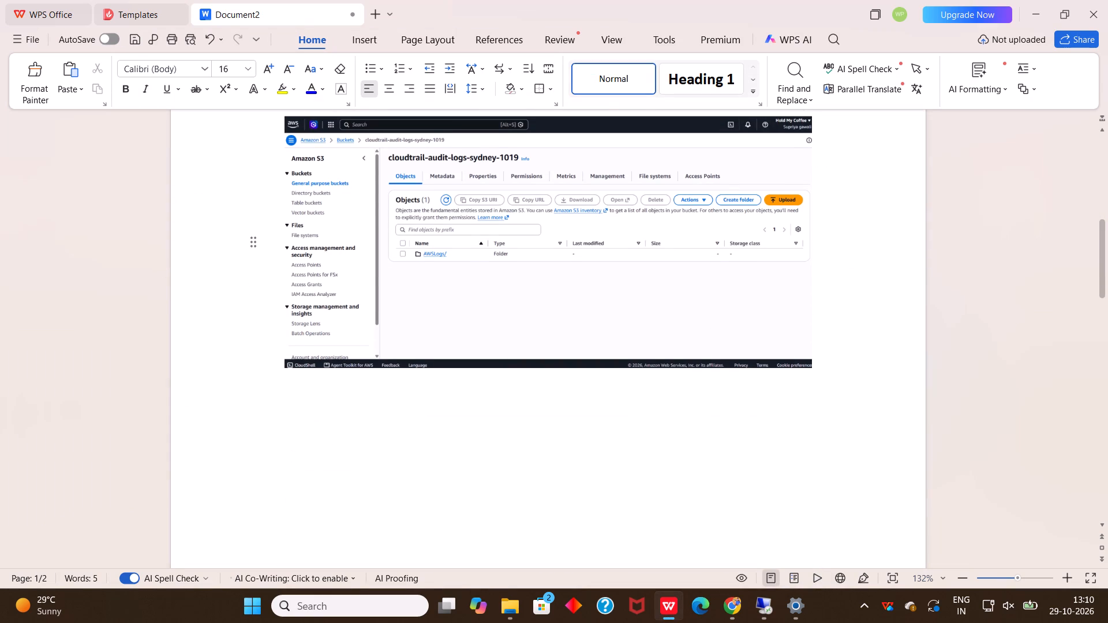
key("Return")
key("Return")
key("ctrl+v")
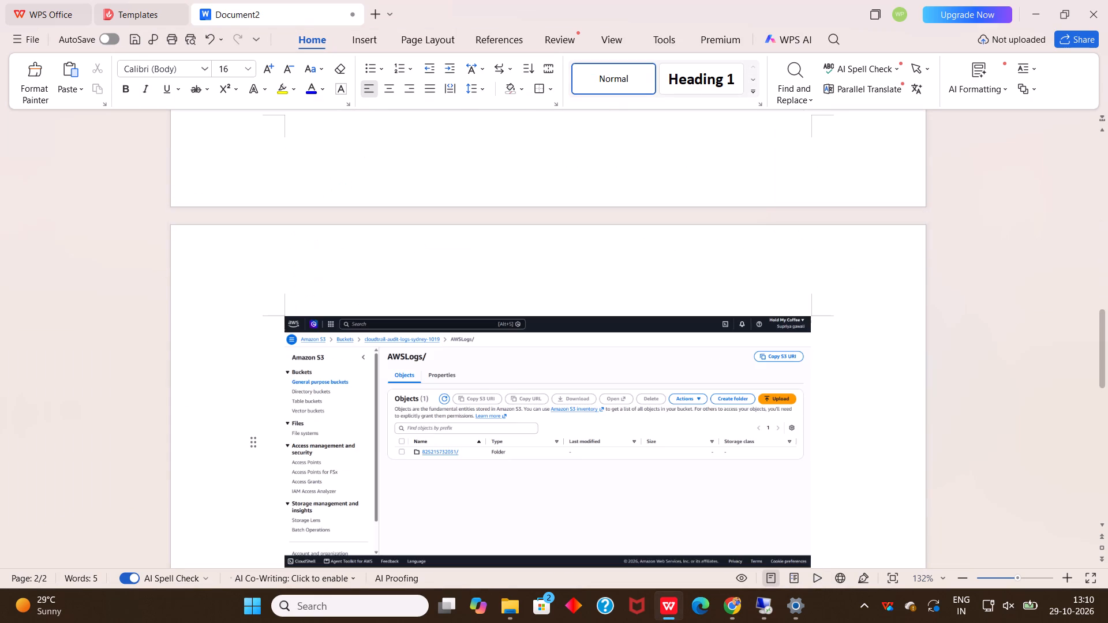
scroll(694, 445, "up", 13)
scroll(694, 445, "down", 4)
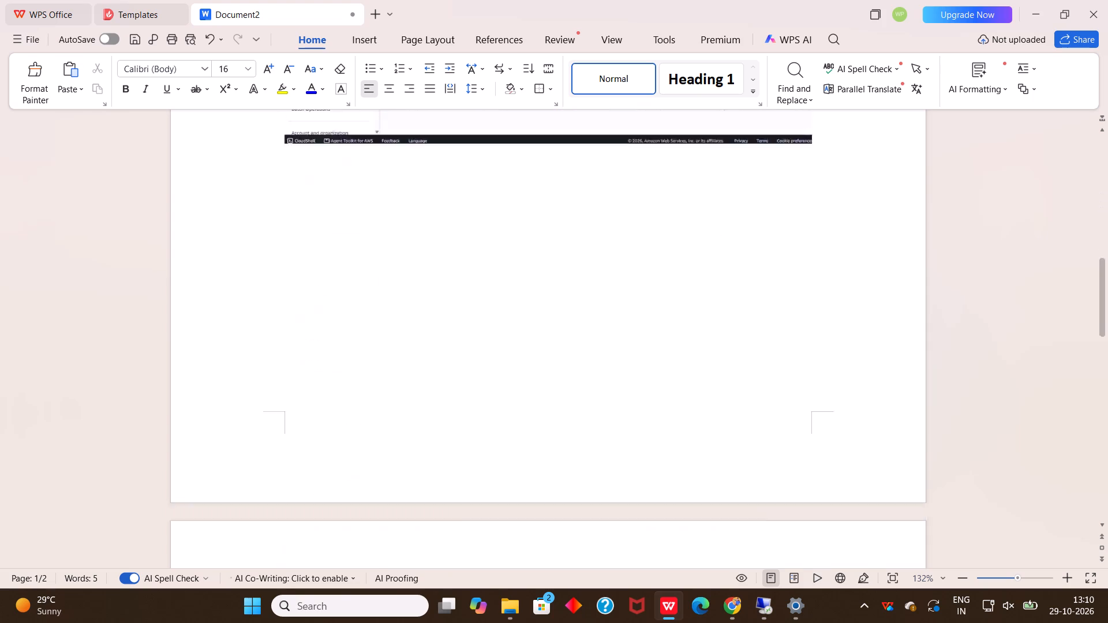
scroll(694, 445, "down", 8)
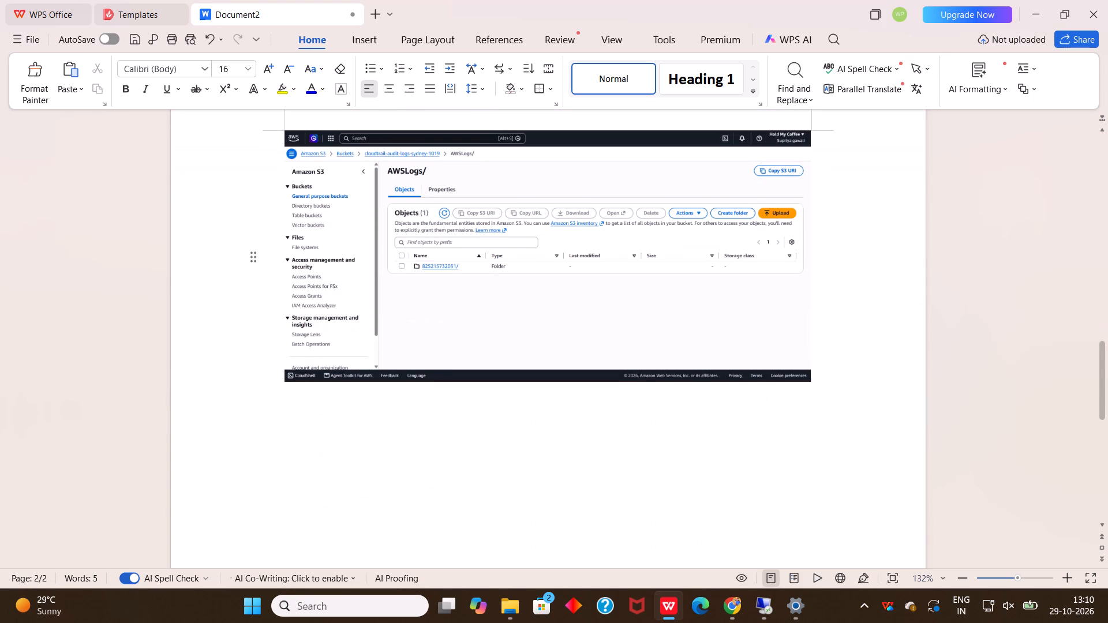
key("Return")
key("Return")
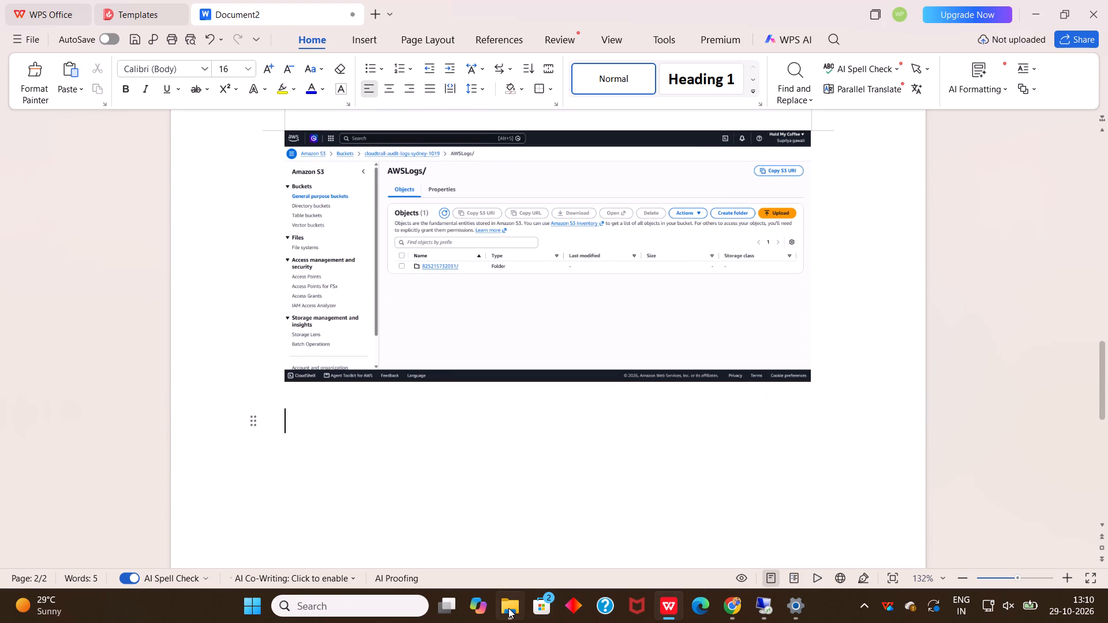
Copy the account-ID folder screenshot from the Gallery and paste it below the AWSLogs/ screenshot in the WPS document, followed by two line breaks.
left_click(508, 608)
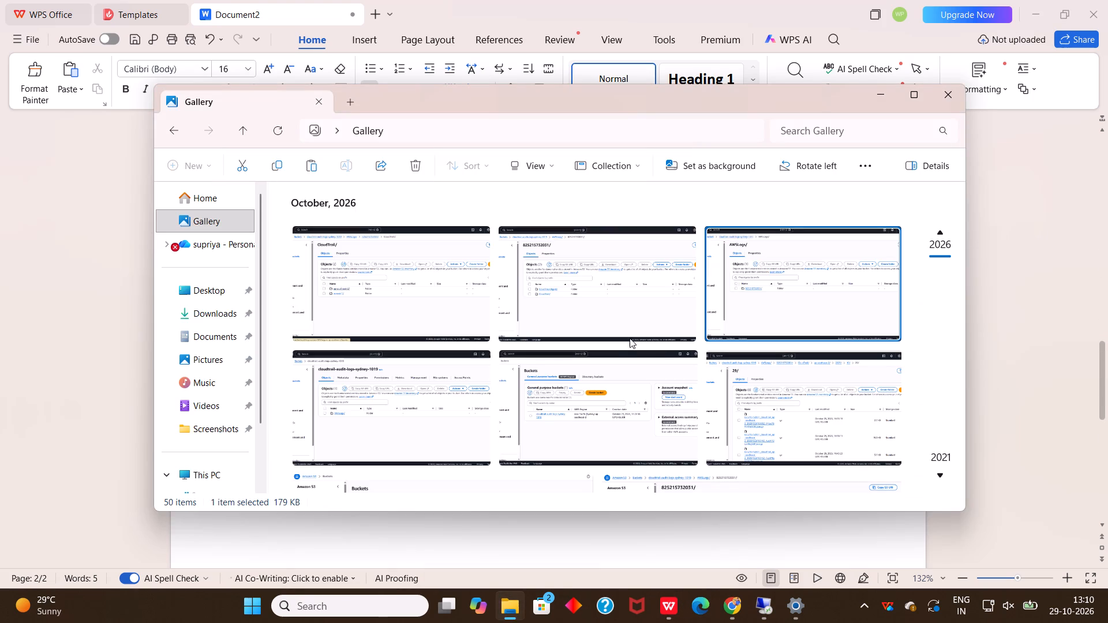
left_click(564, 336)
right_click(564, 336)
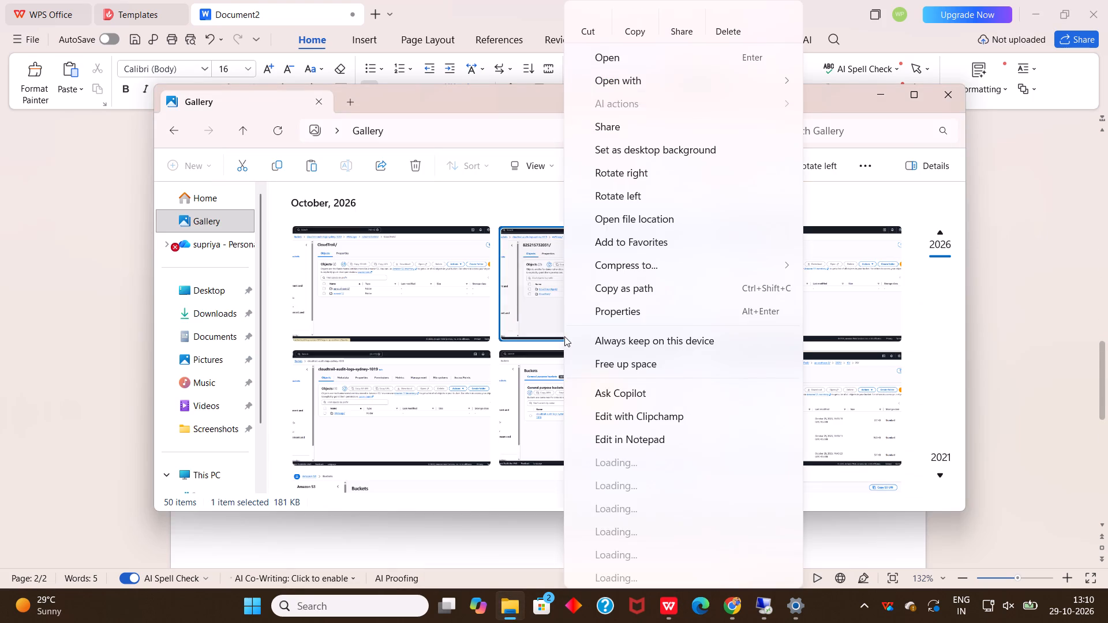
left_click(640, 20)
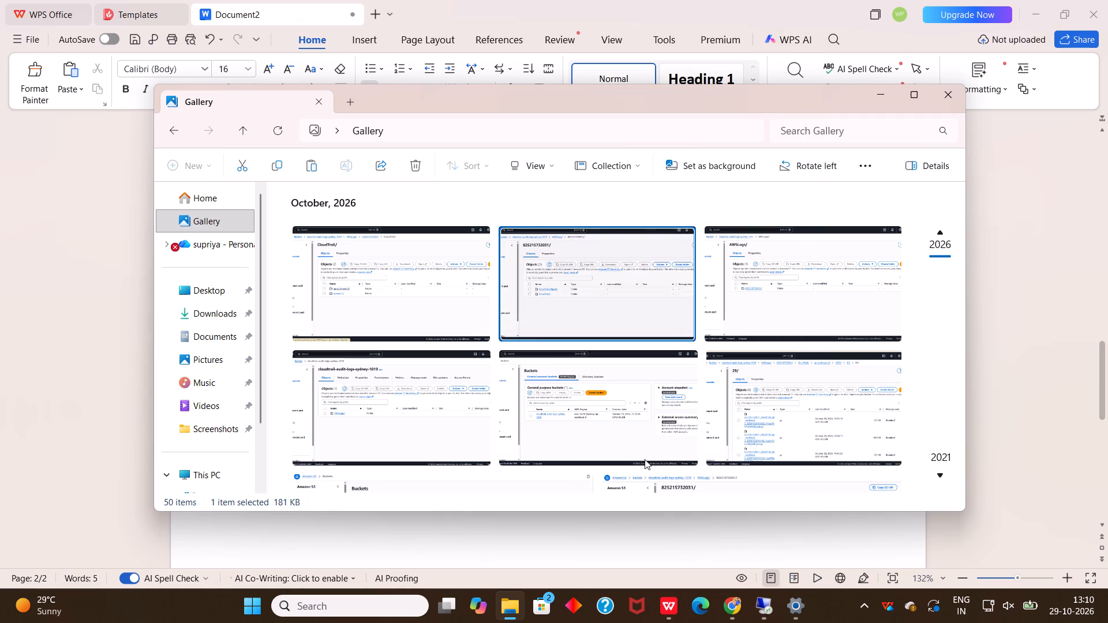
left_click(674, 611)
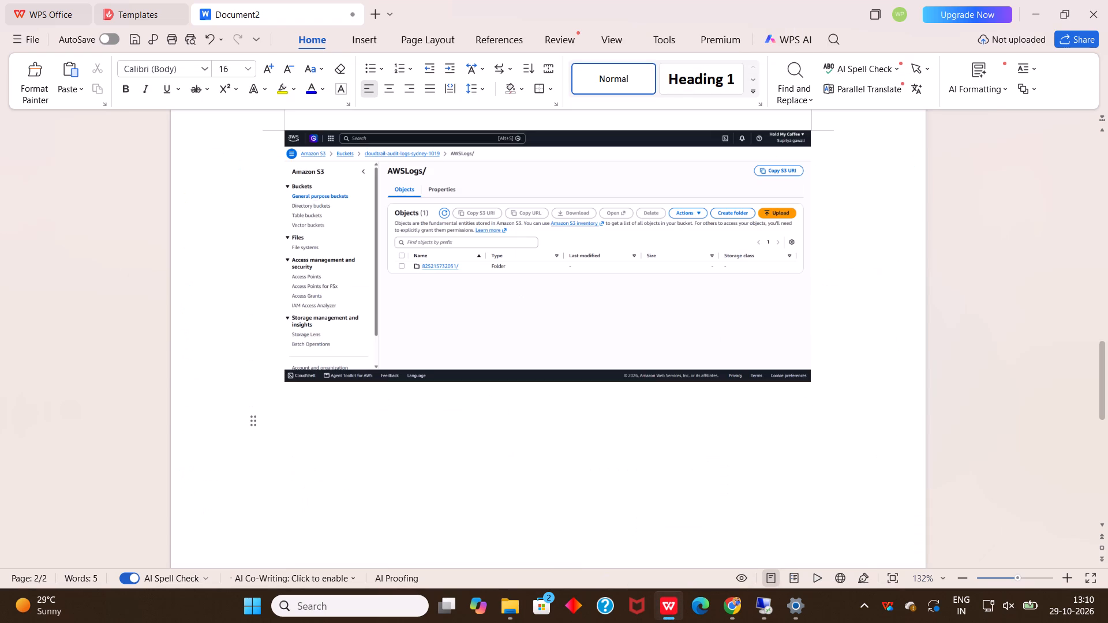
key("ctrl+v")
key("Return")
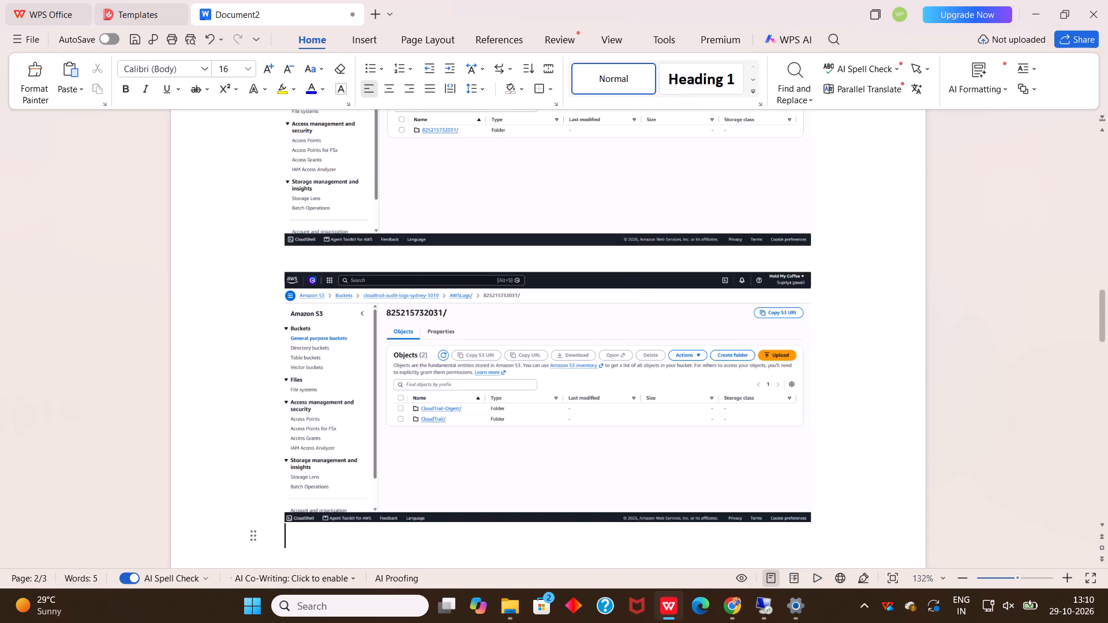
key("Return")
Copy the CloudTrail/ folder screenshot from the Gallery and paste it below the account-ID folder screenshot in the WPS document, followed by two line breaks.
left_click(508, 604)
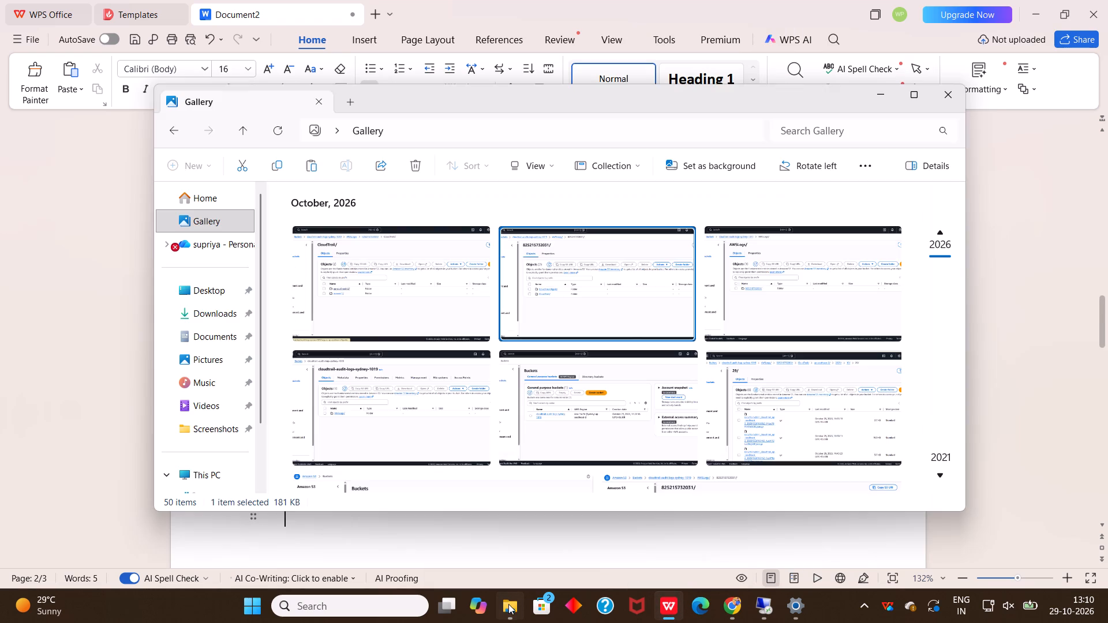
left_click(409, 303)
right_click(409, 303)
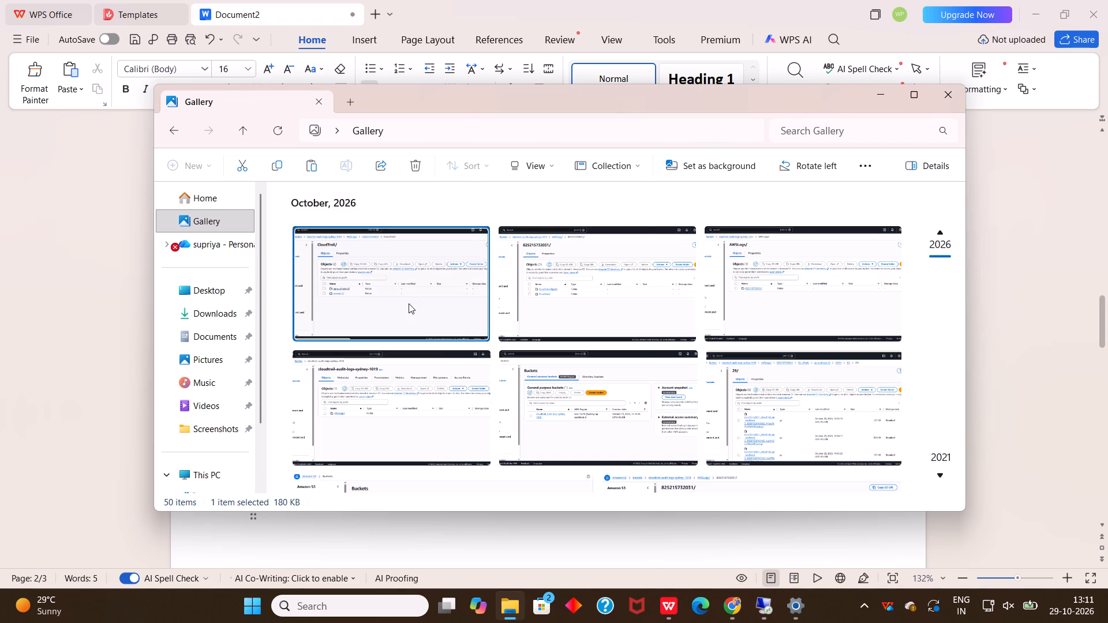
left_click(478, 22)
left_click(669, 618)
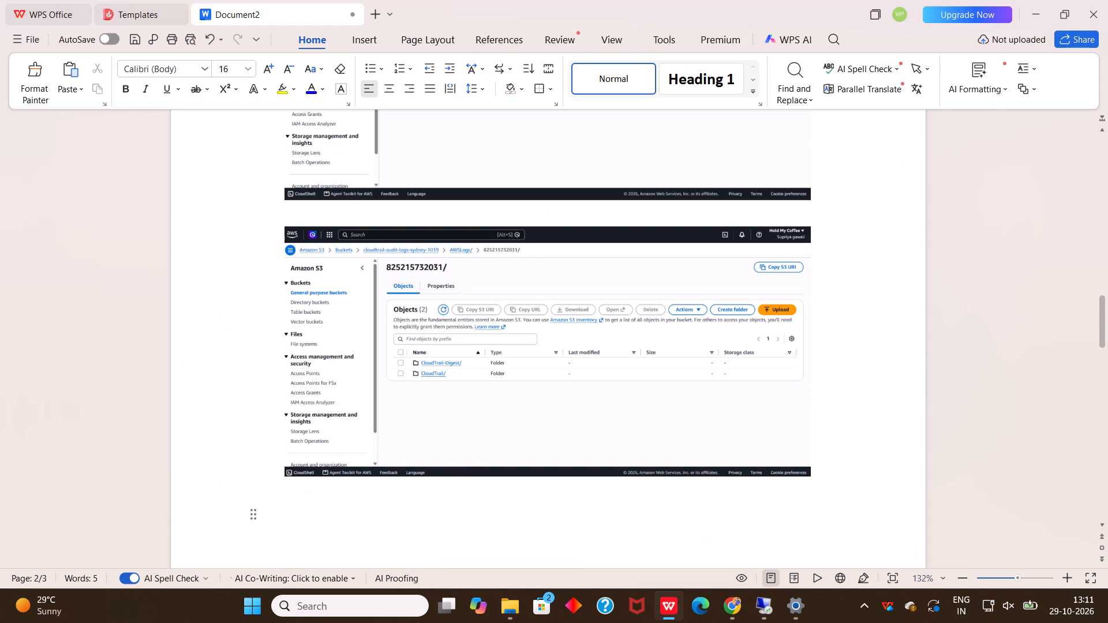
key("ctrl+v")
key("Return")
key("Return")
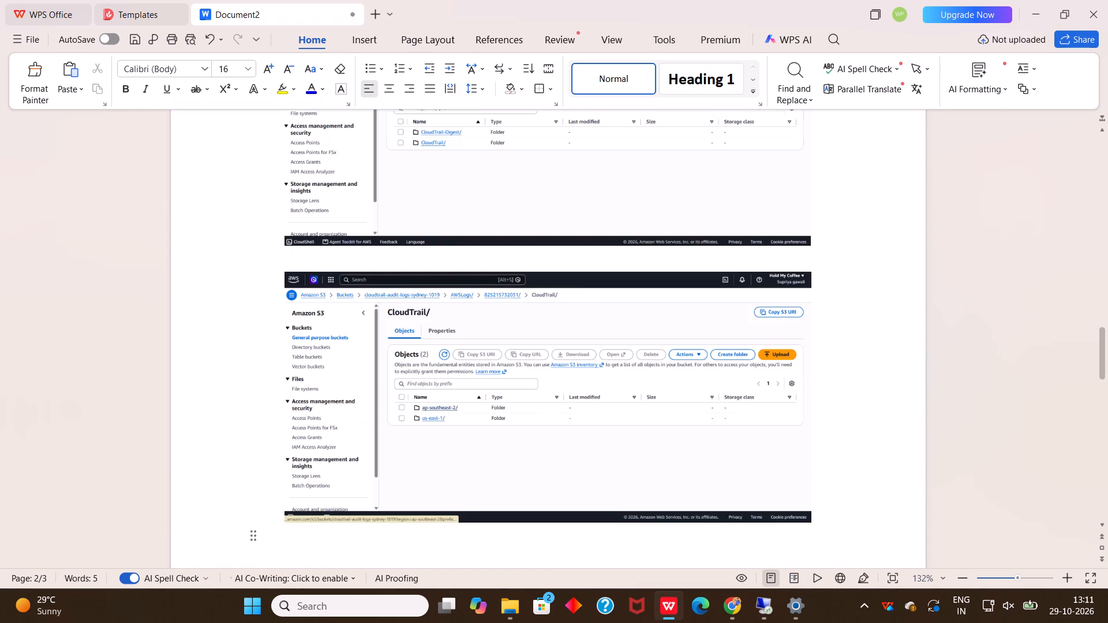
Copy the ap-southeast-2/ folder screenshot from the Gallery and paste it below the CloudTrail/ screenshot in Document2, followed by two line breaks.
left_click(501, 602)
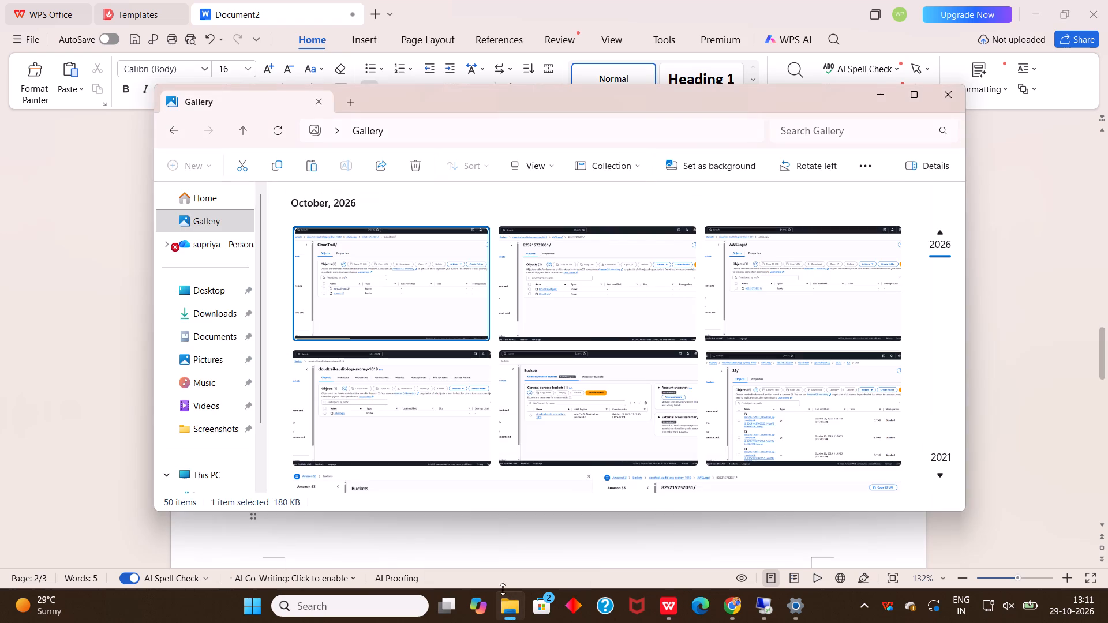
scroll(601, 335, "up", 3)
left_click(767, 312)
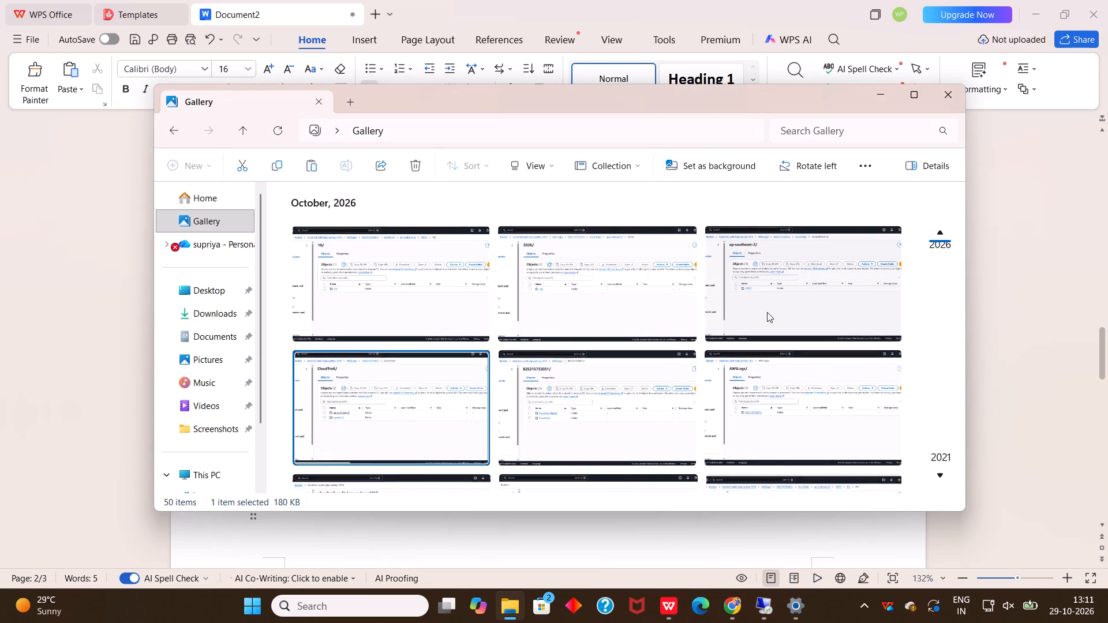
right_click(767, 312)
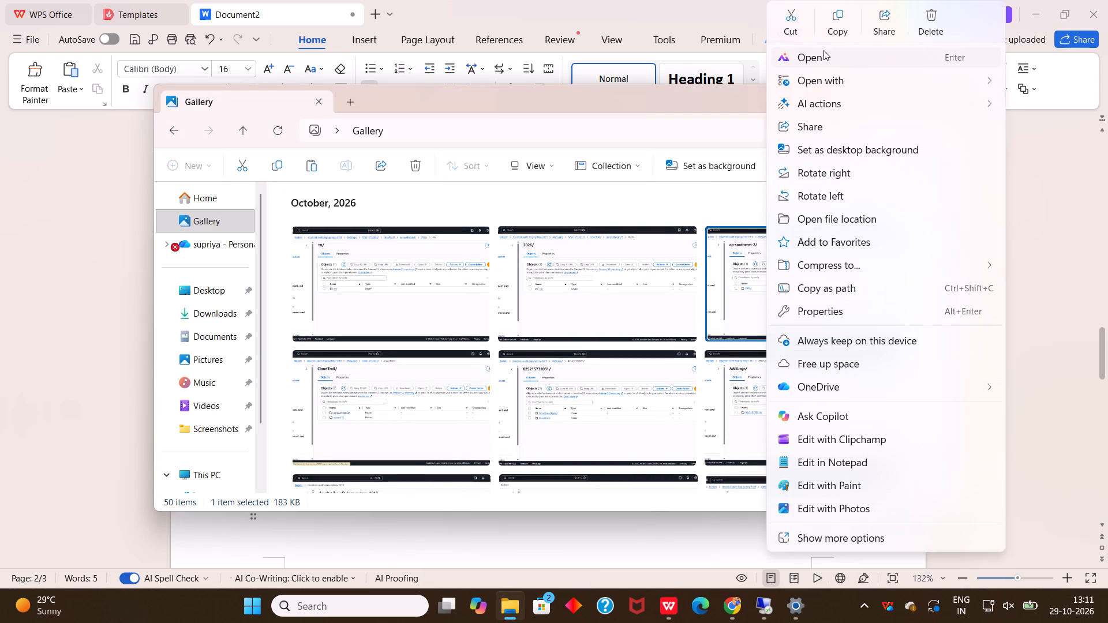
left_click(837, 33)
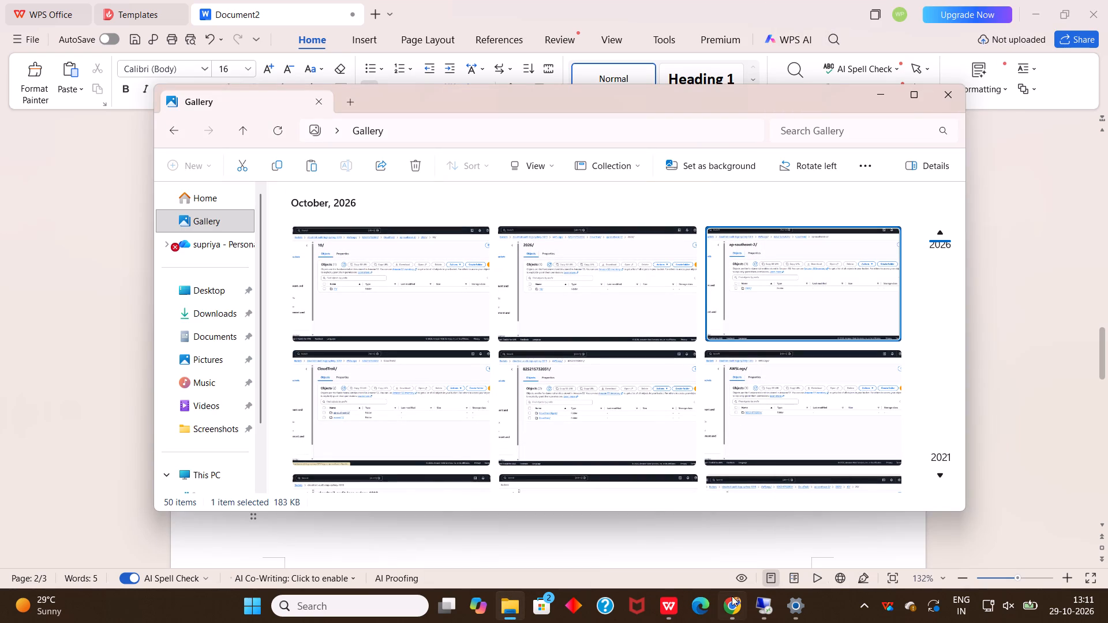
left_click(663, 605)
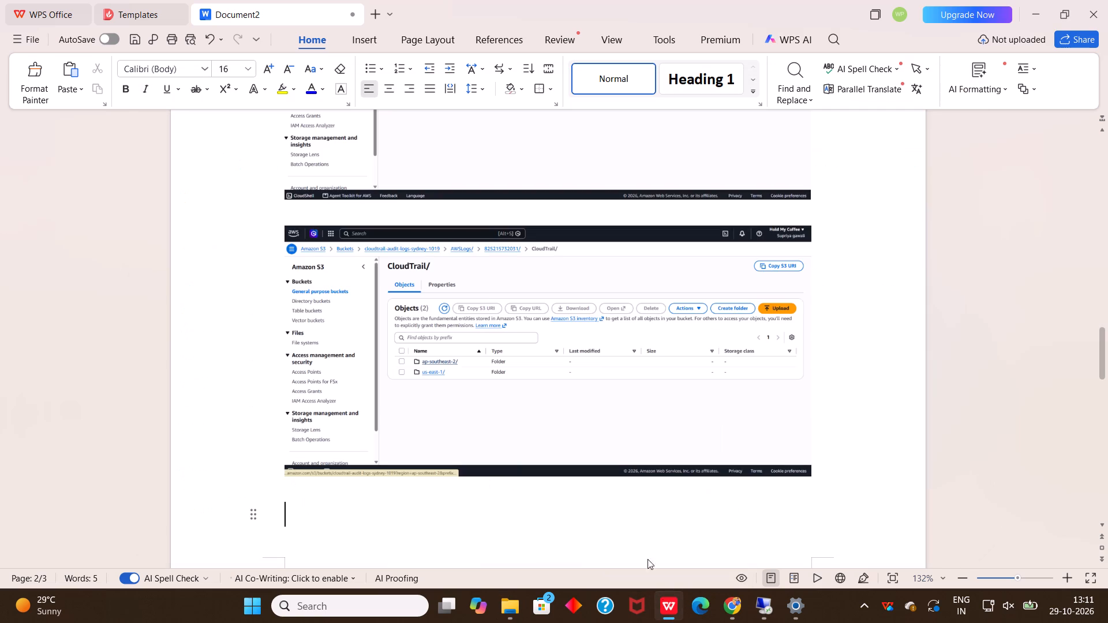
key("ctrl+v")
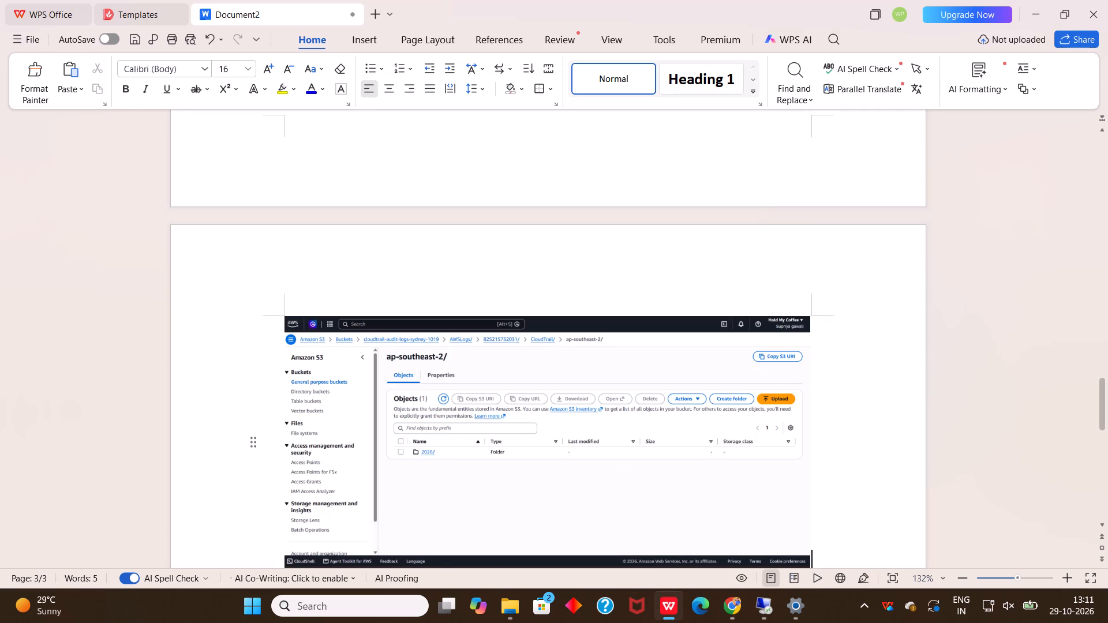
key("Return")
key("Return")
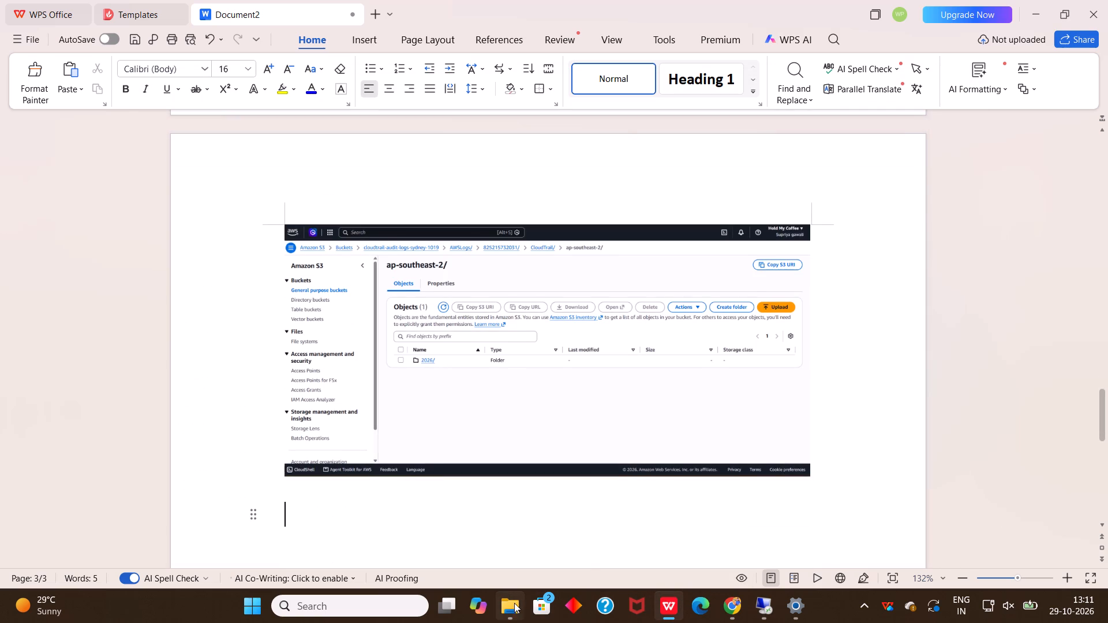
Copy the 2026/ folder screenshot from the Gallery and paste it below the ap-southeast-2/ screenshot in the WPS document.
left_click(519, 602)
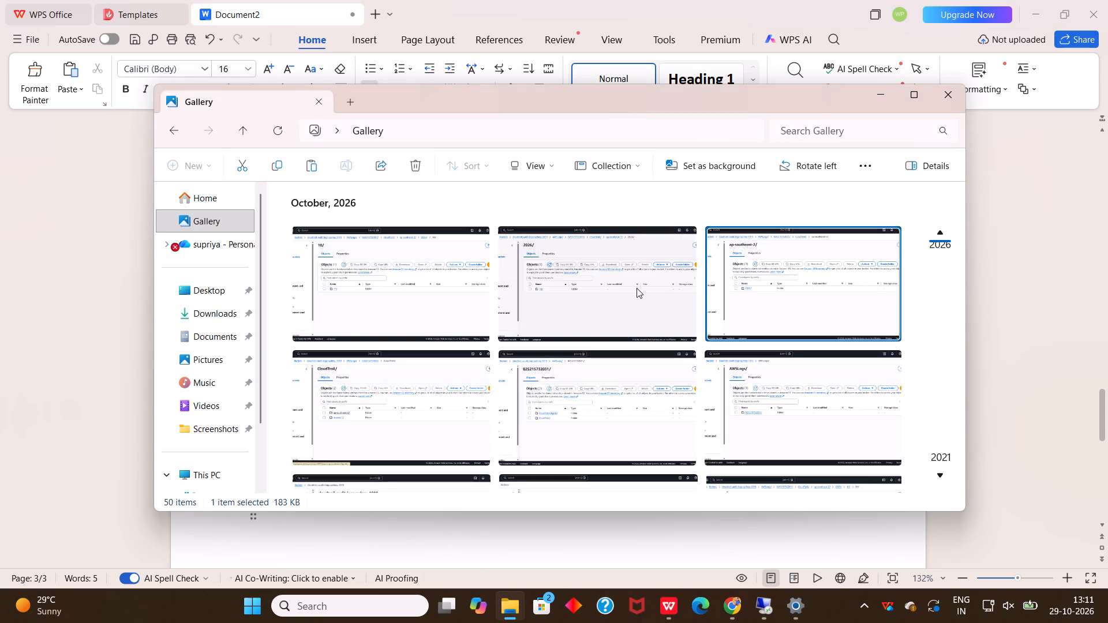
left_click(637, 288)
right_click(637, 288)
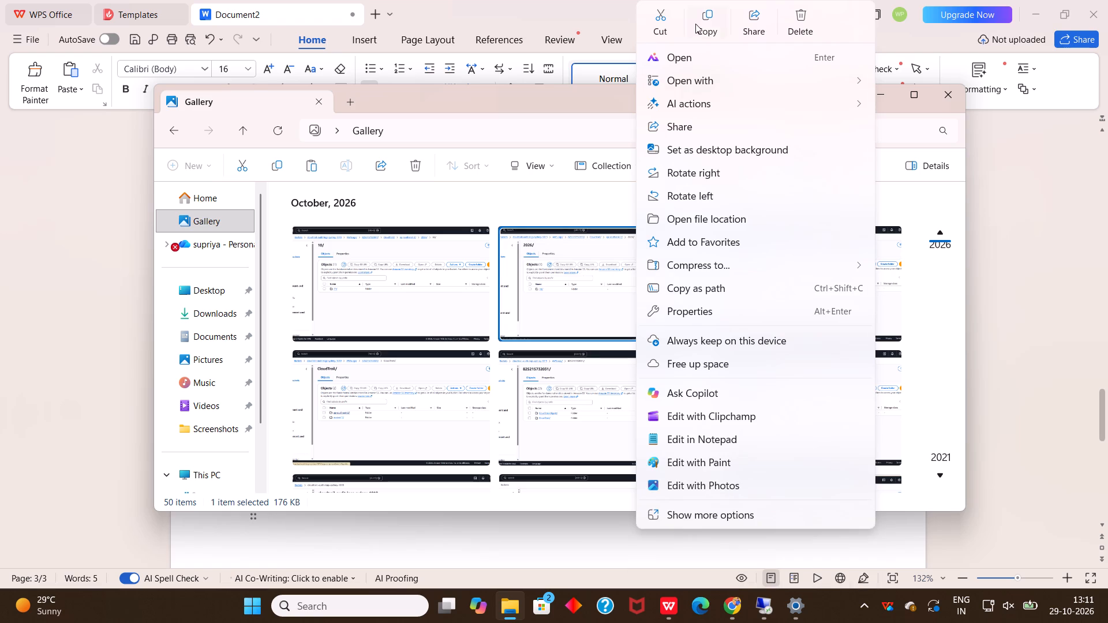
left_click(697, 21)
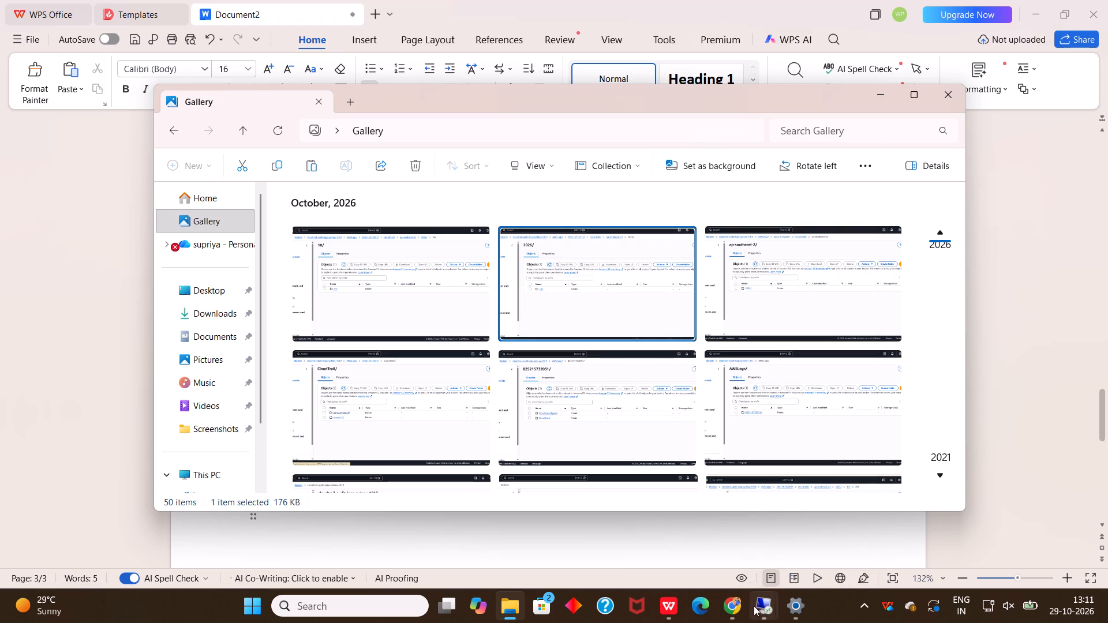
left_click(667, 602)
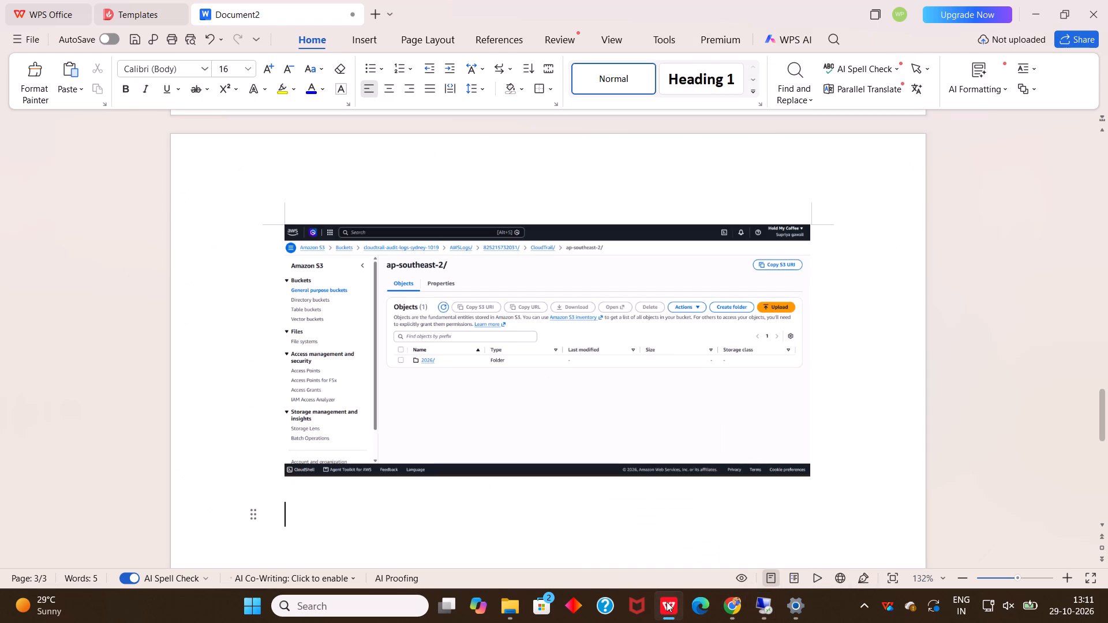
key("ctrl+v")
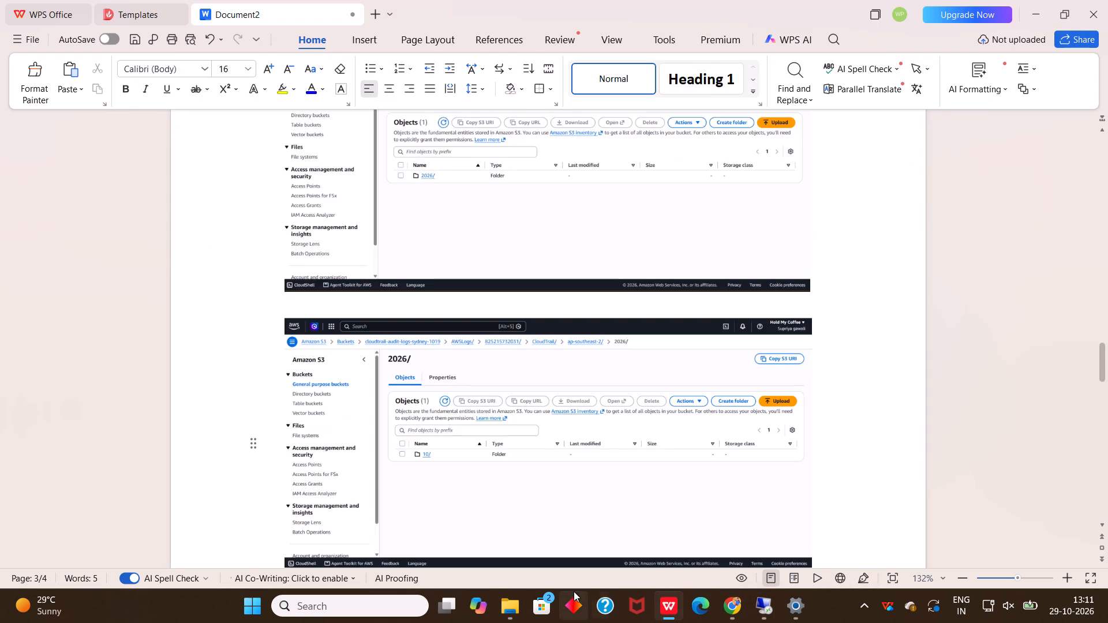
Copy the 10/ folder screenshot from the Gallery and paste it two line breaks below the 2026/ screenshot in the WPS document.
left_click(506, 609)
left_click(401, 317)
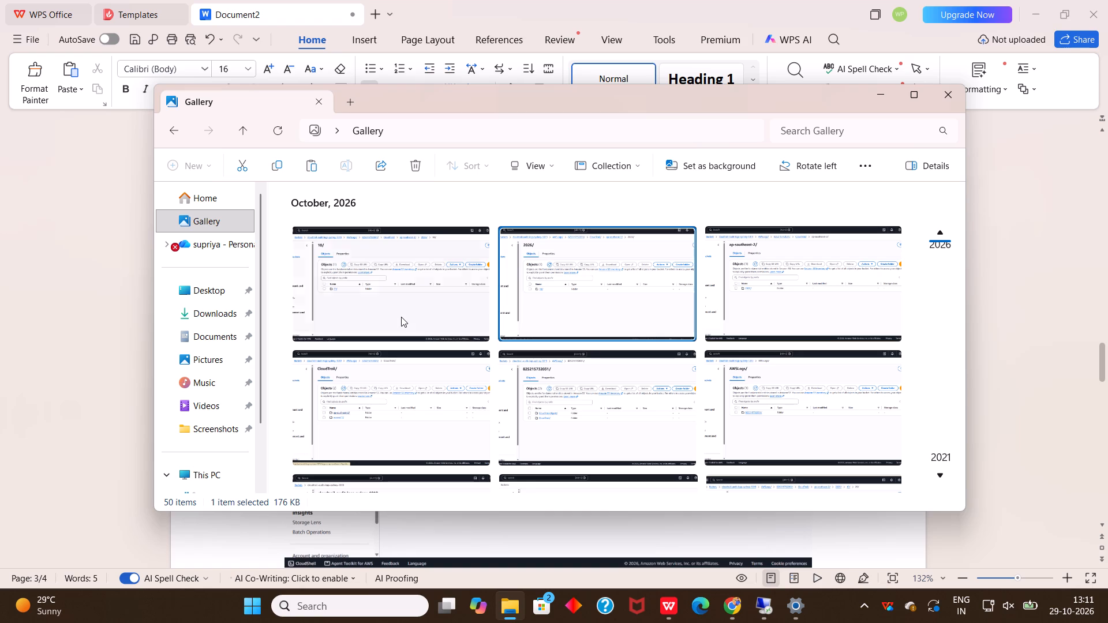
right_click(401, 317)
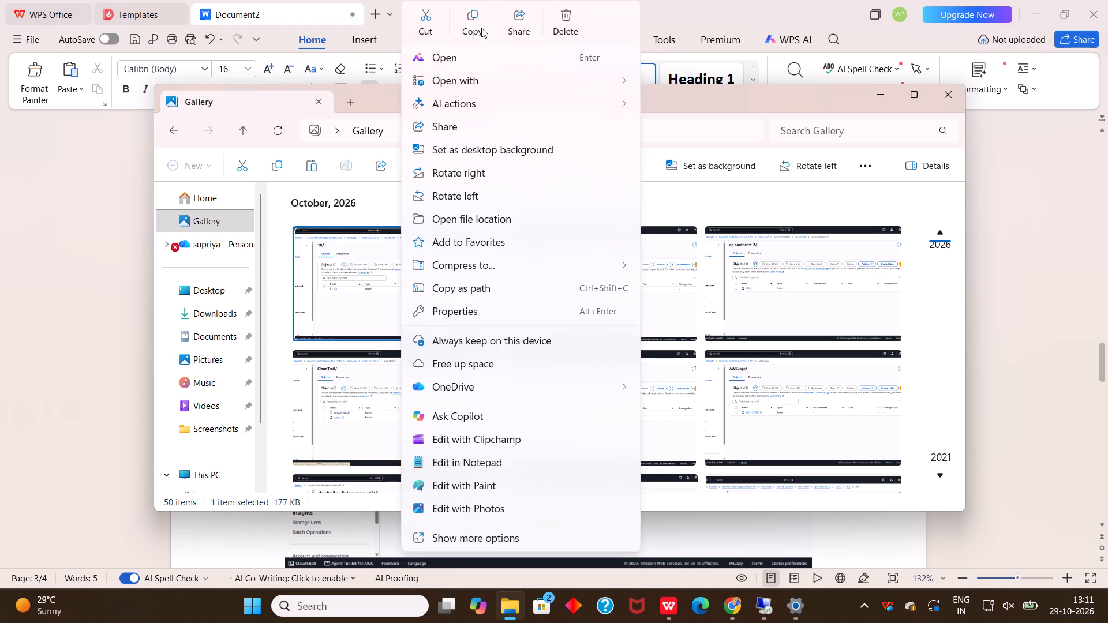
left_click(464, 26)
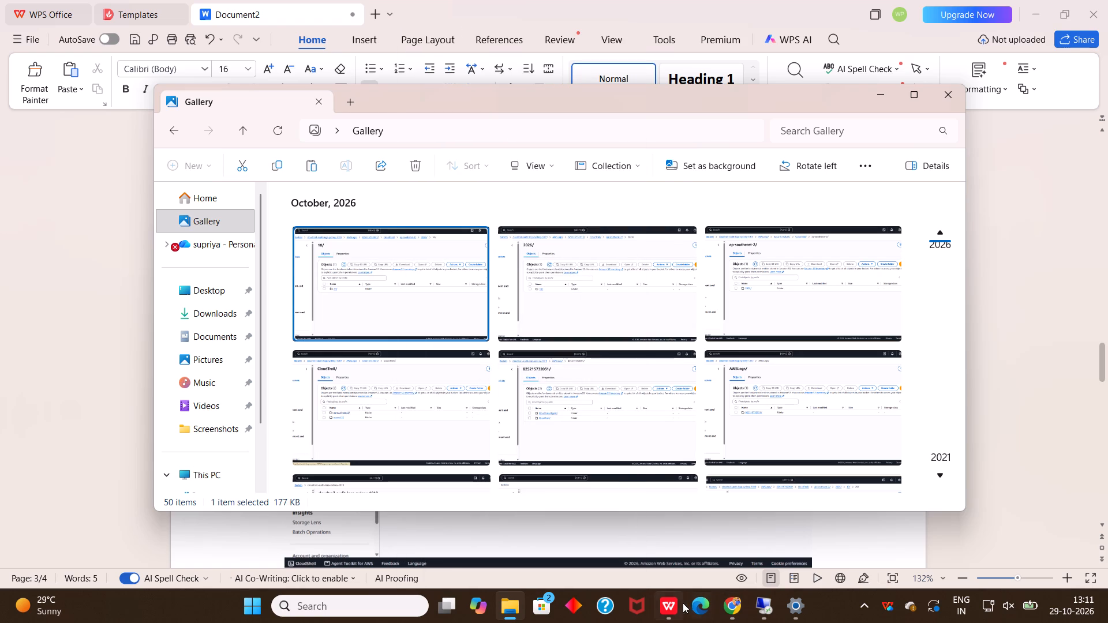
left_click(671, 606)
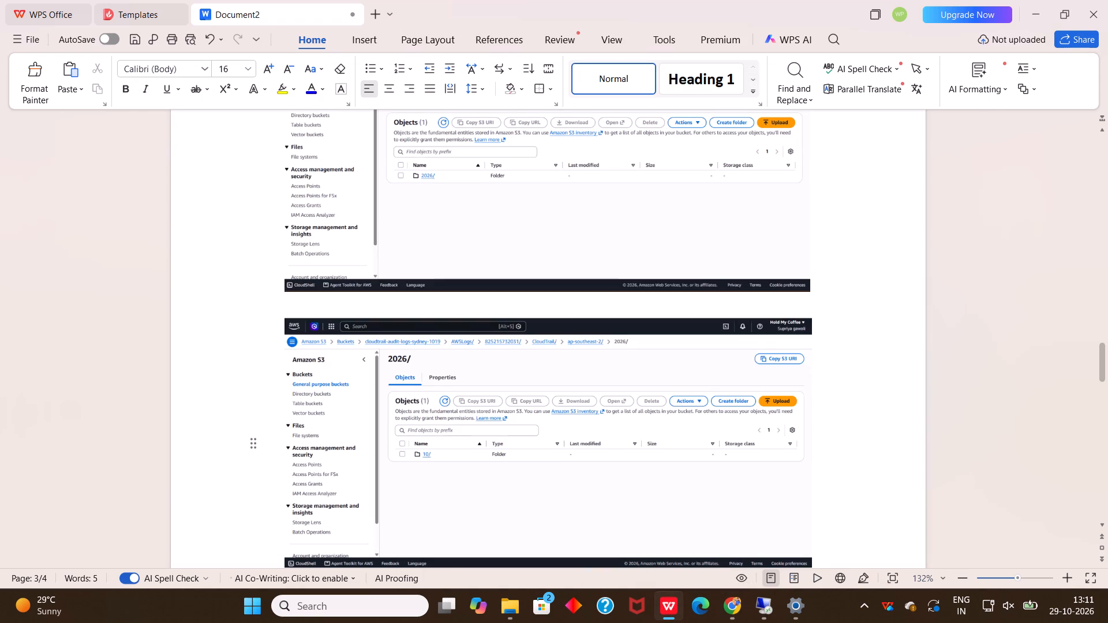
key("Return")
key("Return")
key("ctrl+v")
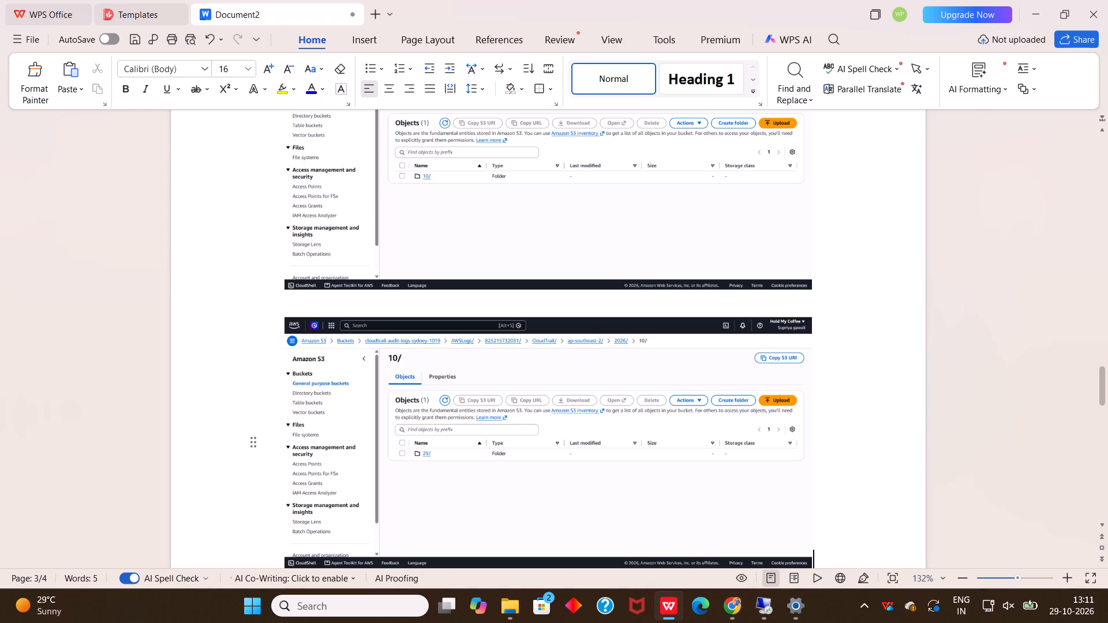
left_click(735, 611)
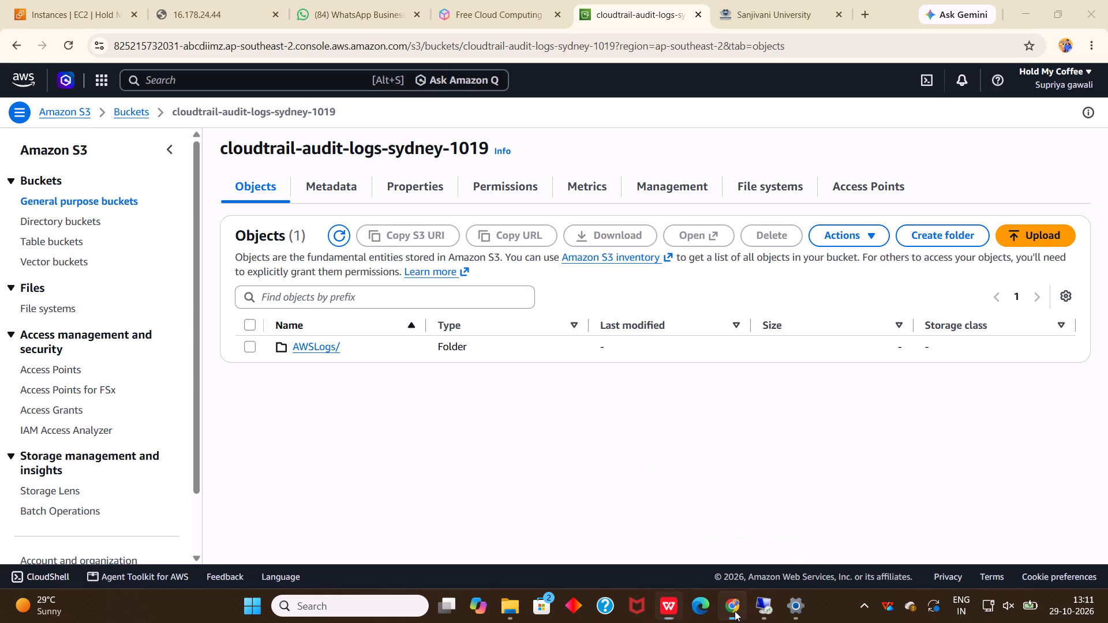
left_click(667, 606)
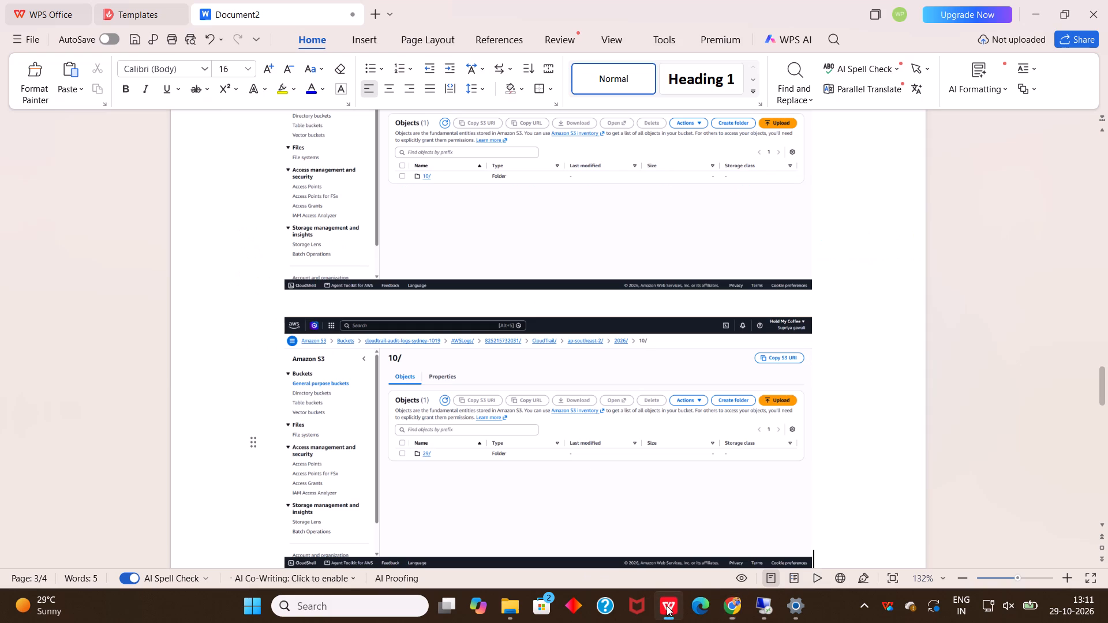
Copy the 29/ folder screenshot with the log files from the Gallery and paste it two line breaks below the 10/ screenshot in WPS.
left_click(511, 610)
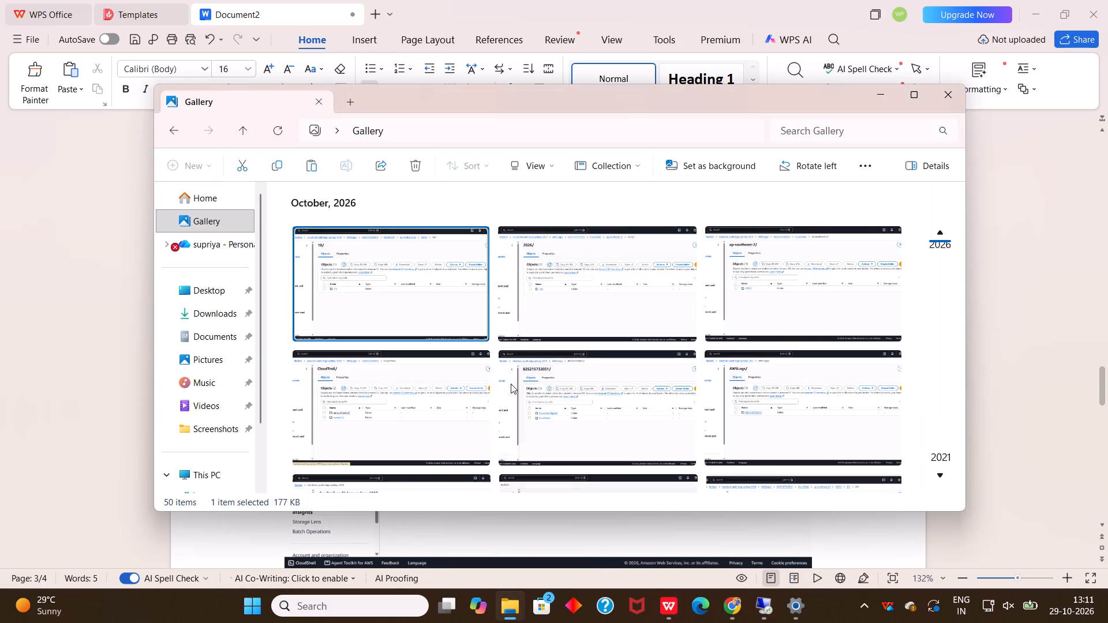
scroll(511, 384, "up", 2)
scroll(511, 384, "down", 5)
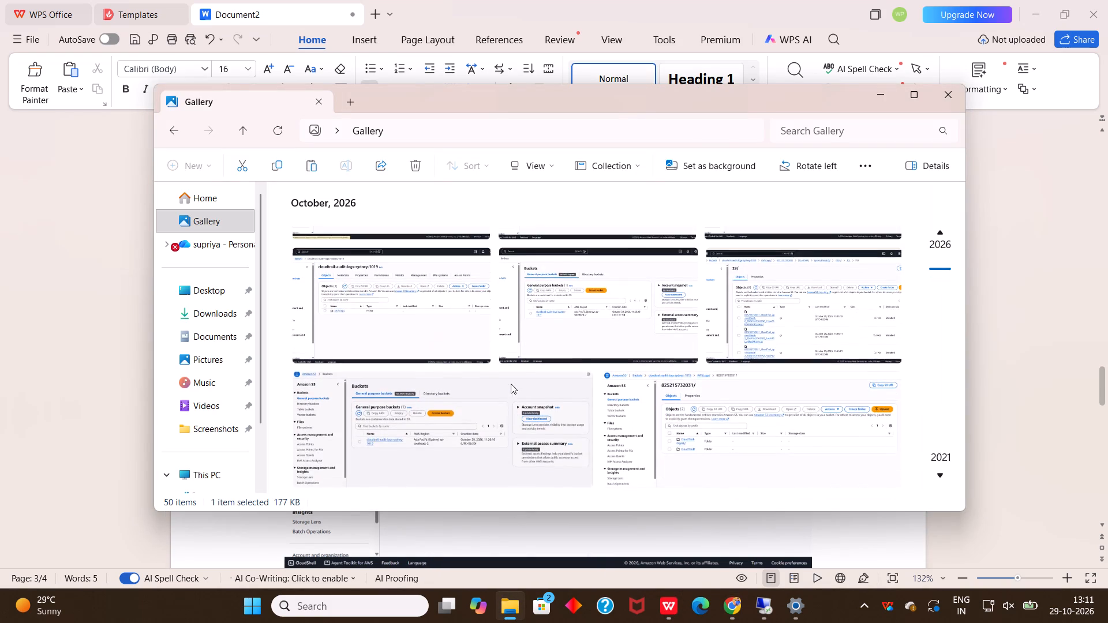
left_click(735, 325)
right_click(735, 325)
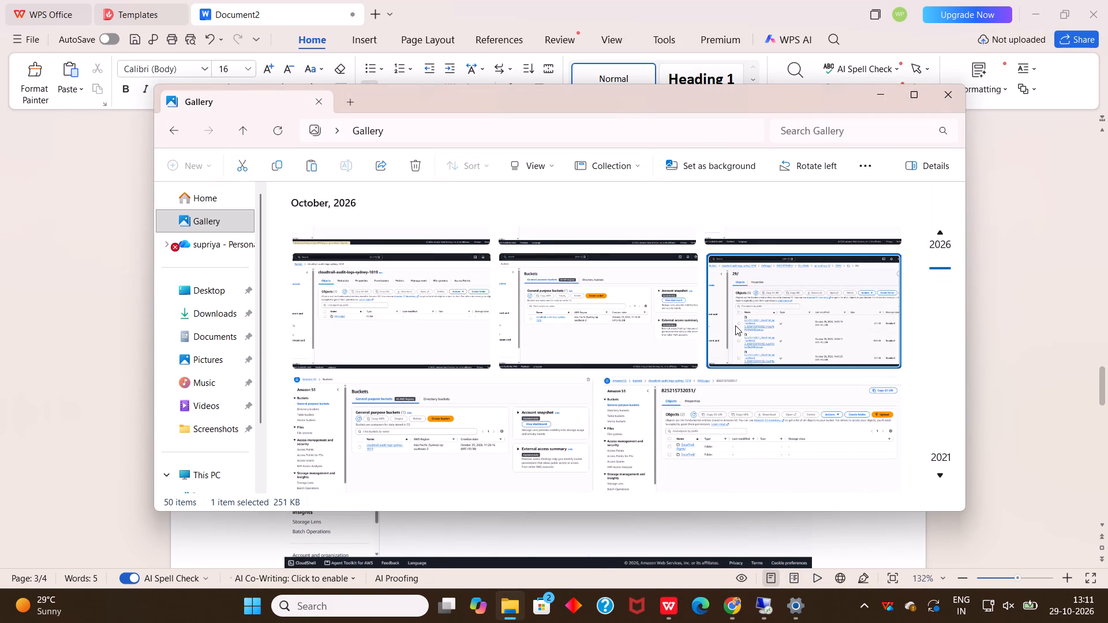
left_click(800, 37)
left_click(671, 607)
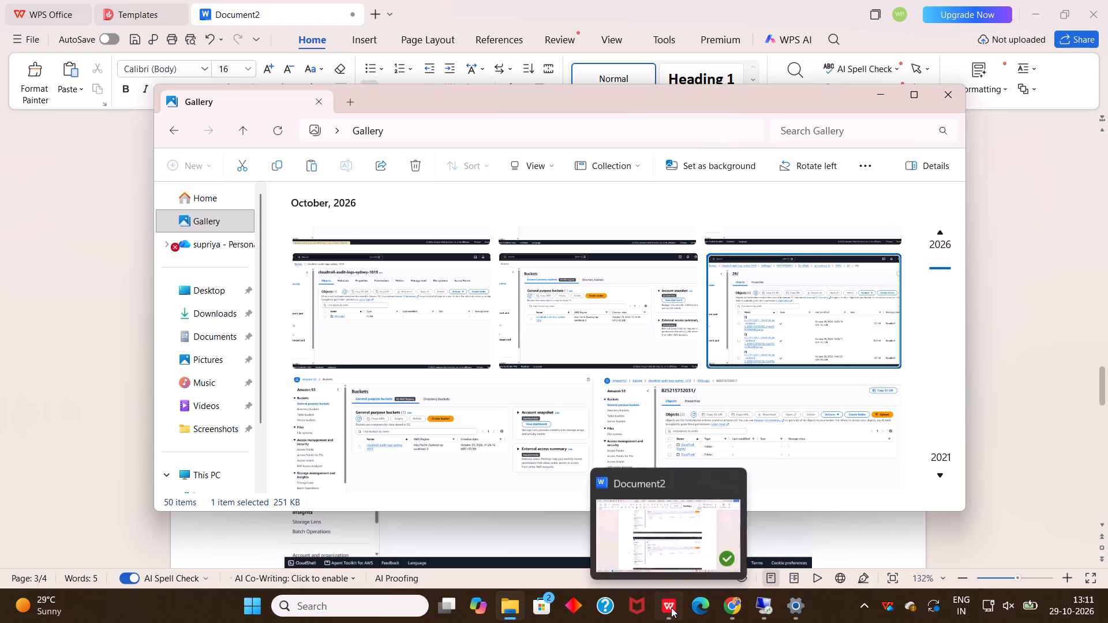
key("Return")
key("Return")
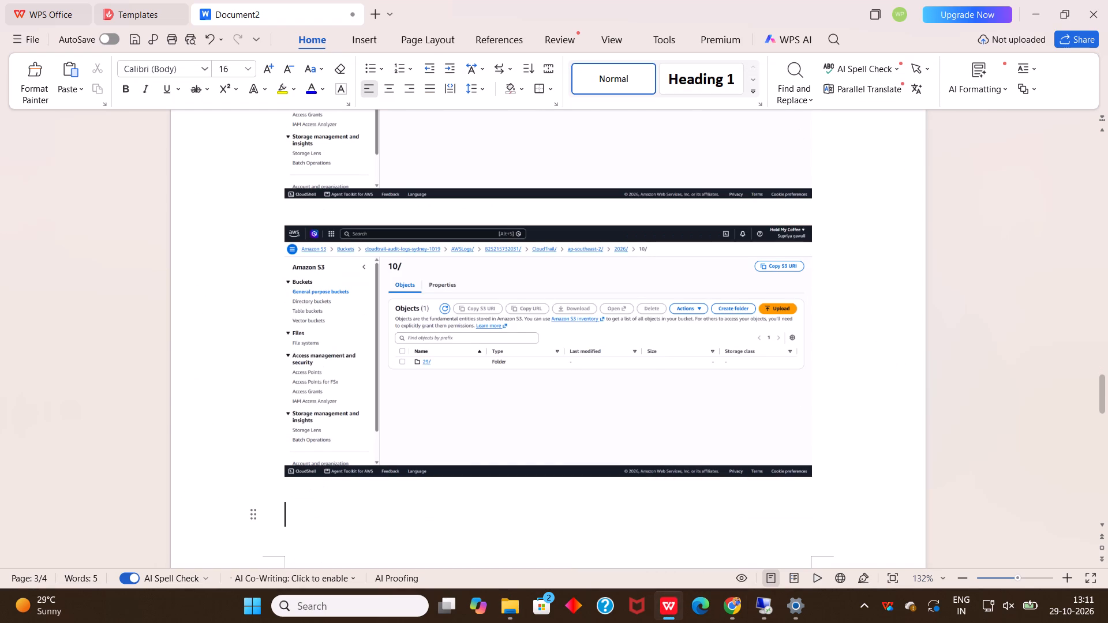
key("ctrl+v")
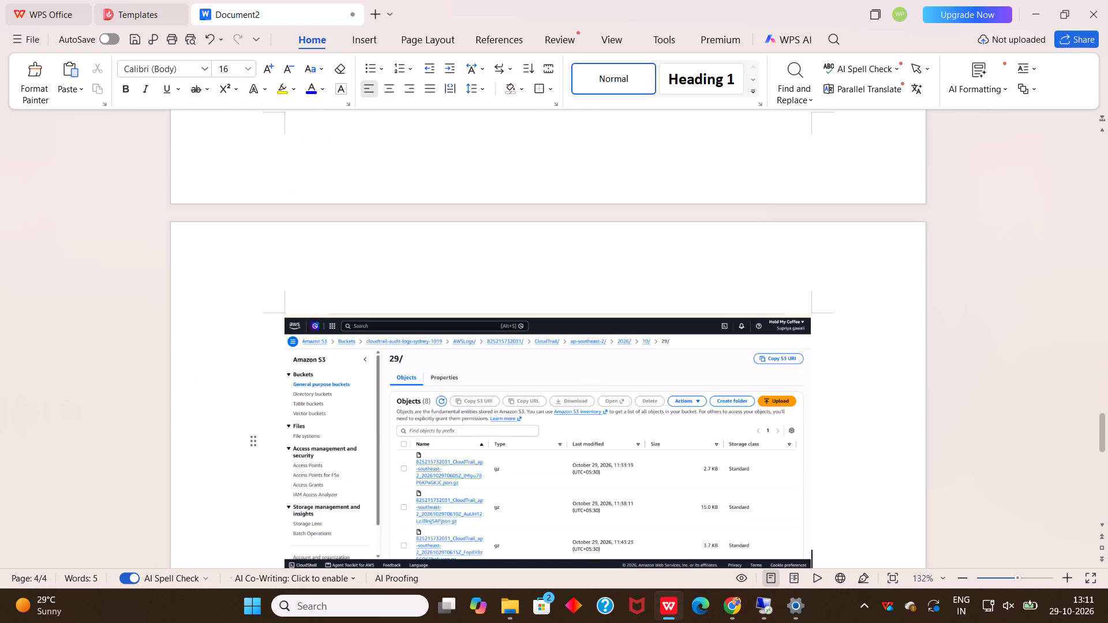
Review the order and layout of the pasted screenshots from the end of Document2 back to the PBL-5 heading.
scroll(662, 433, "down", 1)
scroll(662, 433, "up", 2)
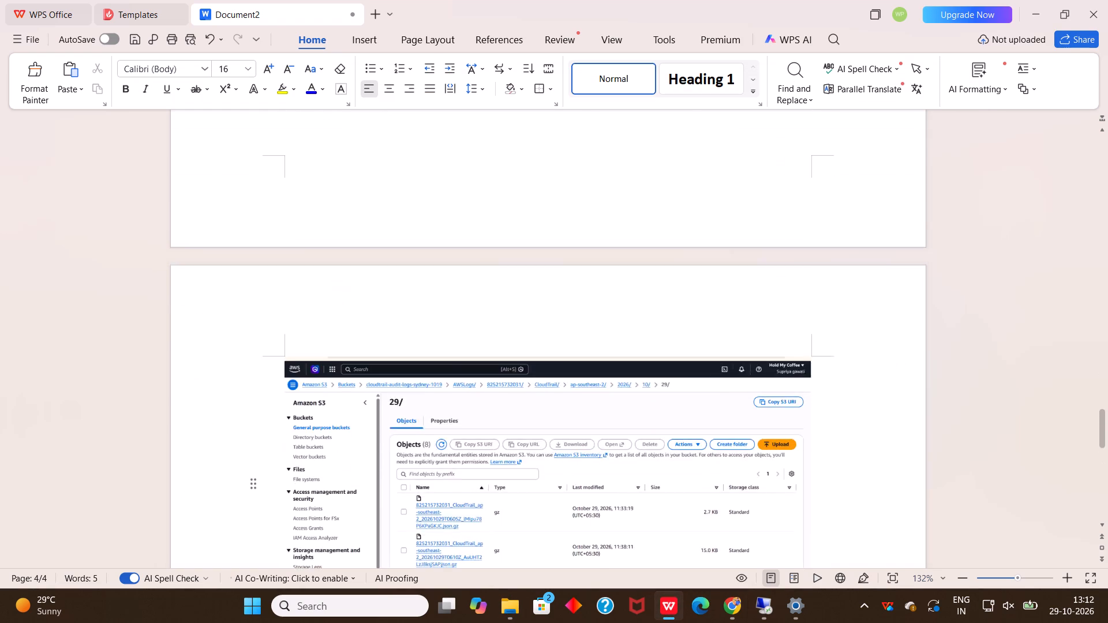
scroll(662, 433, "up", 10)
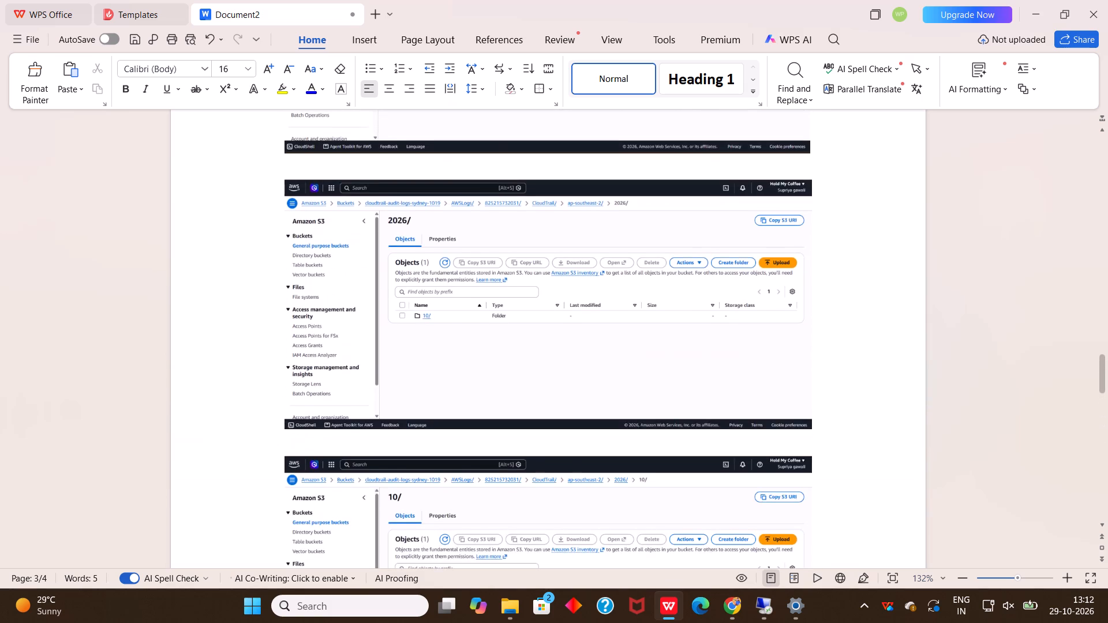
scroll(662, 433, "up", 6)
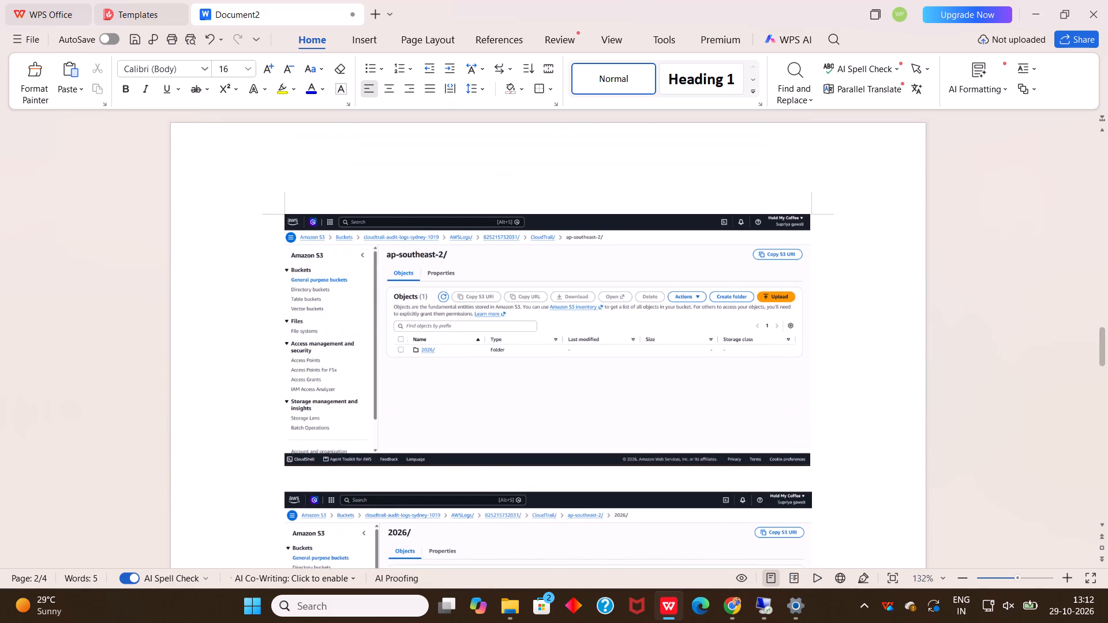
scroll(662, 433, "up", 12)
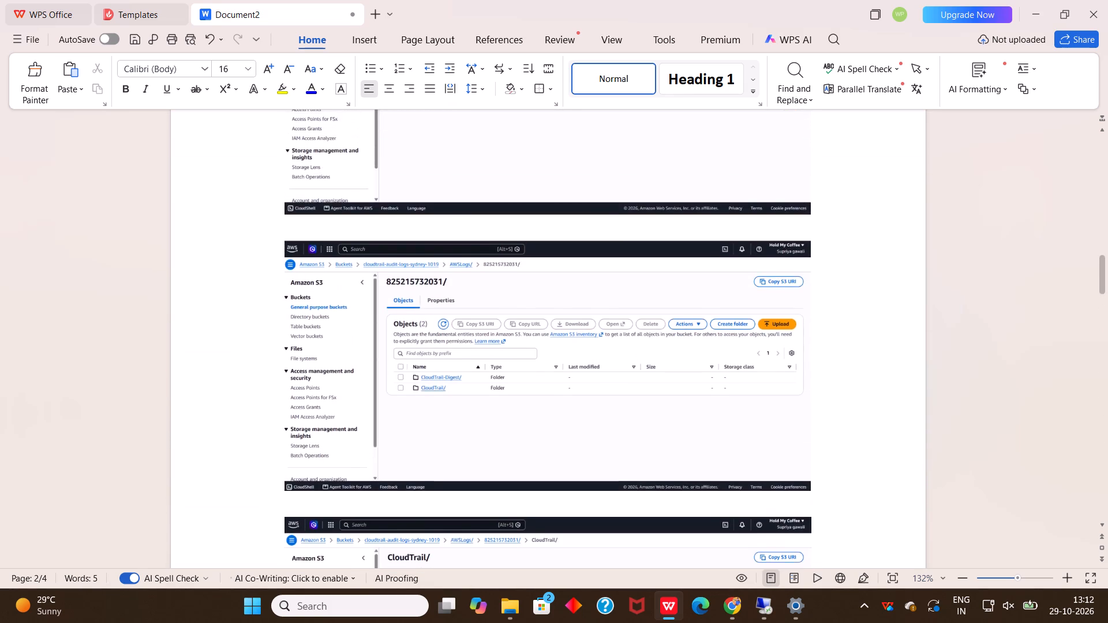
scroll(662, 433, "up", 10)
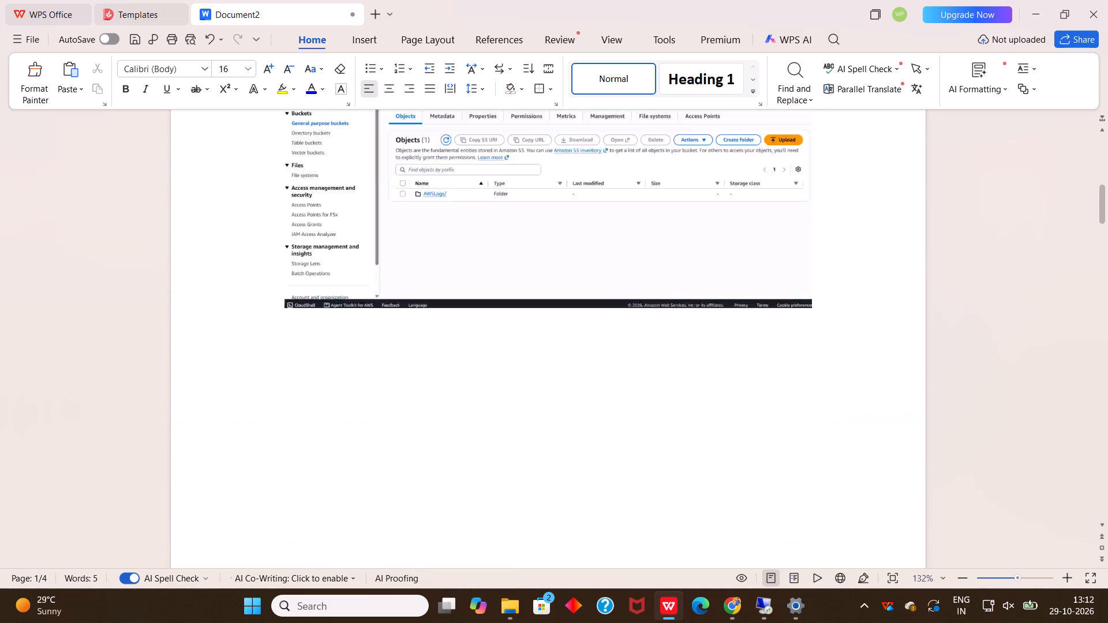
scroll(662, 433, "up", 9)
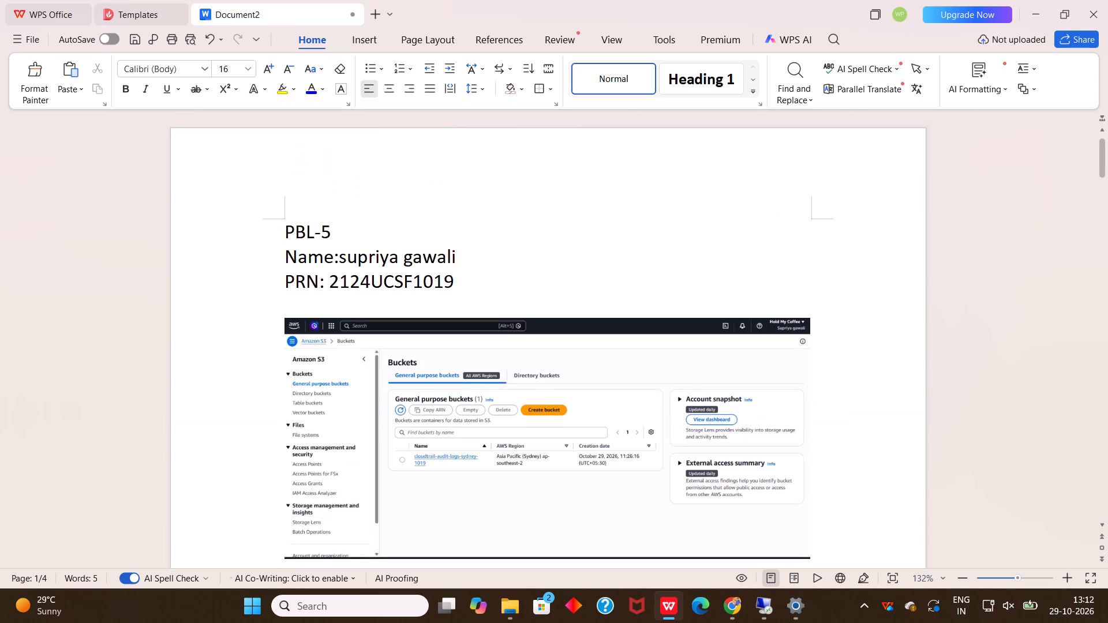
scroll(662, 433, "down", 1)
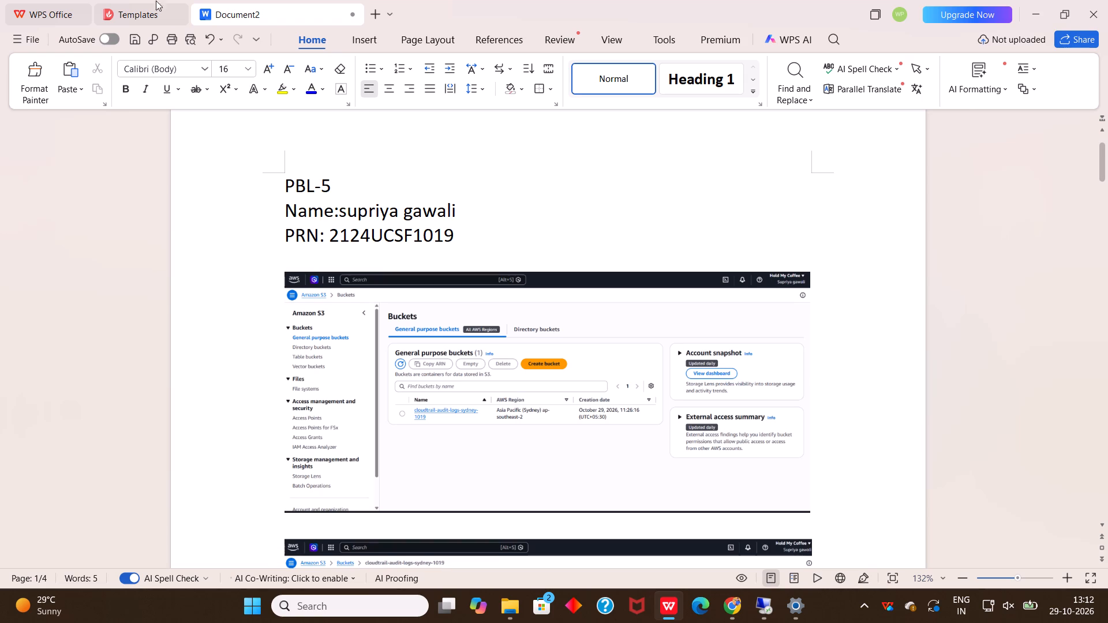
Save the document as PBL-5(1019).docx in the Downloads folder, keeping the Word Documents file type.
left_click(10, 36)
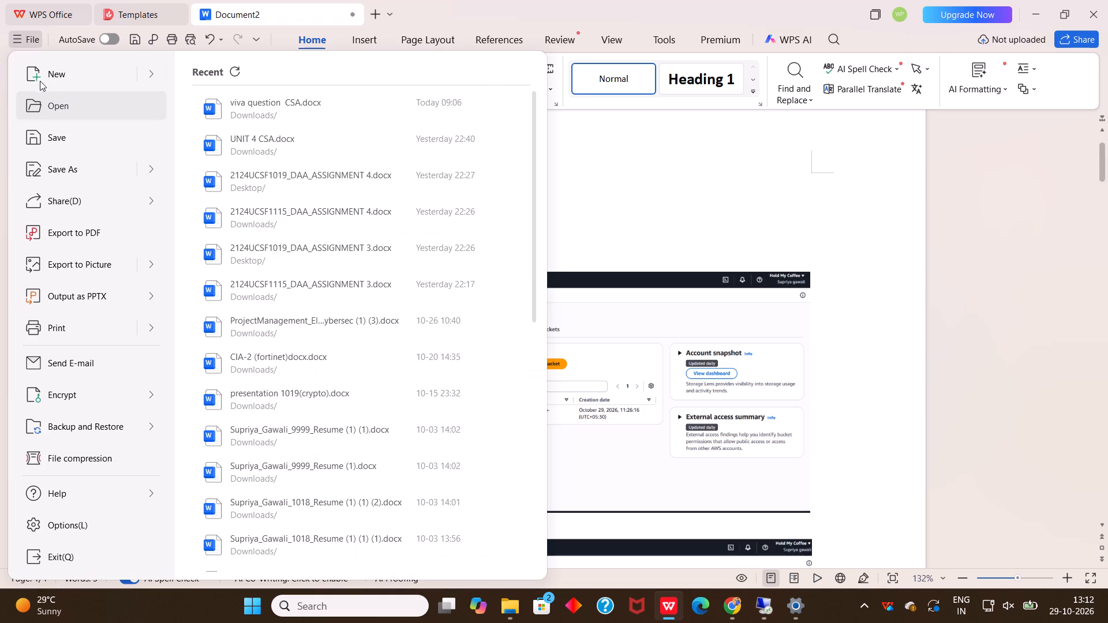
left_click(58, 172)
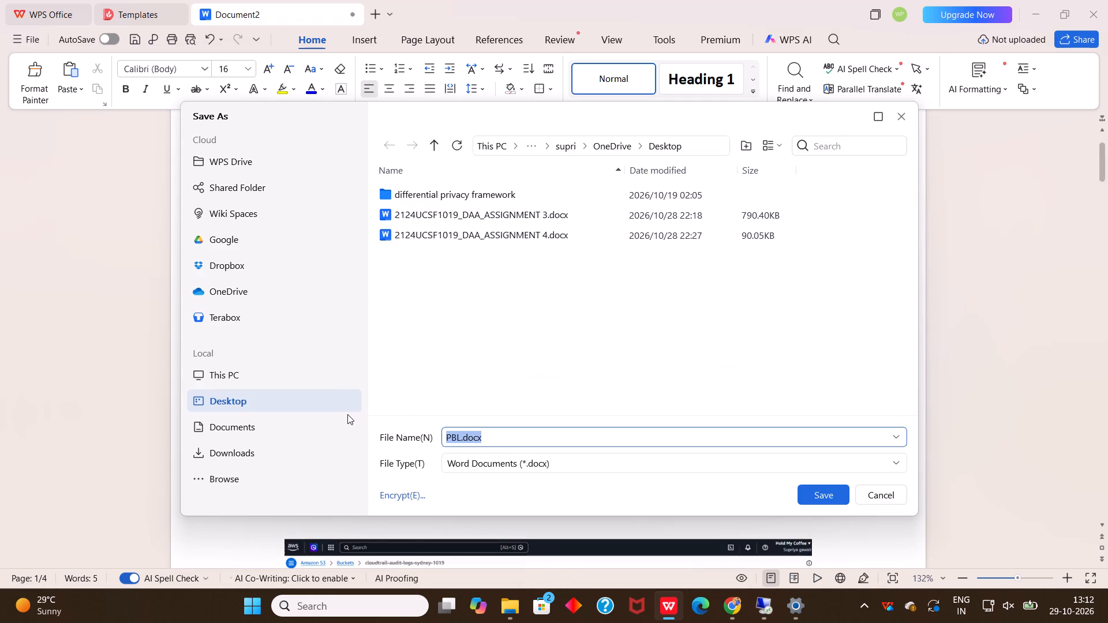
left_click(463, 440)
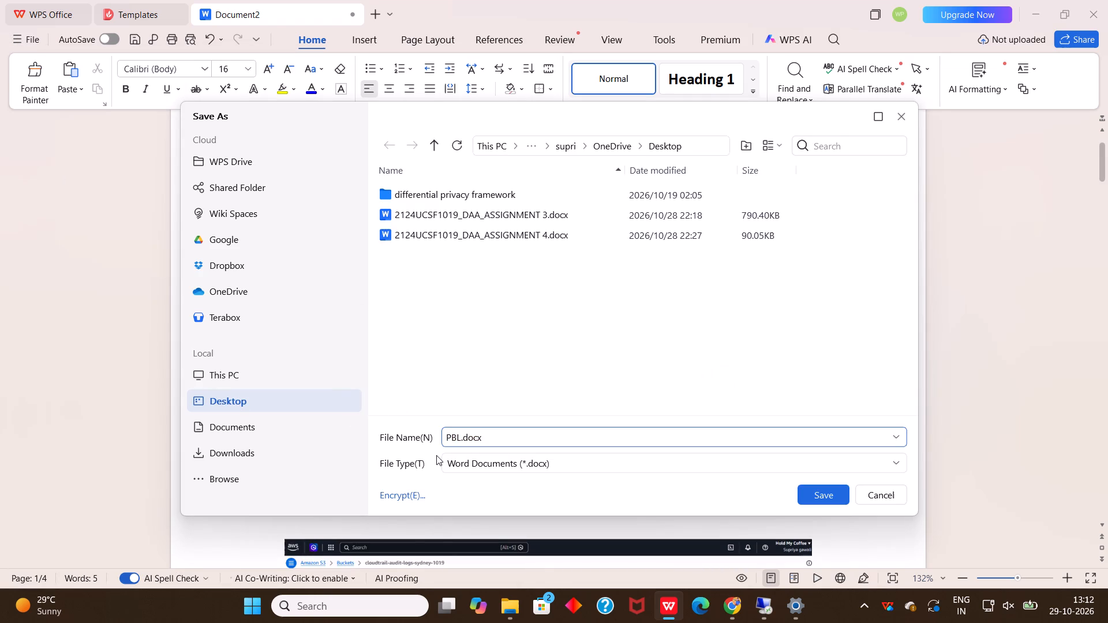
key("Left")
key("minus")
key("5")
type("(1019")
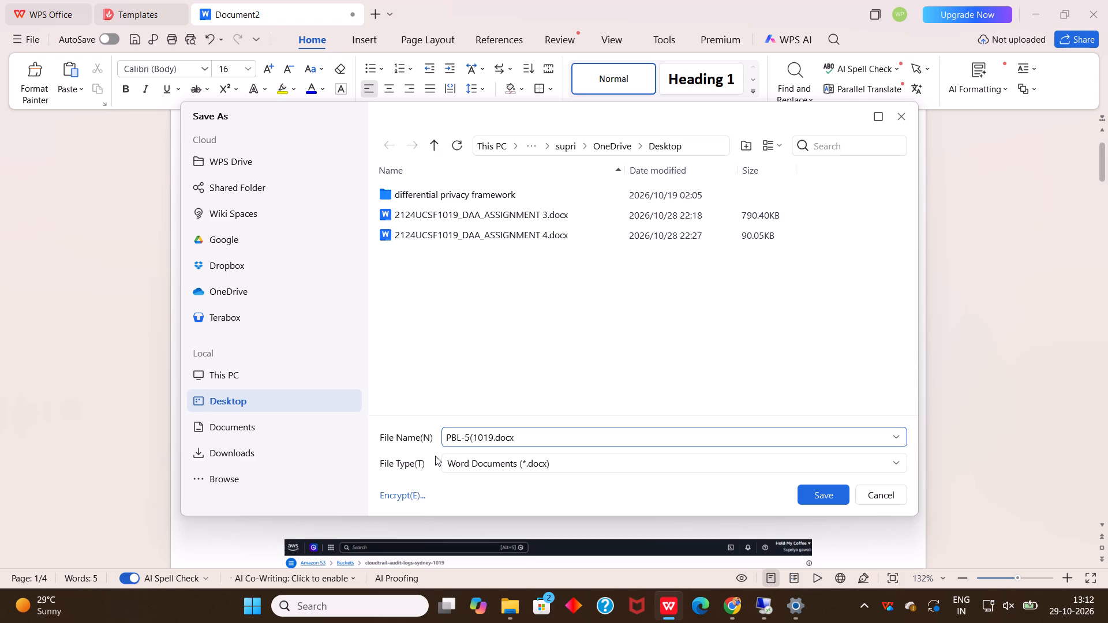
key("shift+parenright")
left_click(243, 453)
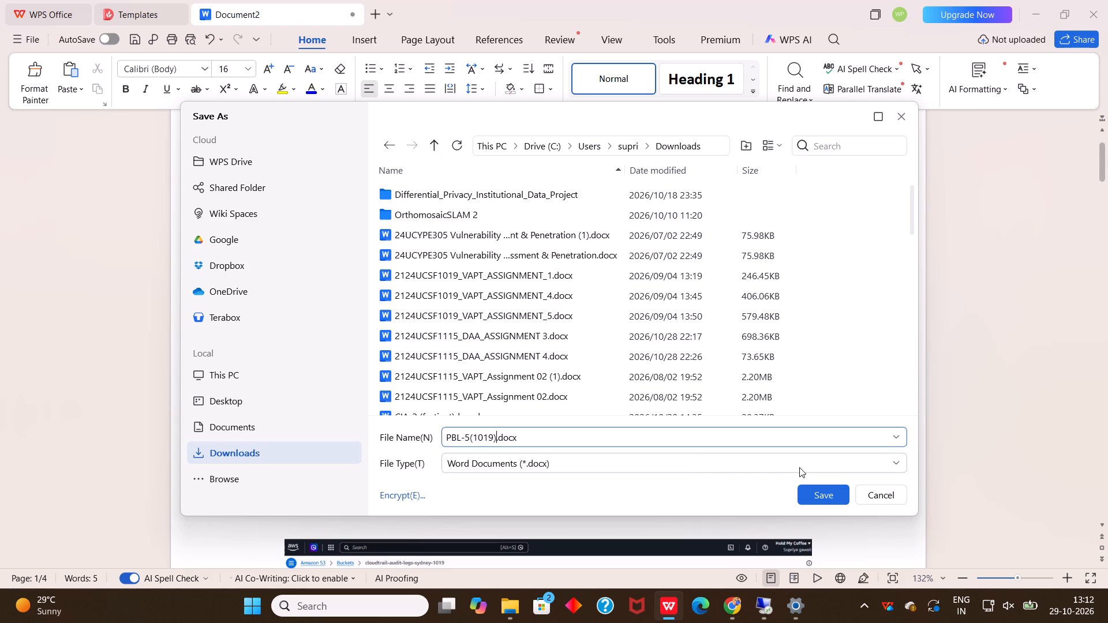
left_click(817, 493)
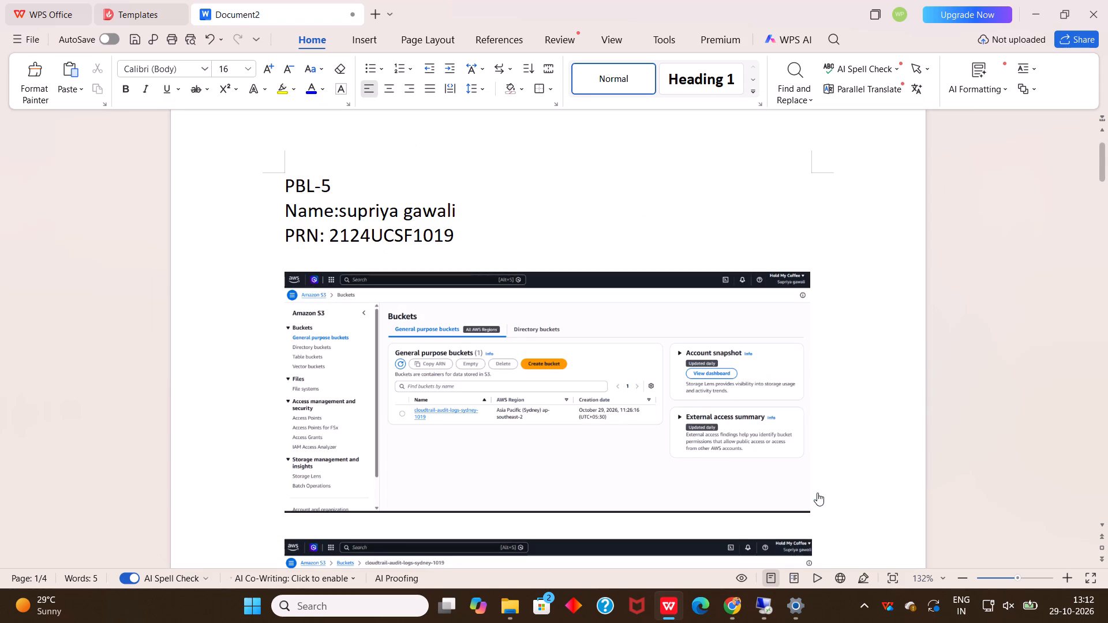
Switch to Chrome and open the LMS dashboard in the Sanjivani University portal.
left_click(730, 603)
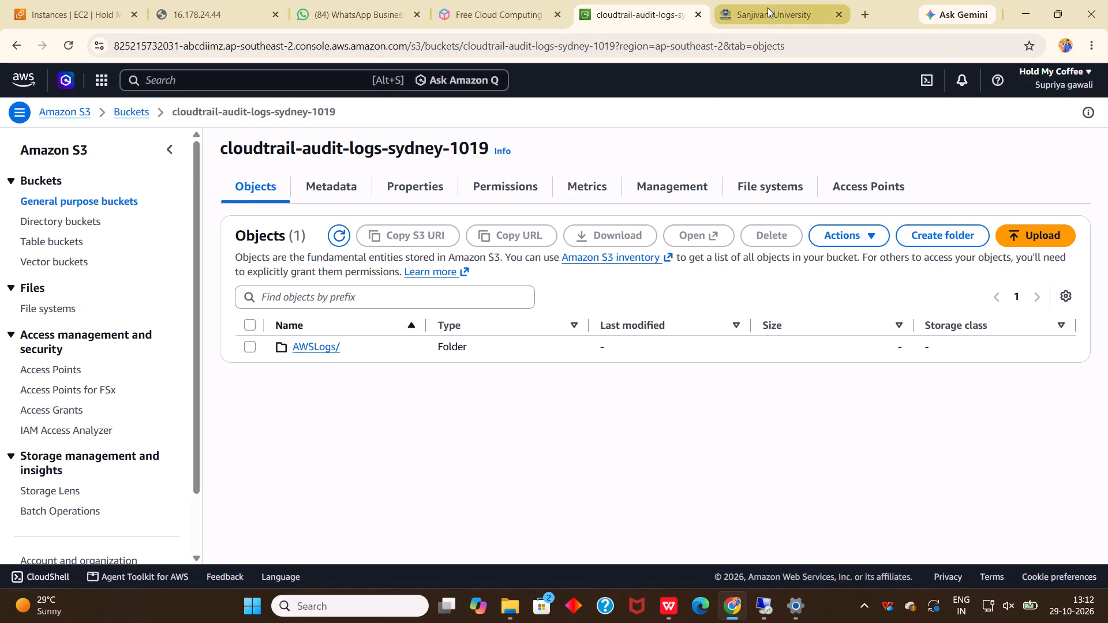
left_click(768, 7)
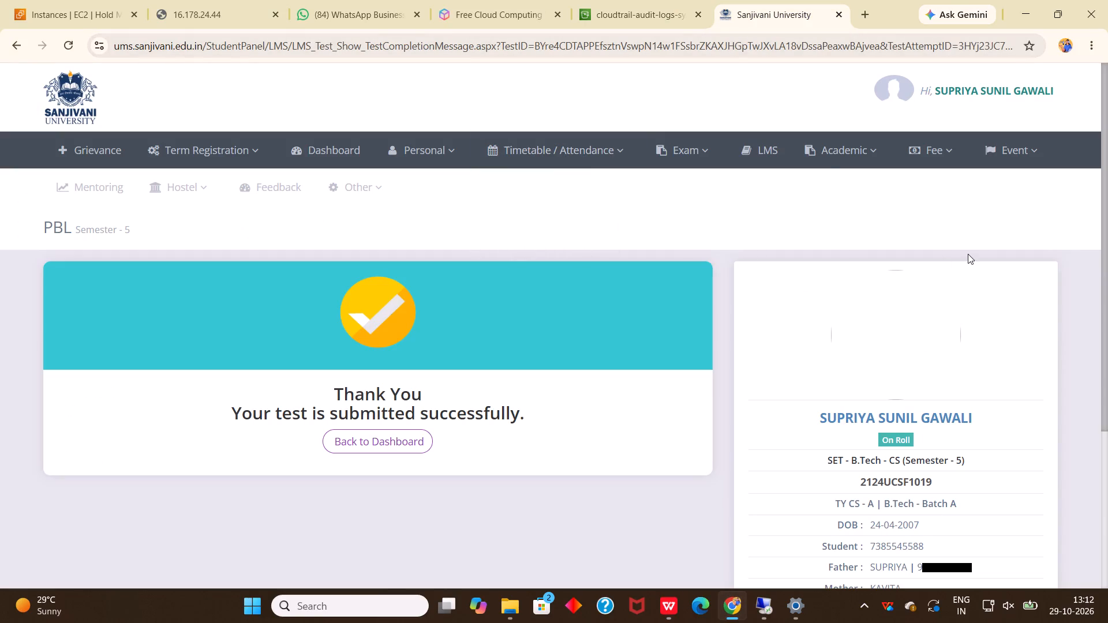
left_click(763, 142)
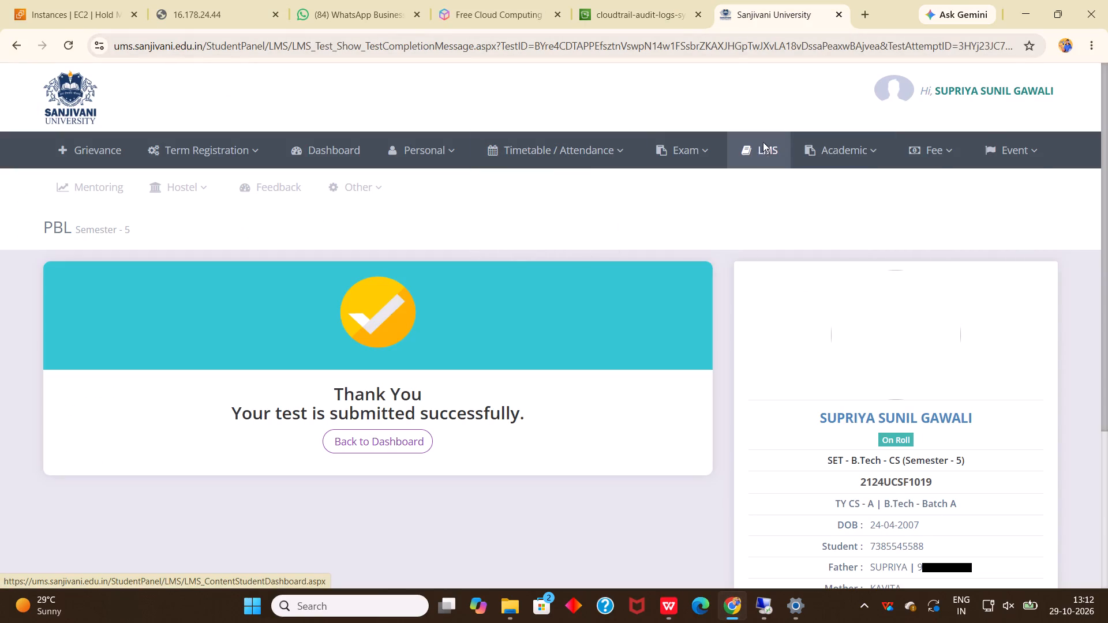
Open the submission page for pbl set 5 of Cloud Security & Administration (Fortinet) from the pending submissions.
scroll(594, 375, "down", 6)
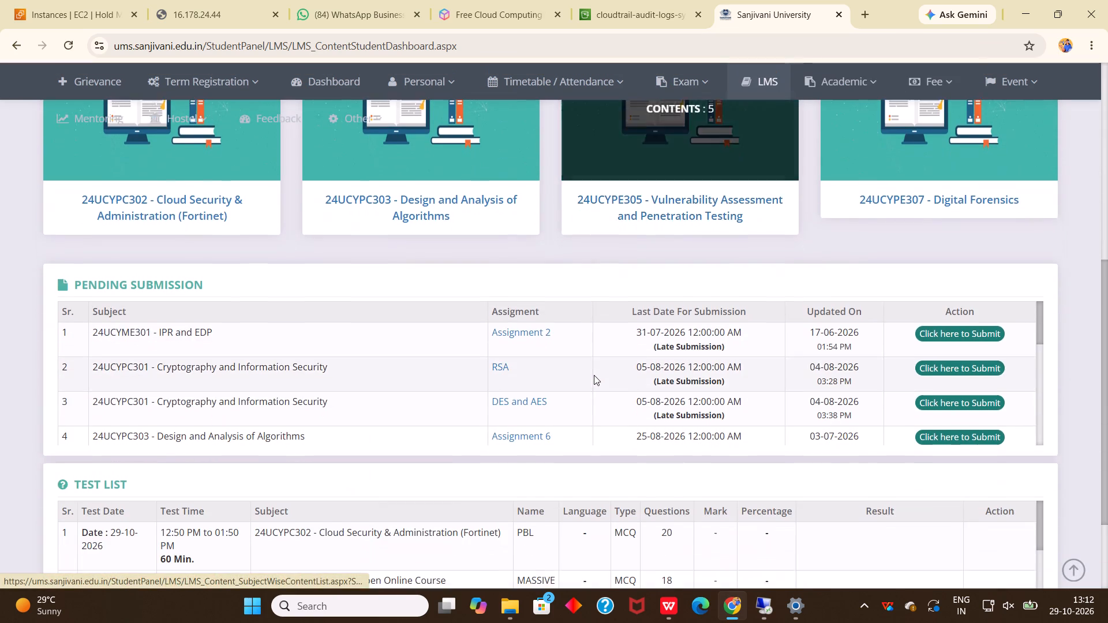
scroll(594, 375, "right", 1)
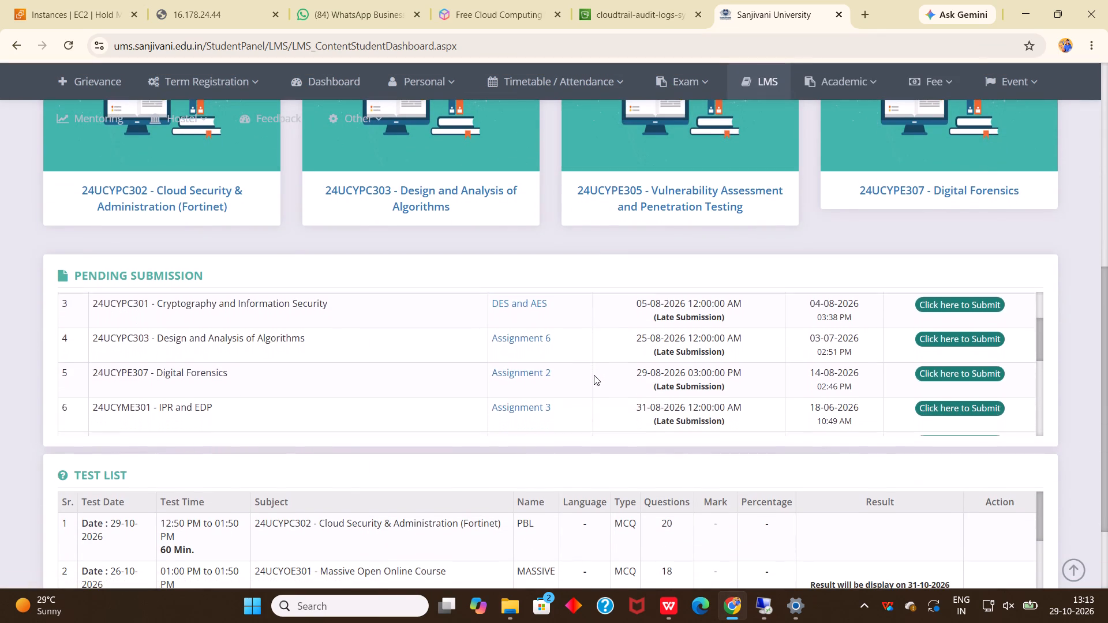
scroll(594, 375, "right", 1)
scroll(481, 512, "right", 1)
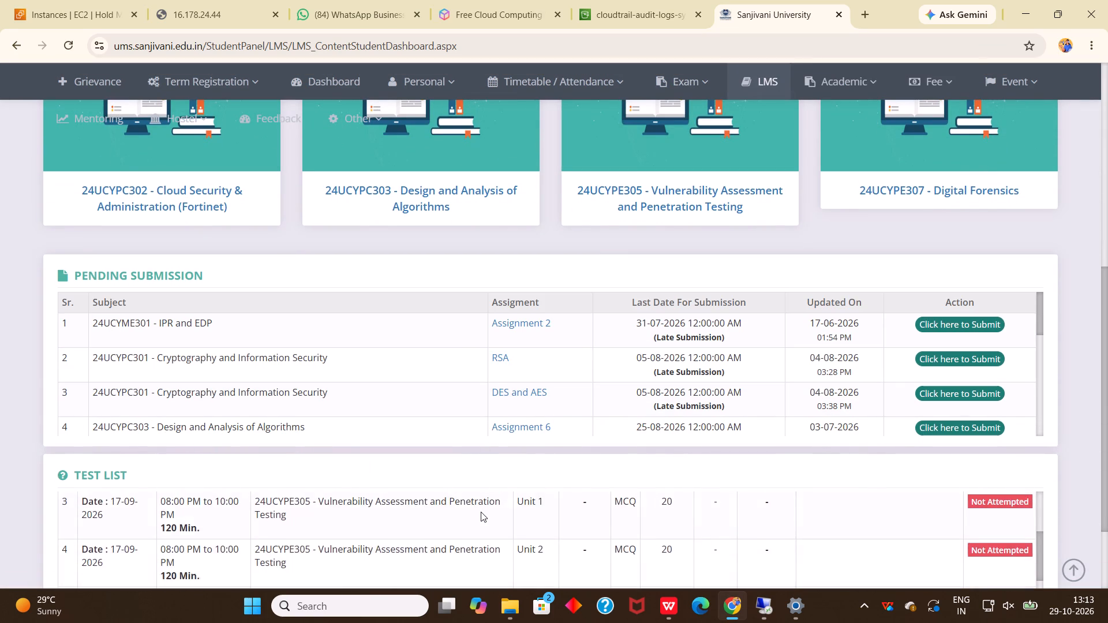
scroll(481, 512, "right", 1)
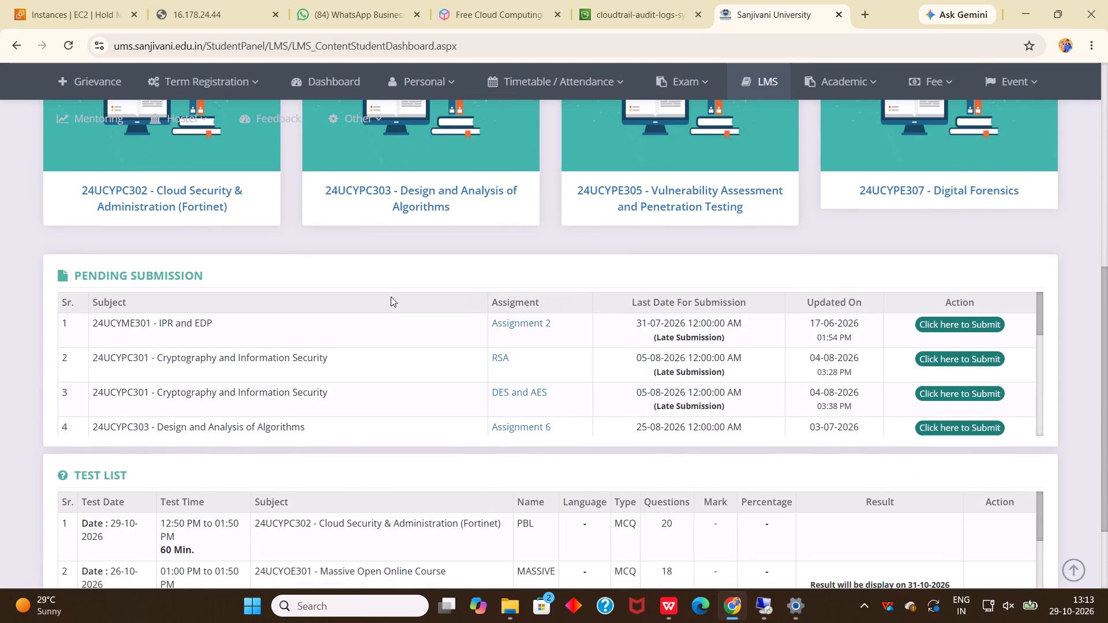
scroll(313, 417, "down", 3)
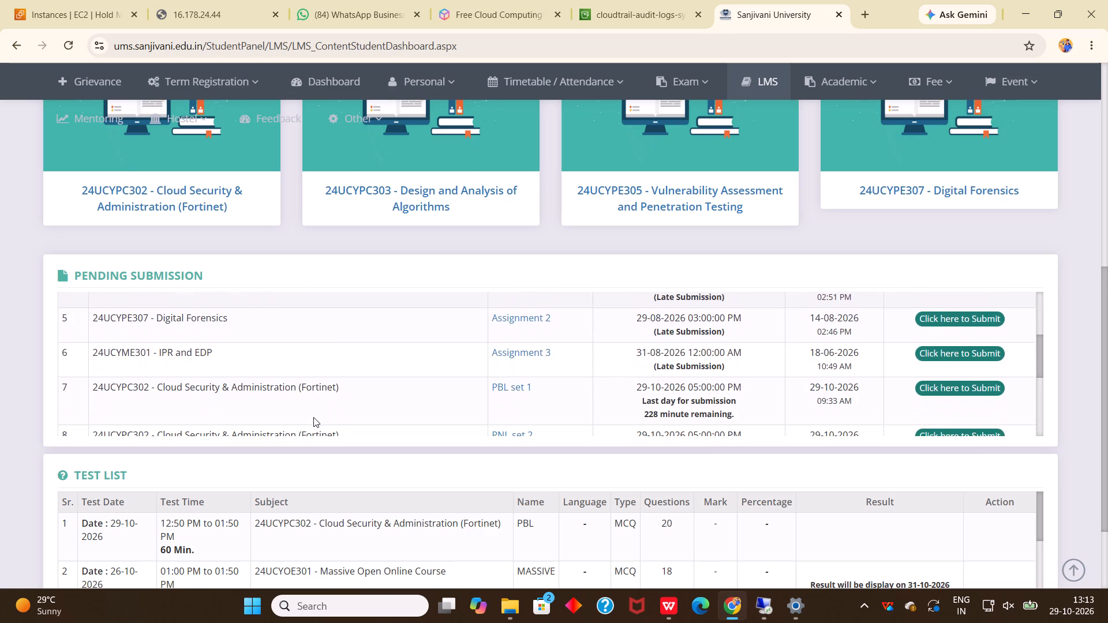
scroll(313, 417, "down", 2)
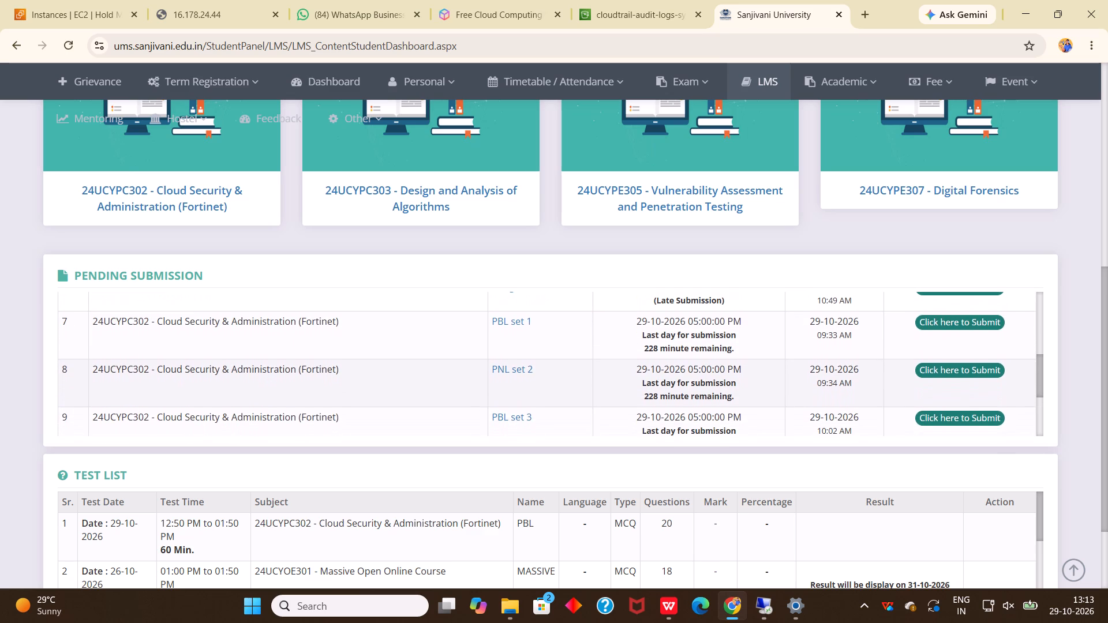
scroll(313, 417, "down", 2)
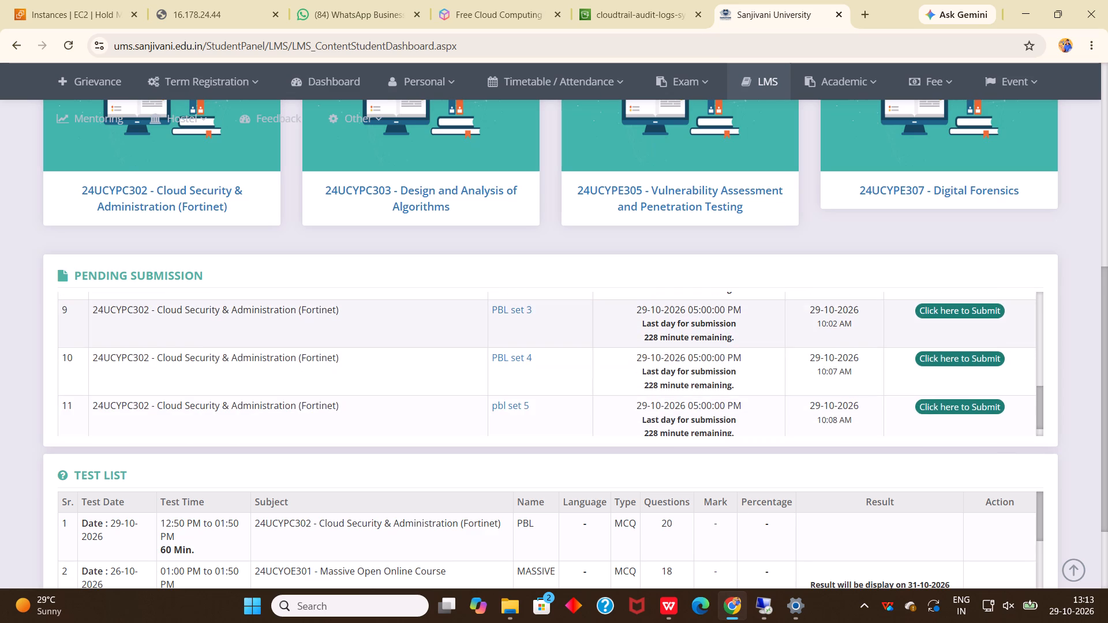
scroll(313, 417, "down", 2)
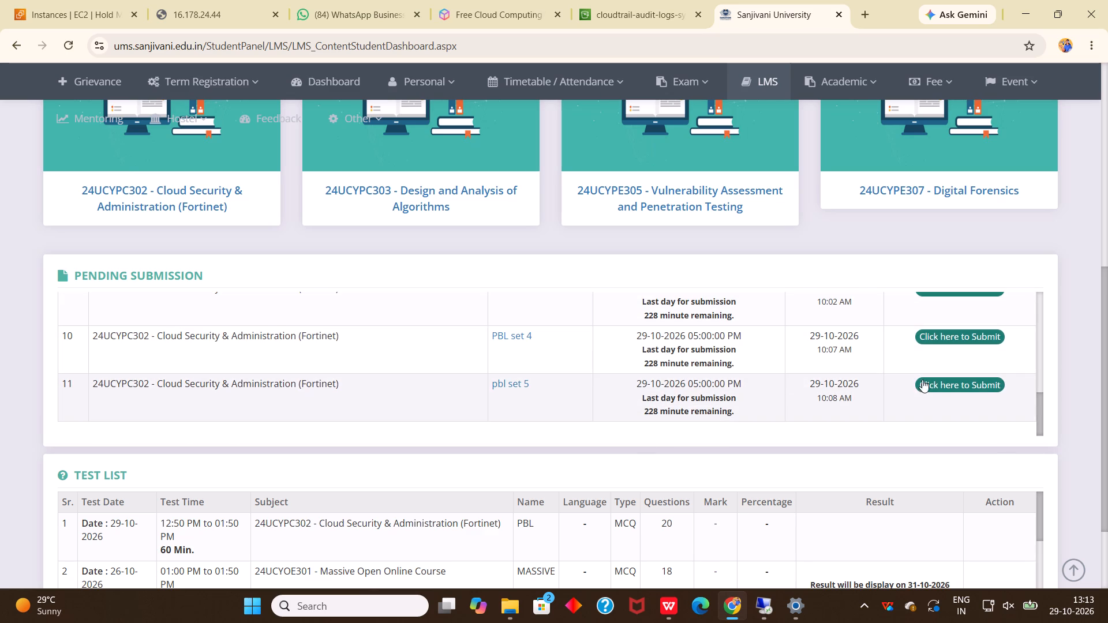
left_click(935, 384)
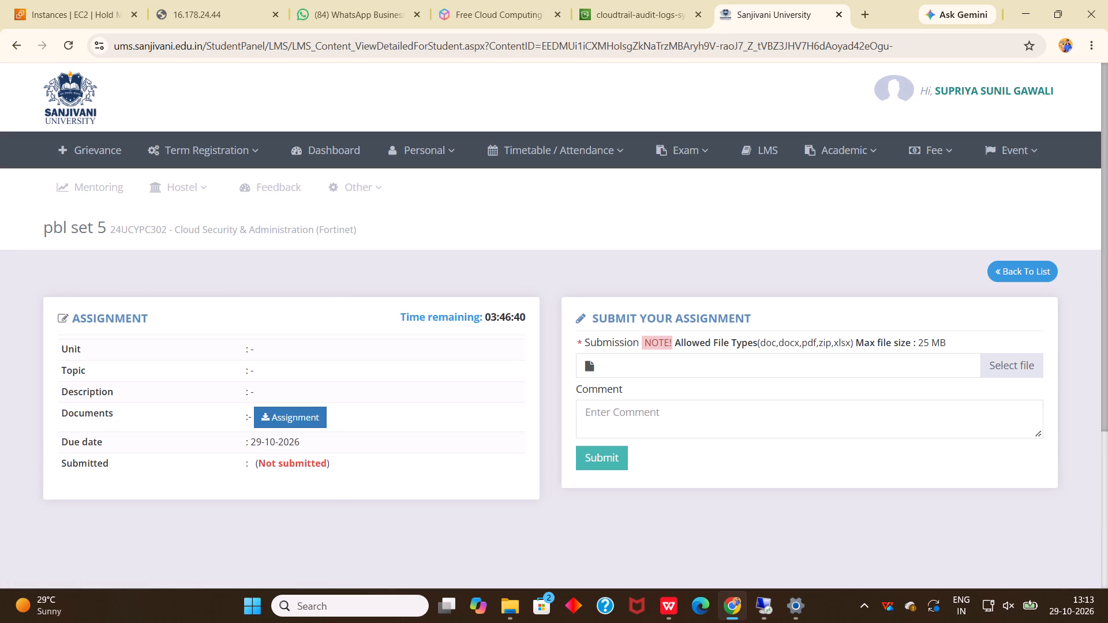
Start selecting a submission file and look for the saved PBL-5 document in the Downloads, Desktop and Documents folders.
left_click(584, 367)
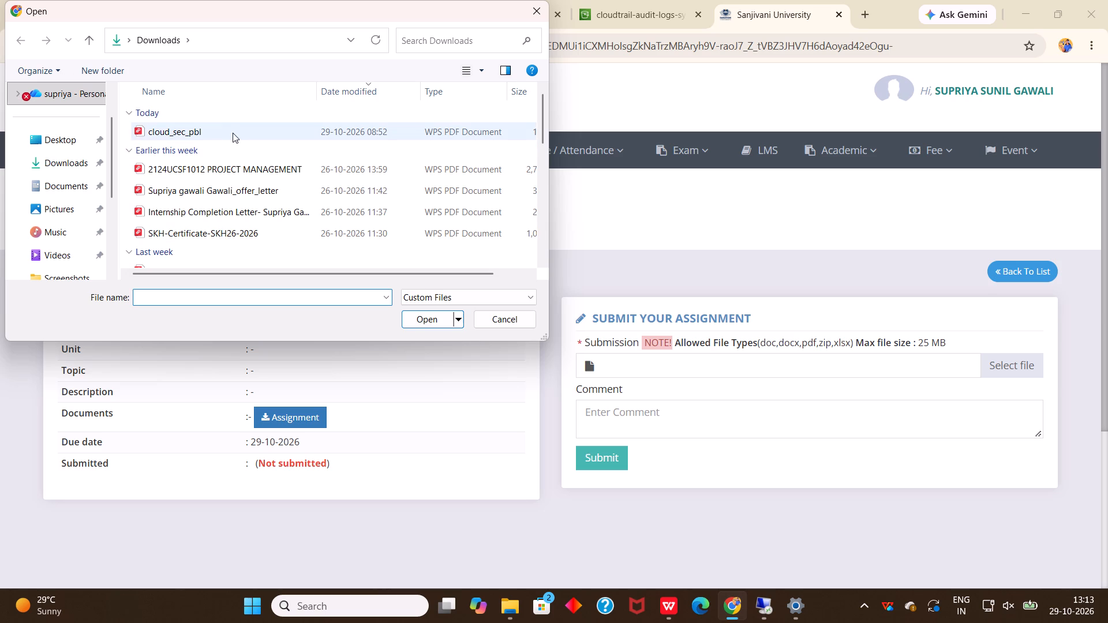
left_click(72, 167)
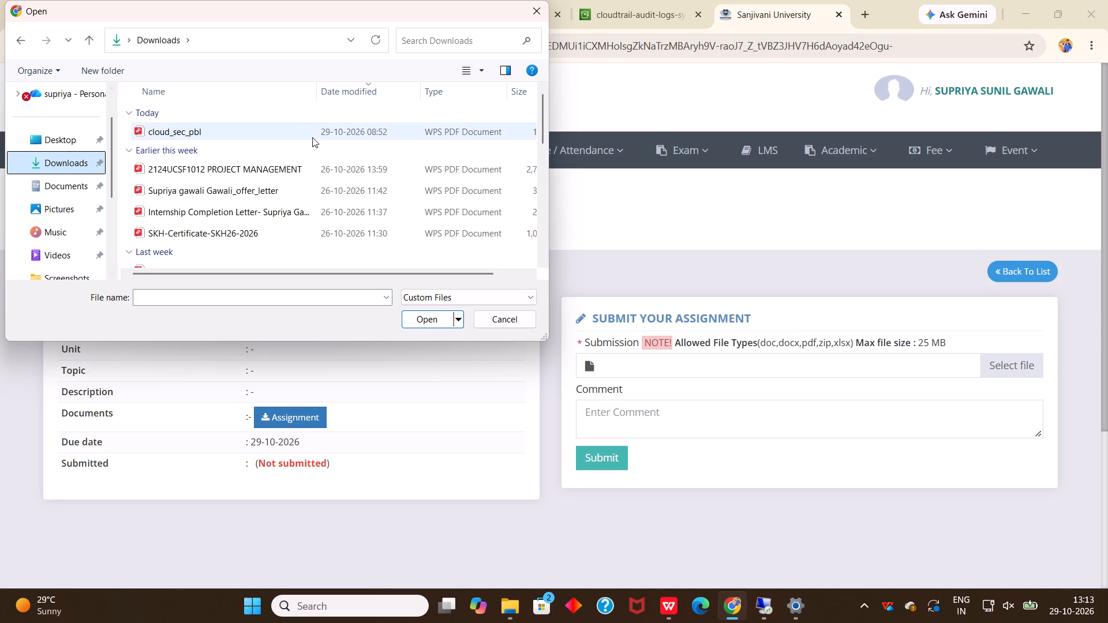
scroll(268, 201, "right", 2)
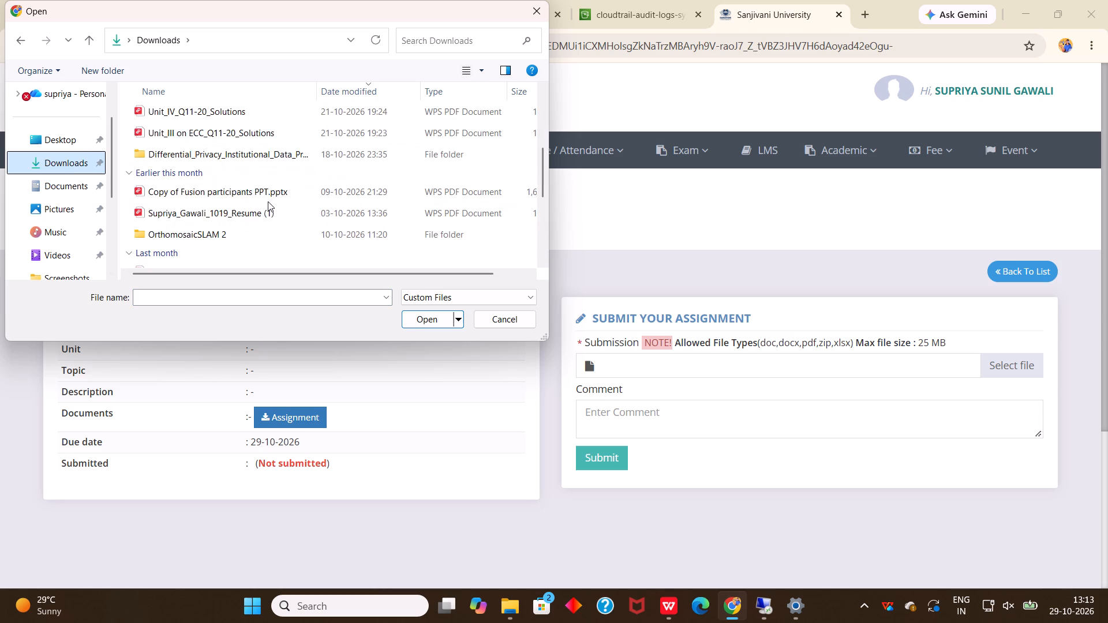
scroll(268, 201, "up", 14)
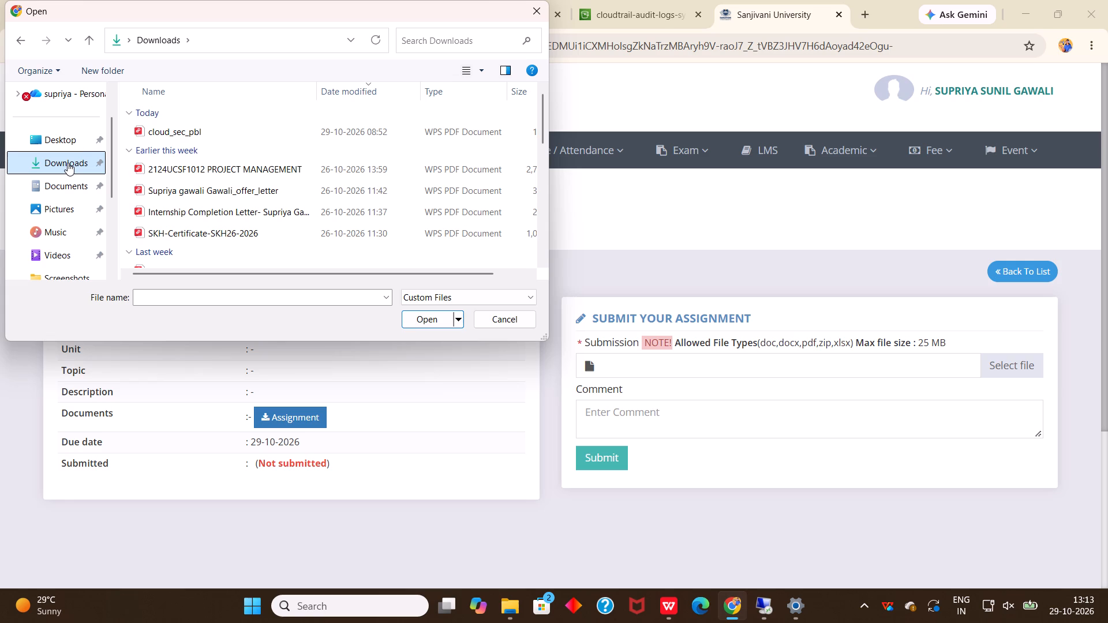
left_click(68, 163)
left_click(59, 134)
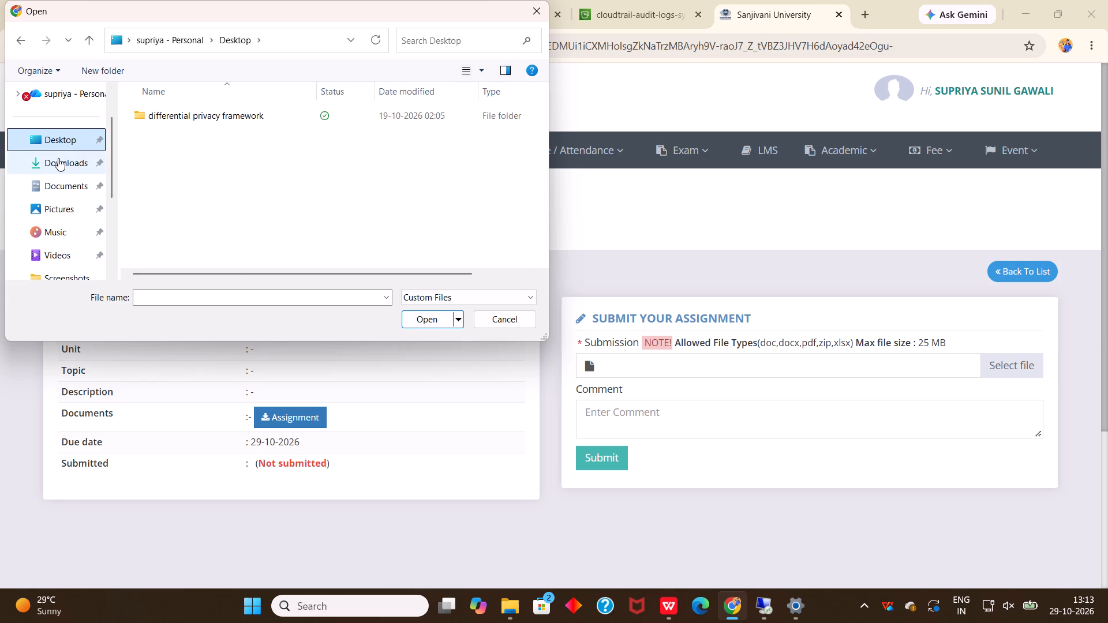
left_click(58, 158)
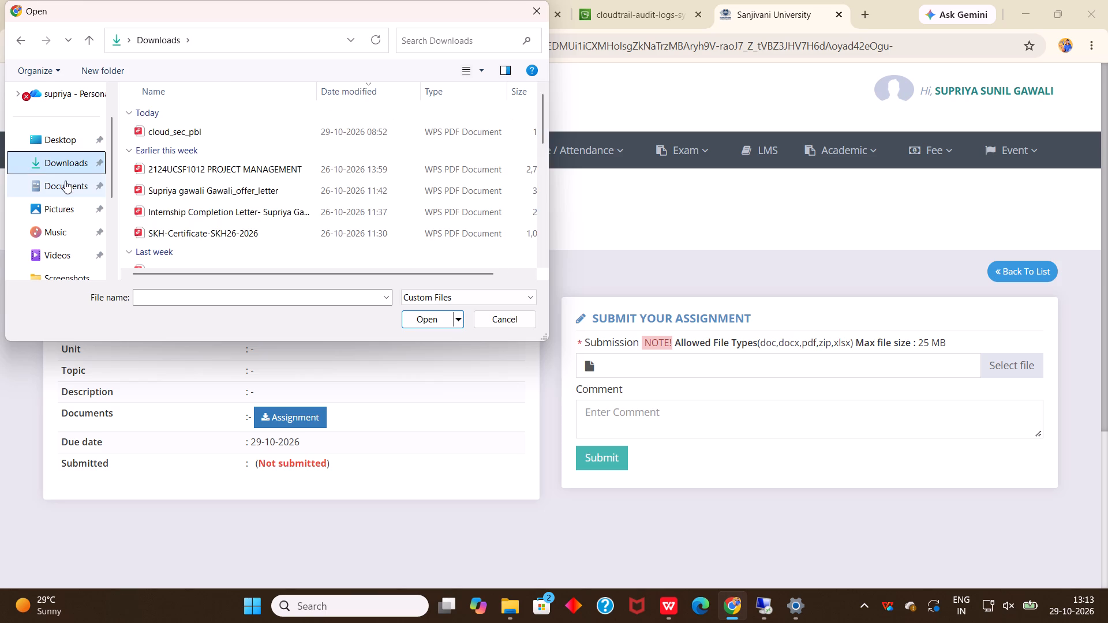
left_click(65, 181)
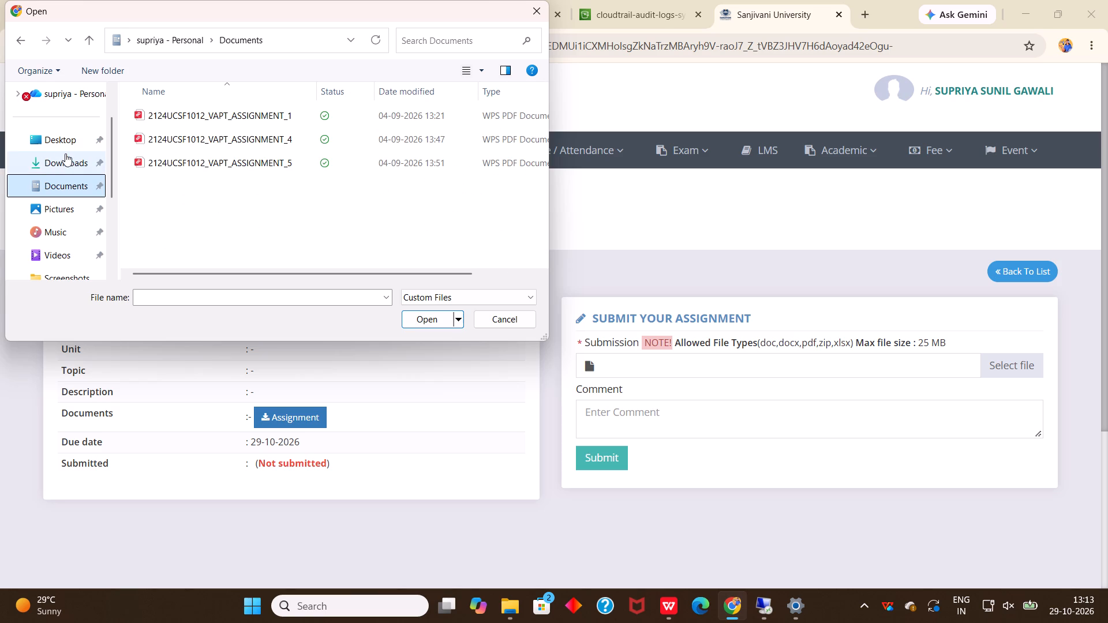
left_click(65, 153)
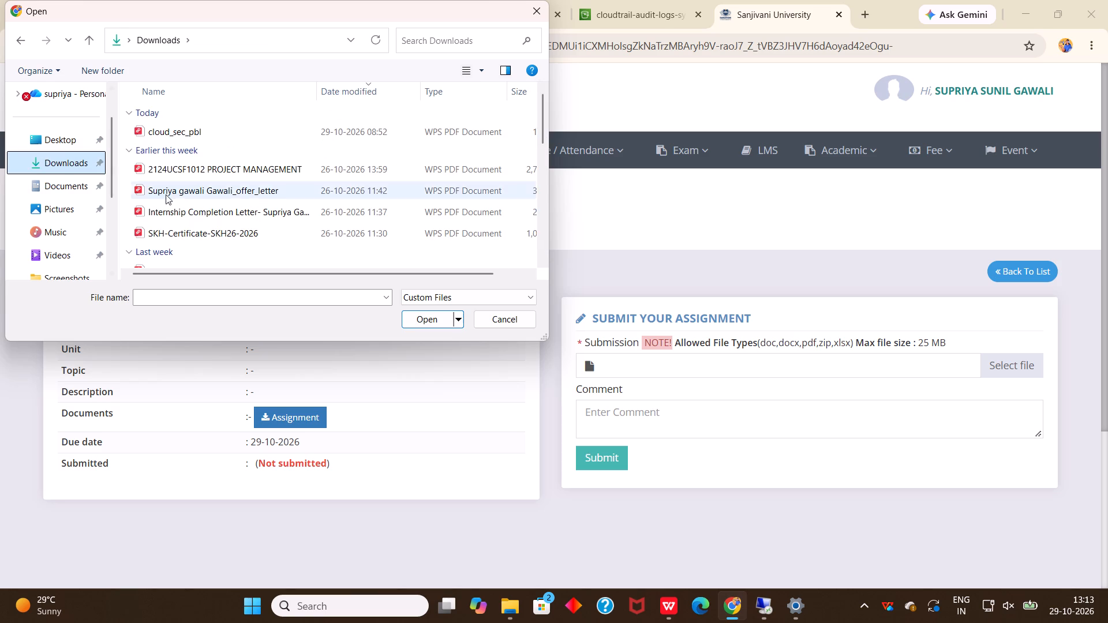
scroll(281, 214, "down", 4)
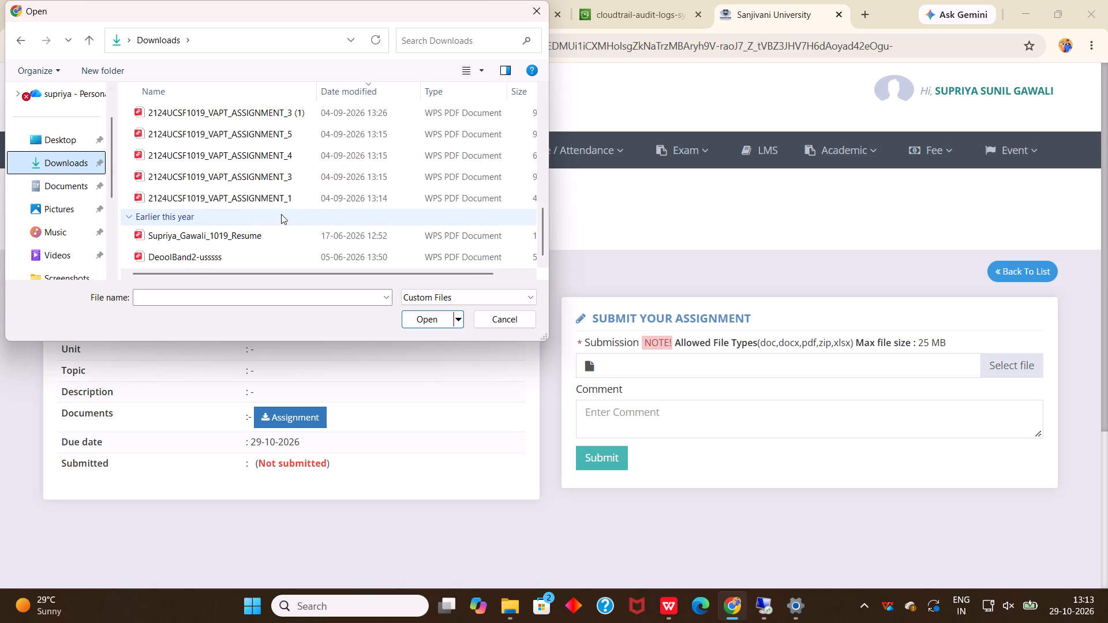
scroll(281, 214, "up", 19)
Search the Downloads folder for pbl.
left_click(452, 42)
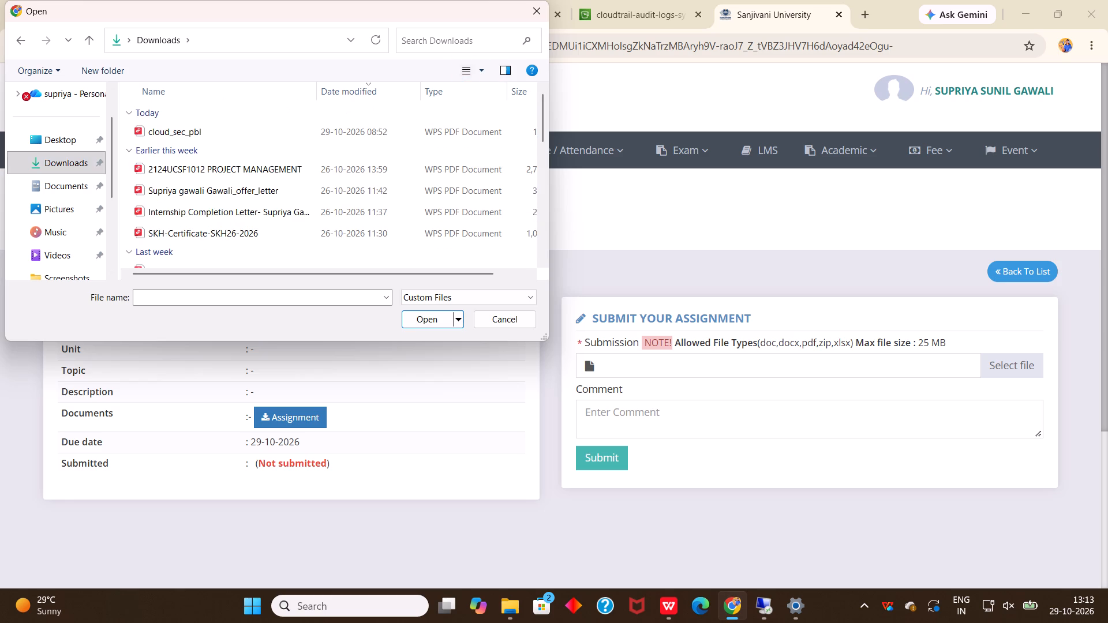
key("p")
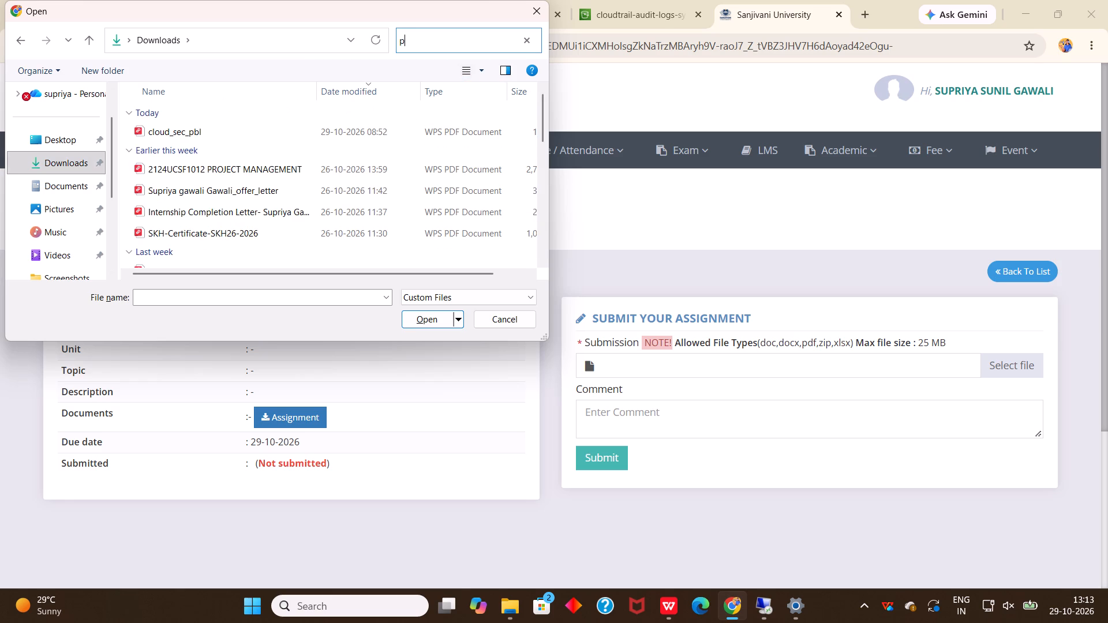
key("b")
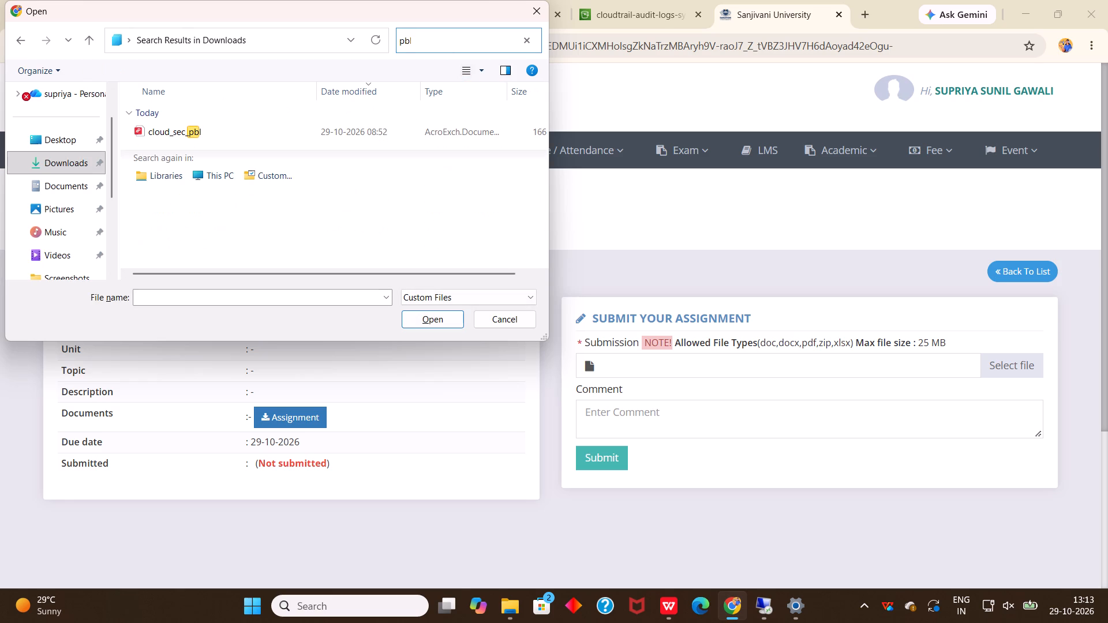
key("l")
Search the Downloads folder for 5 instead, look through the matches for the PBL-5 document, and close the file selection.
key("BackSpace")
key("BackSpace")
key("BackSpace")
key("5")
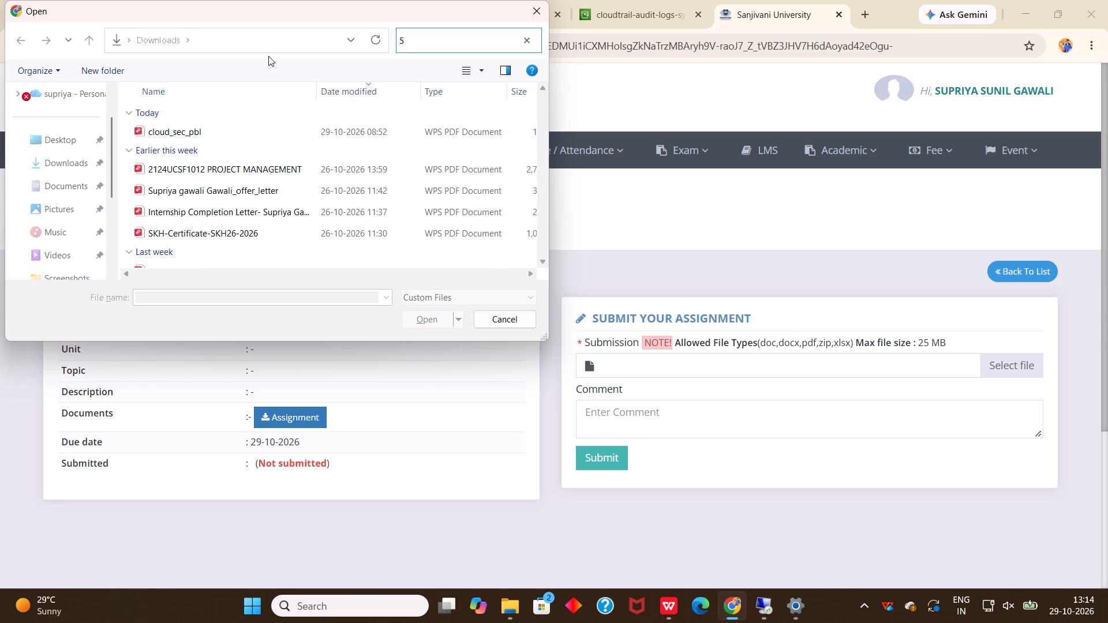
scroll(234, 149, "down", 5)
scroll(234, 149, "up", 6)
scroll(234, 149, "down", 6)
scroll(286, 216, "down", 3)
scroll(286, 216, "up", 6)
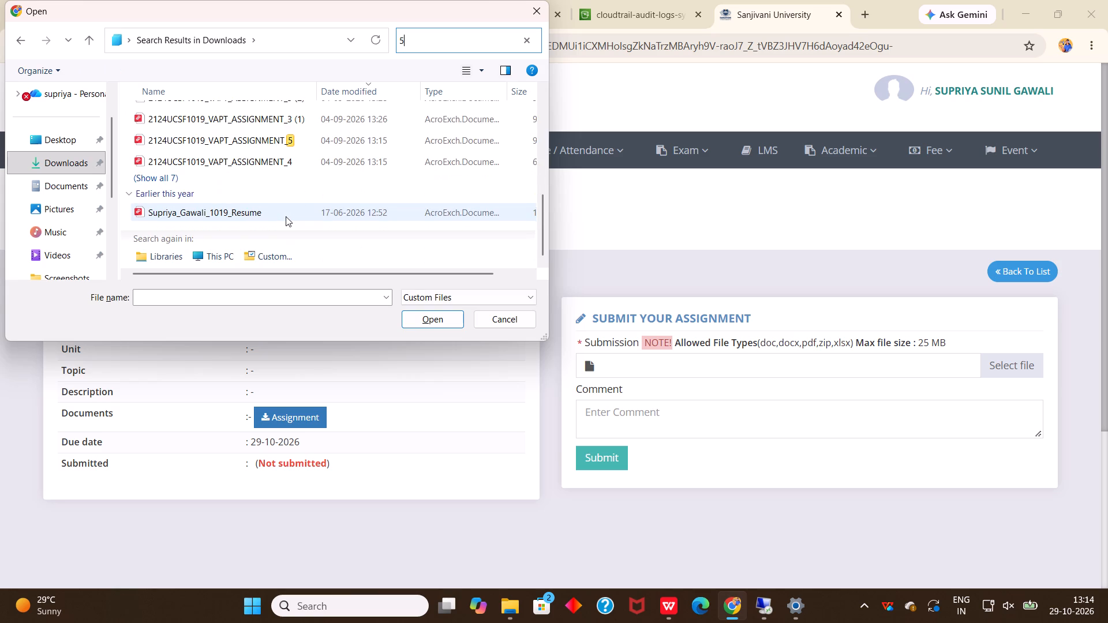
scroll(286, 216, "up", 1)
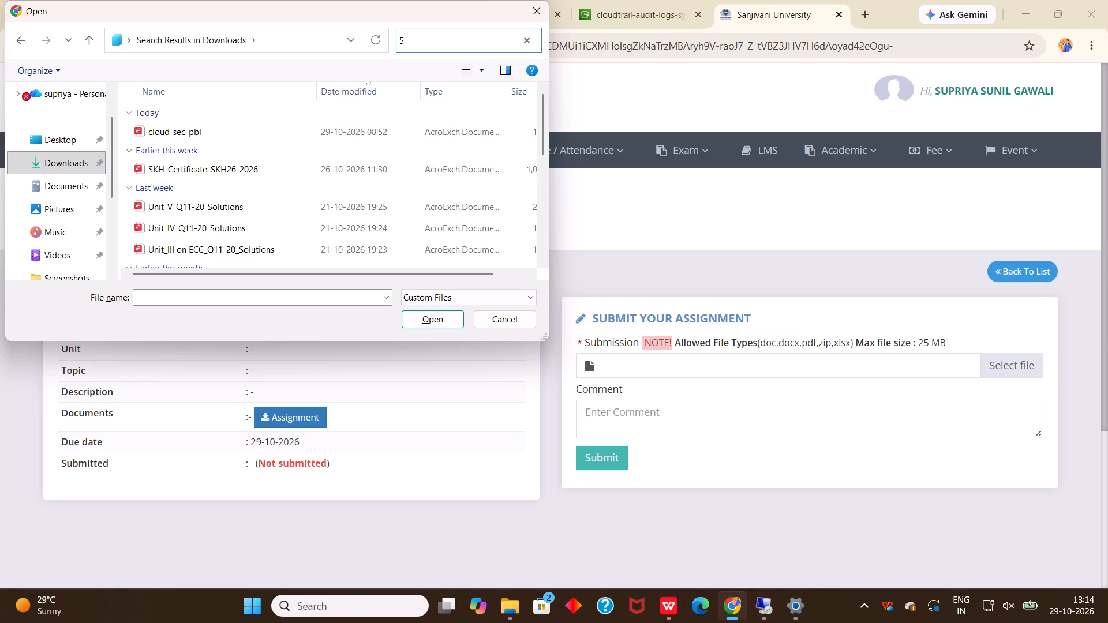
key("BackSpace")
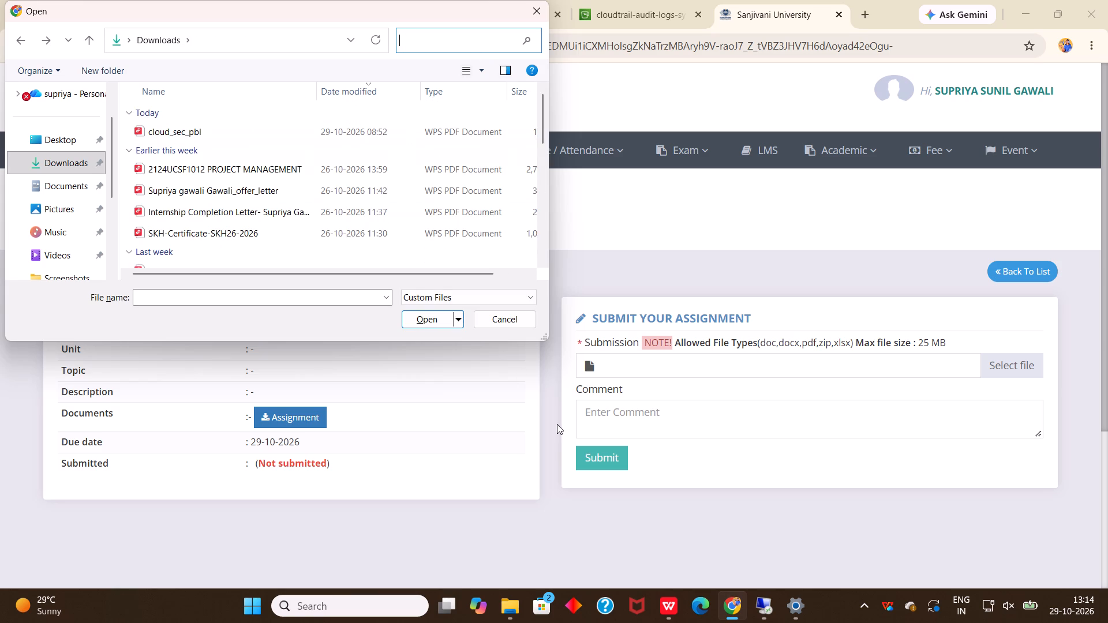
left_click(585, 544)
left_click(535, 12)
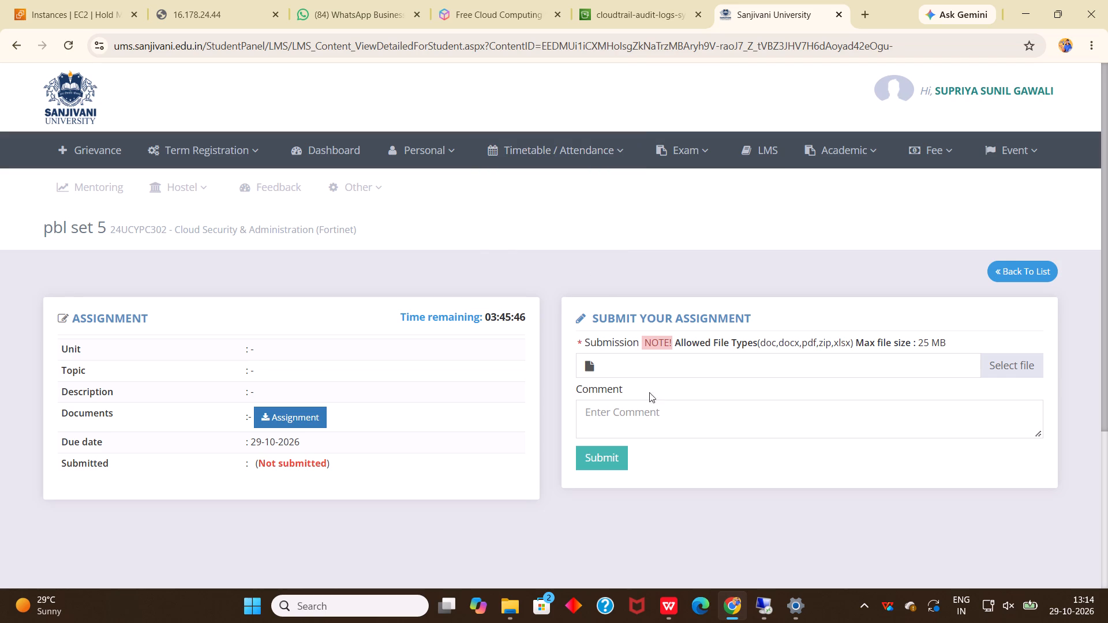
Switch to WPS, save a copy of the document as PBL-5(1019).docx on the Desktop, and save the open document.
left_click(659, 0)
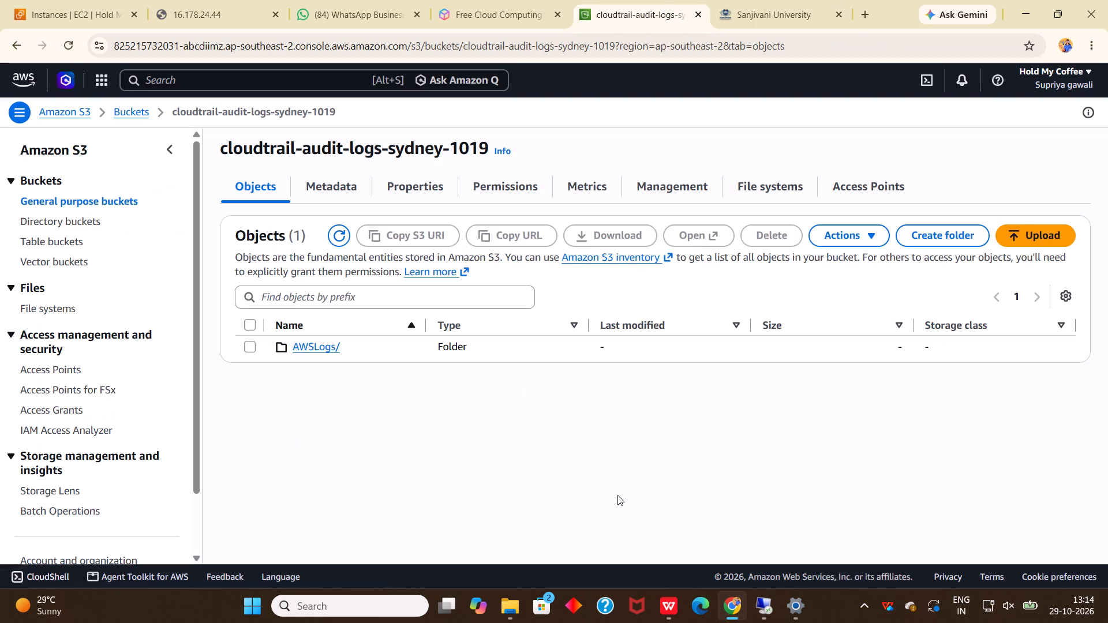
left_click(669, 607)
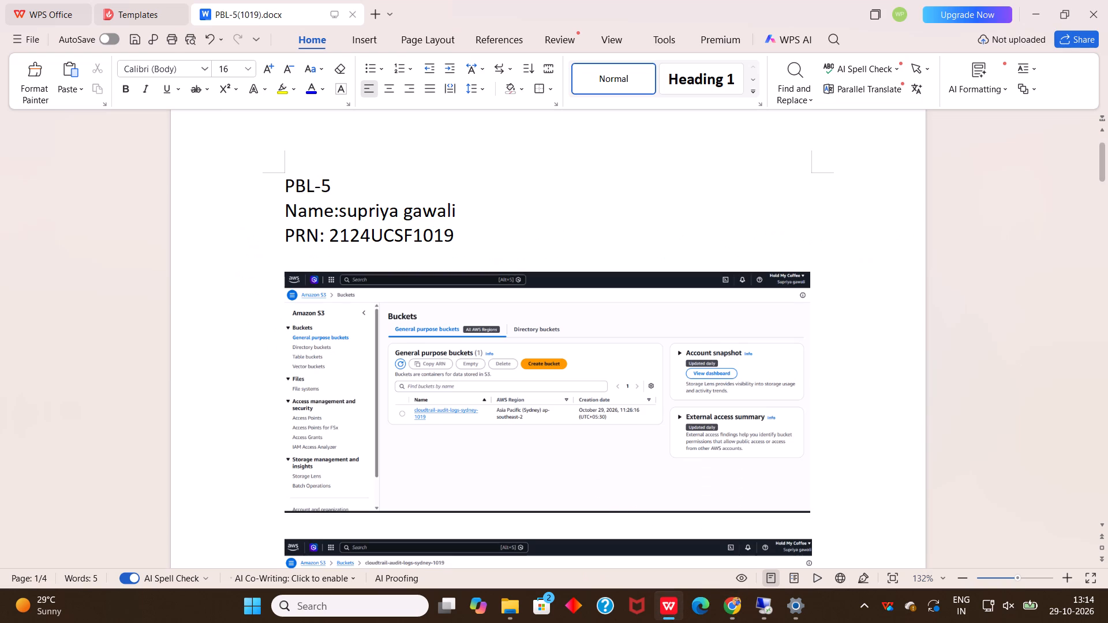
left_click(31, 37)
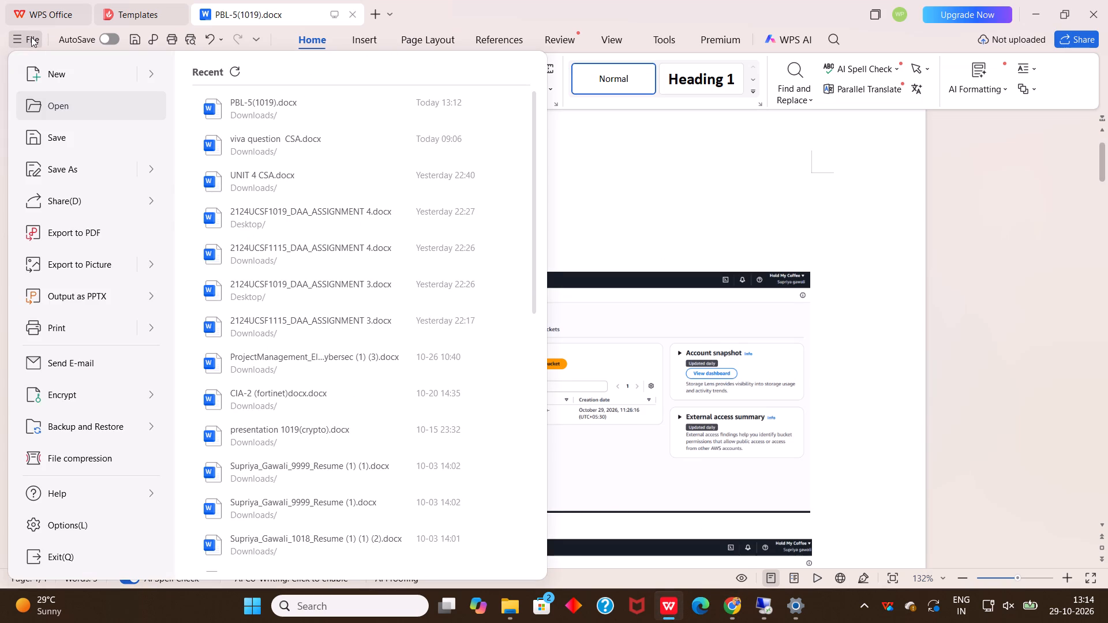
left_click(80, 179)
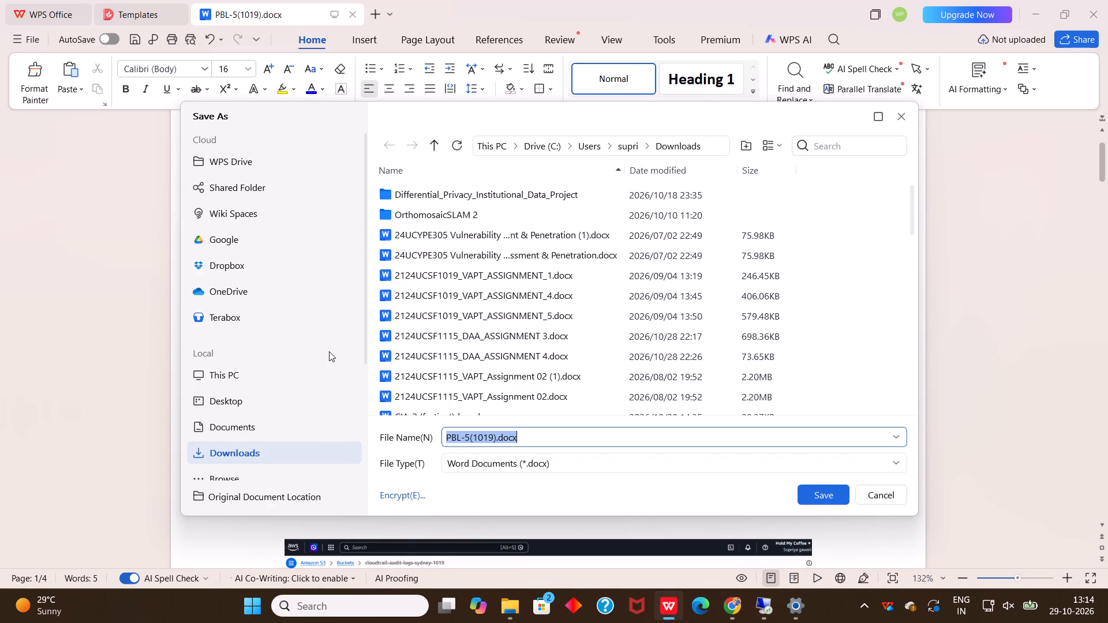
left_click(259, 406)
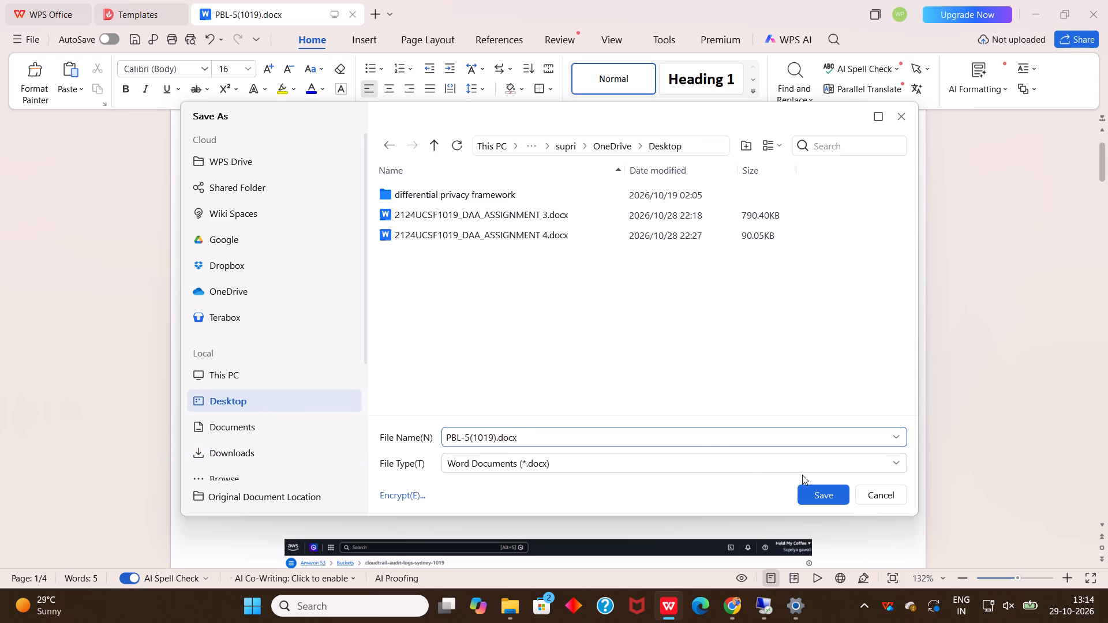
left_click(825, 494)
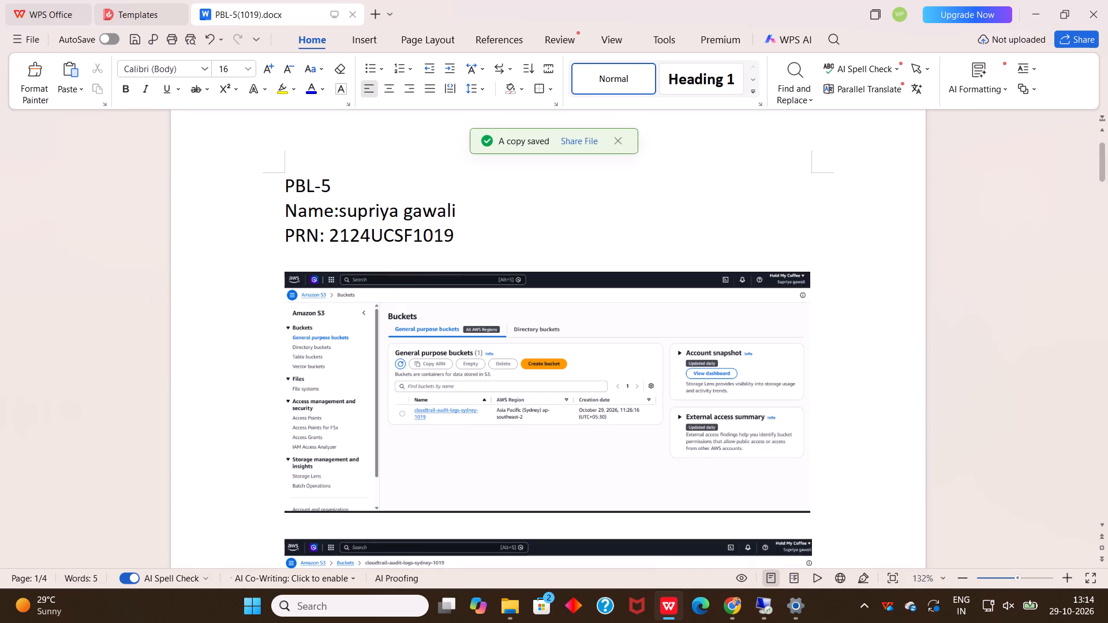
left_click(17, 33)
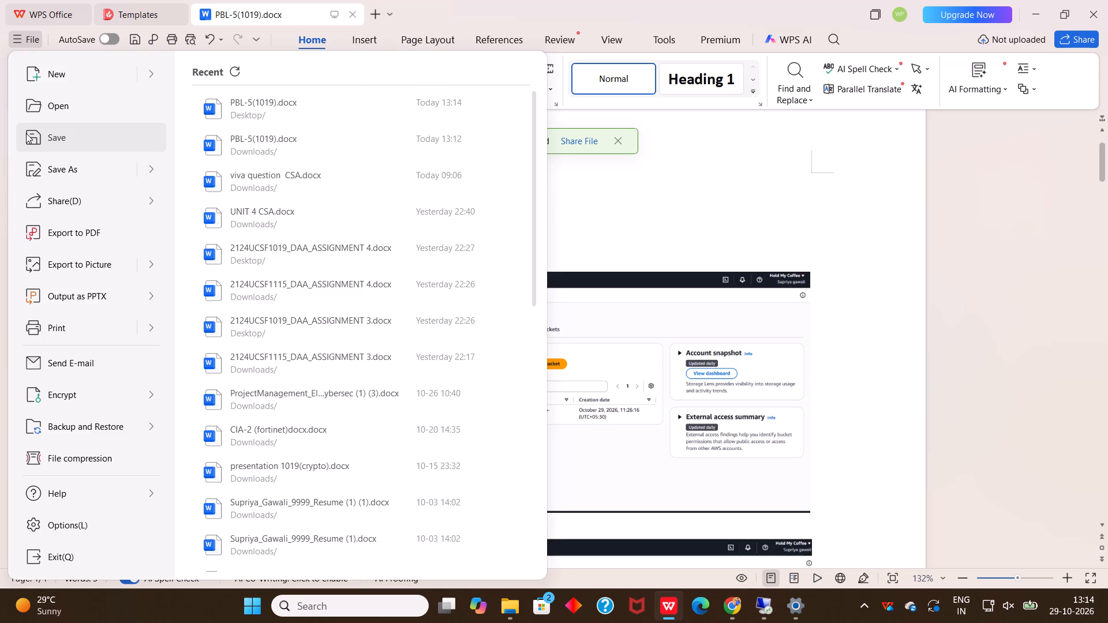
left_click(26, 133)
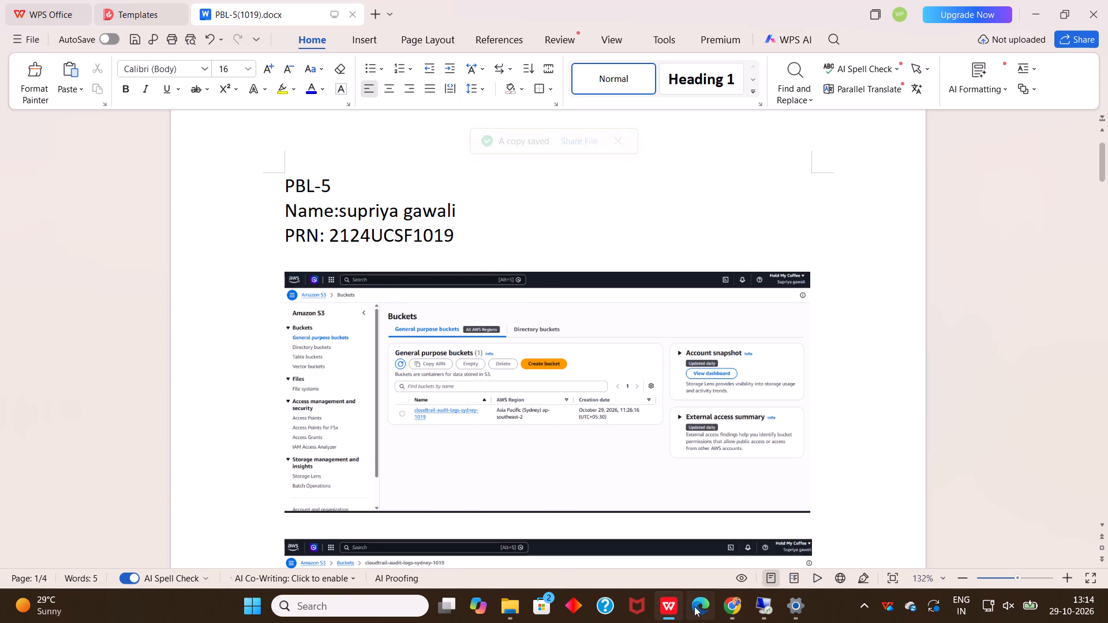
Switch back to the pbl set 5 submission page in Chrome, start selecting a file, and search the Desktop folder for pbl.
left_click(732, 609)
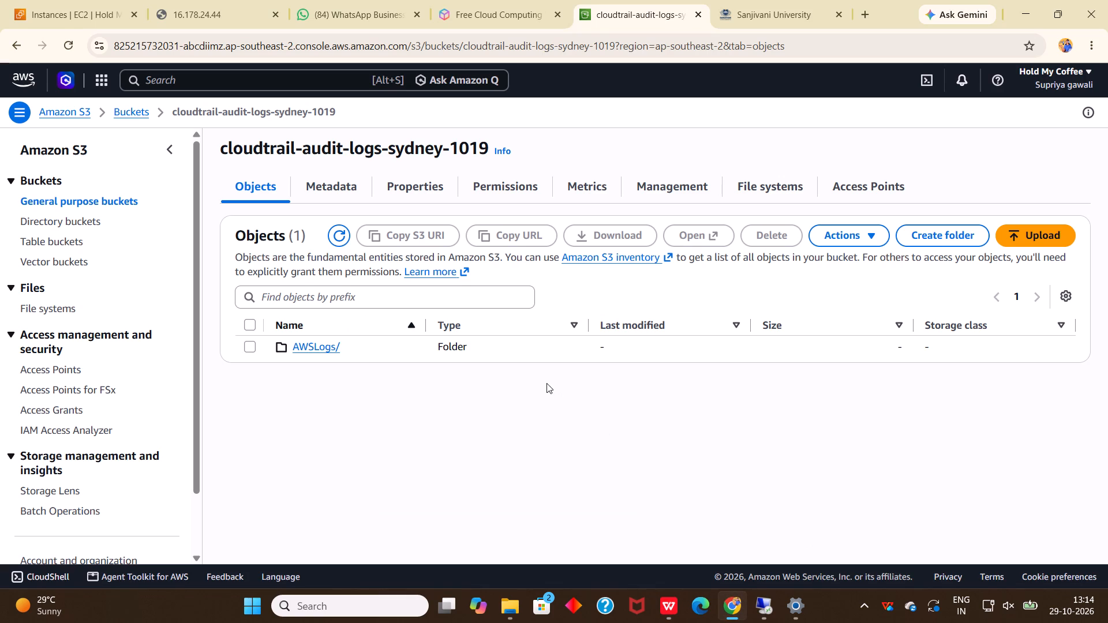
left_click(751, 26)
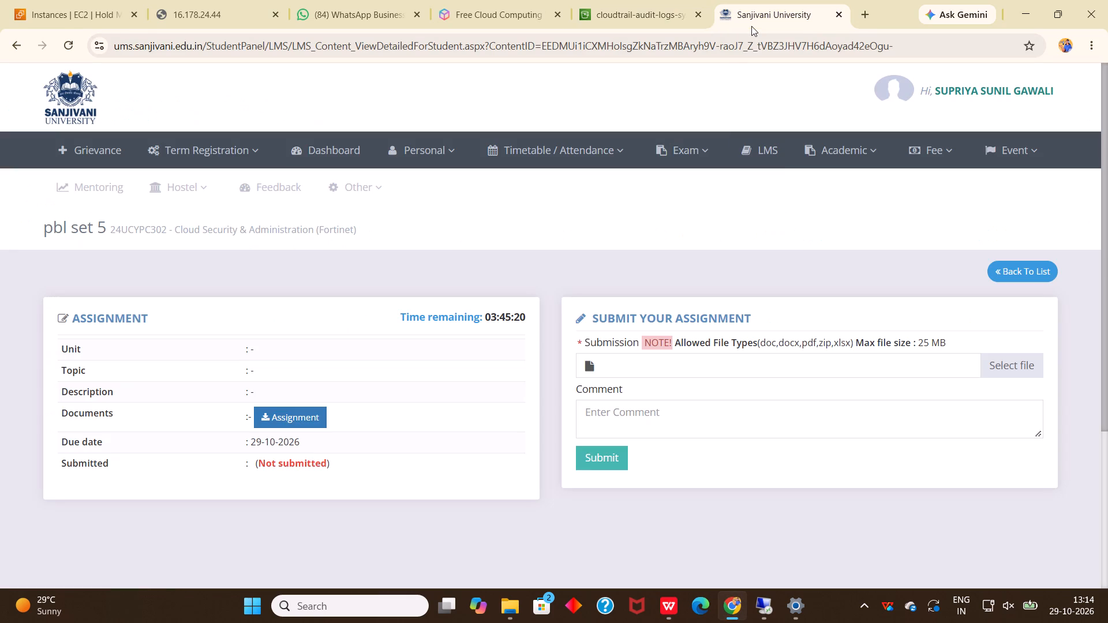
left_click(588, 363)
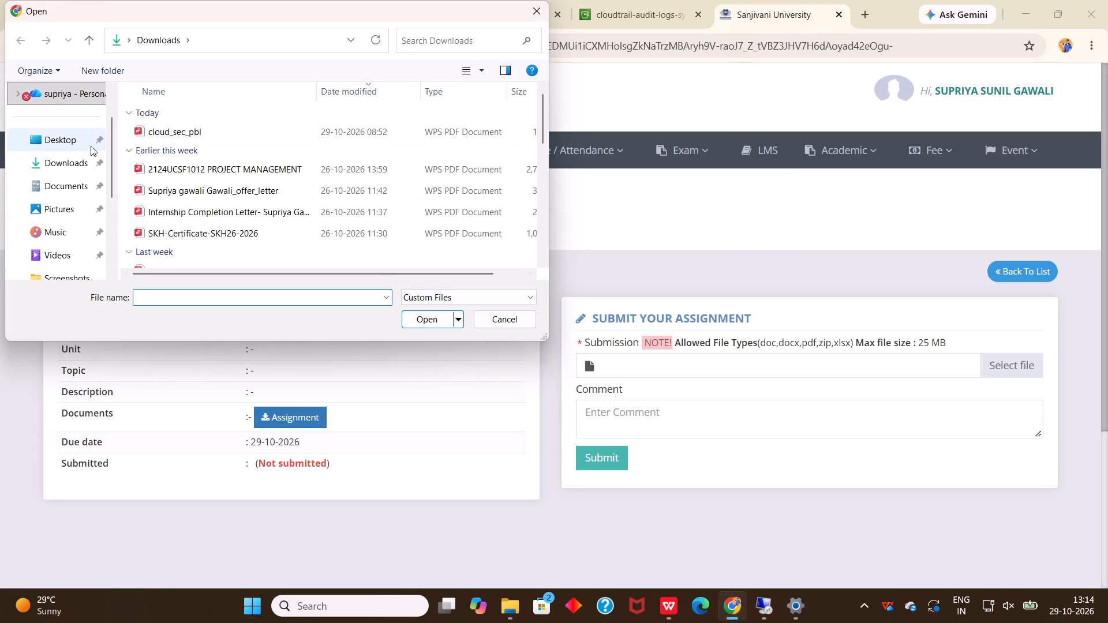
left_click(73, 145)
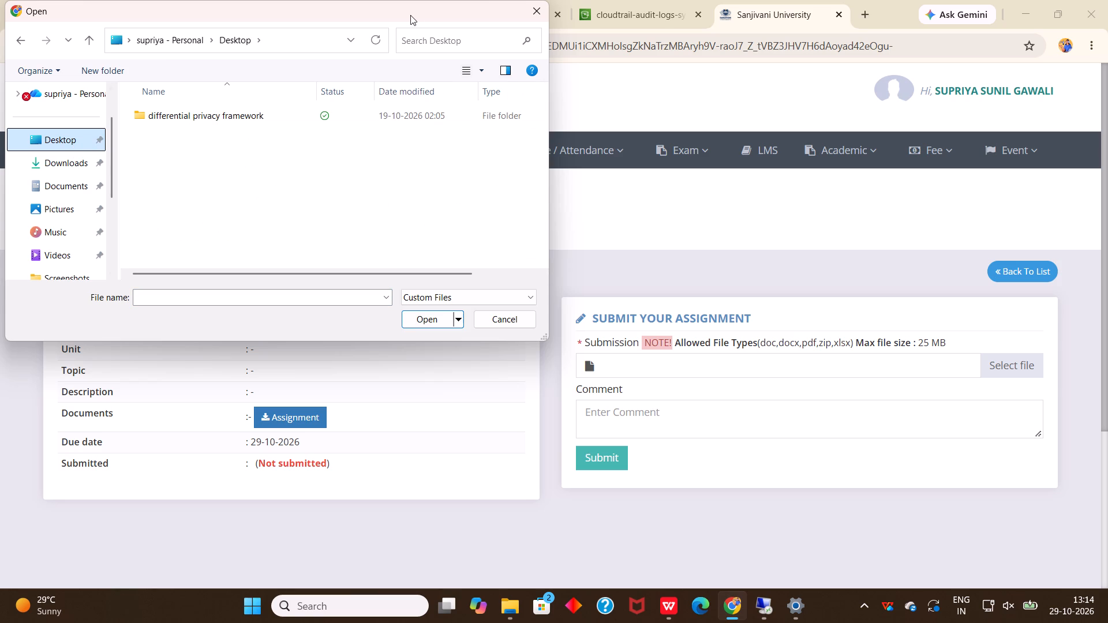
left_click(418, 35)
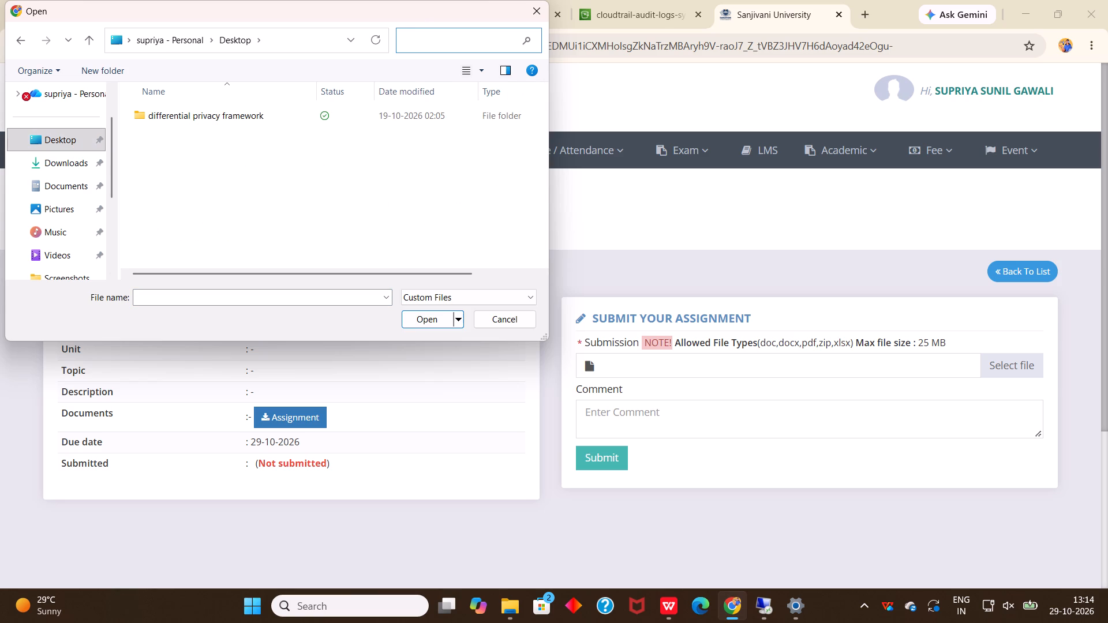
key("p")
key("b")
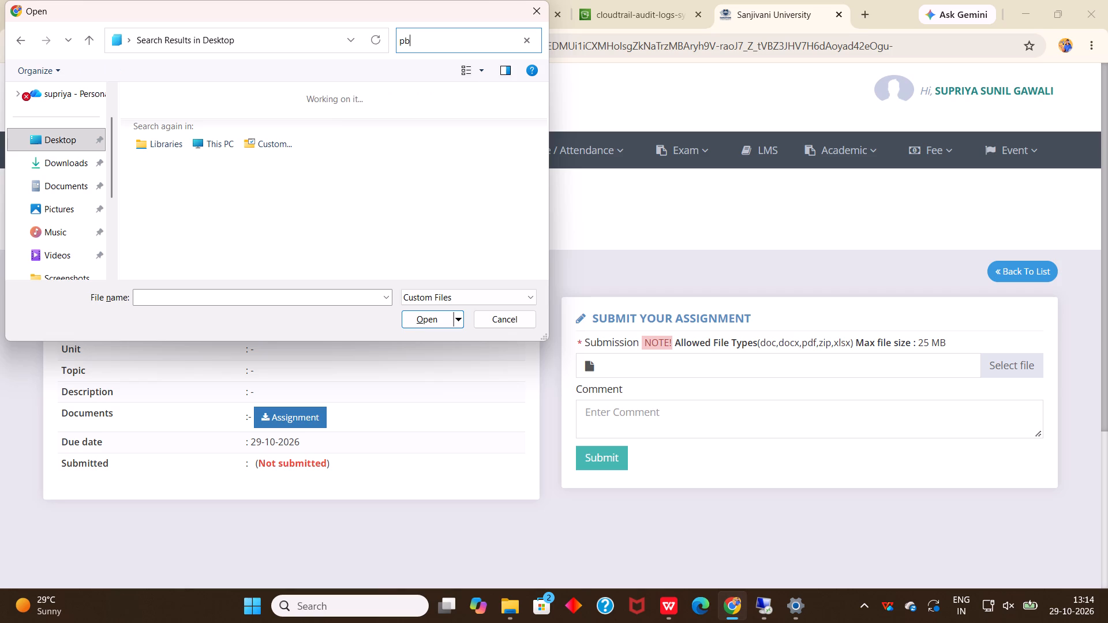
key("l")
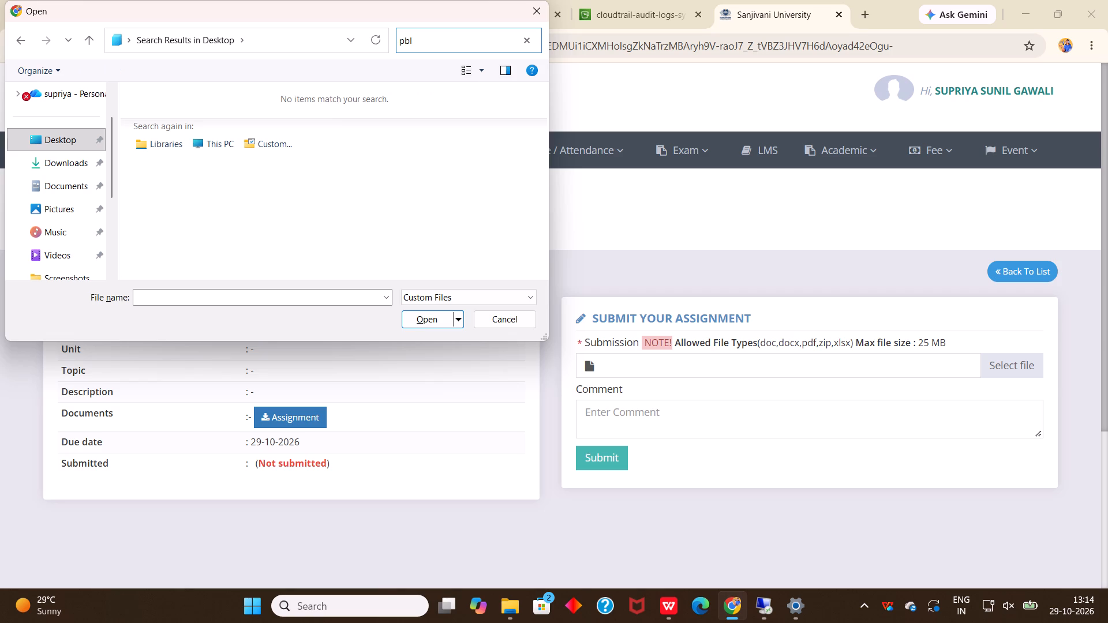
Search the Desktop folder for 5 instead, look through the matches for the PBL-5 document, and clear the search.
key("BackSpace")
key("BackSpace")
key("BackSpace")
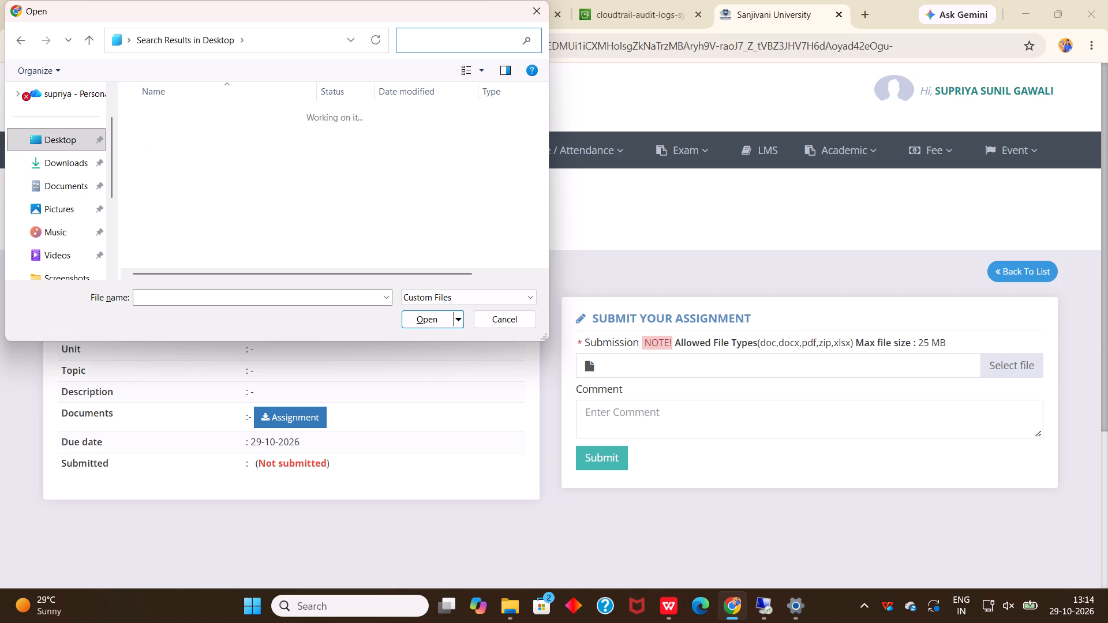
key("5")
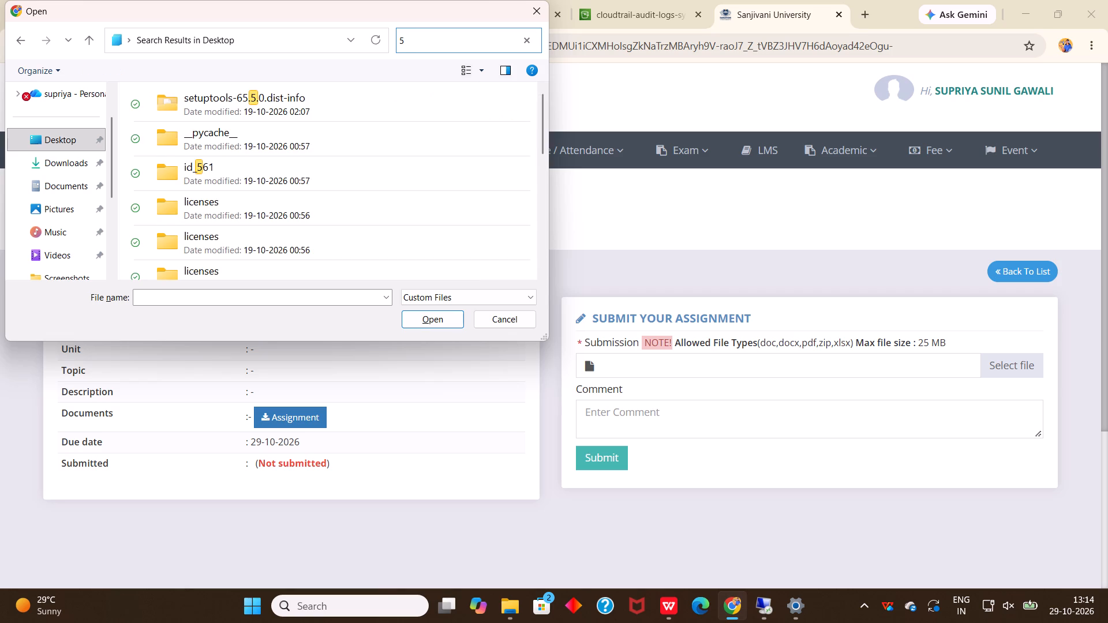
scroll(267, 230, "down", 2)
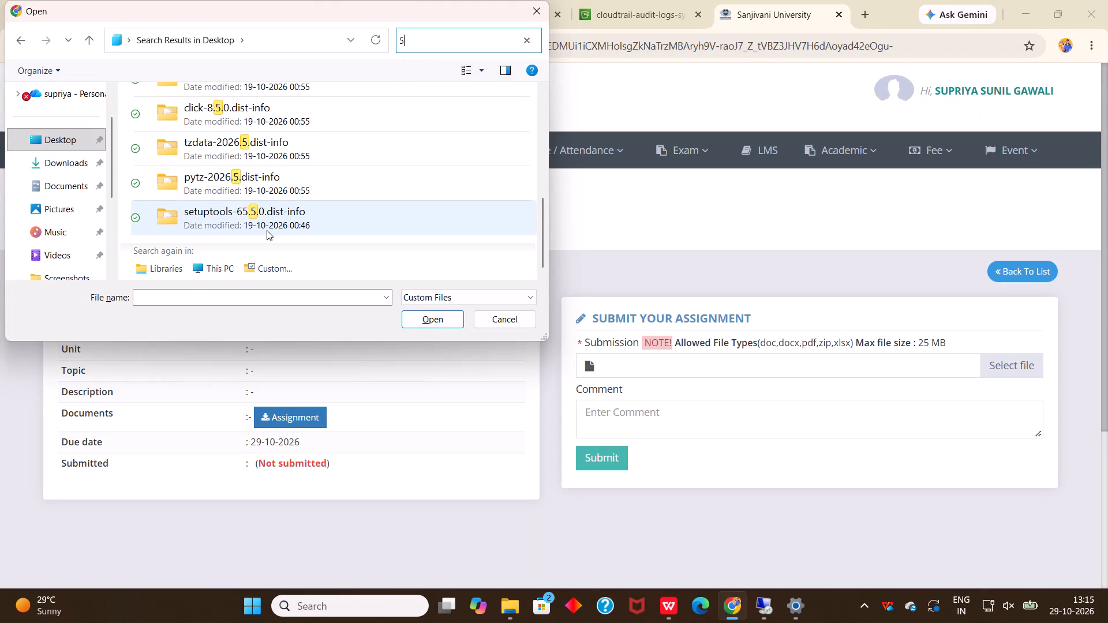
scroll(267, 230, "down", 3)
scroll(267, 230, "up", 7)
scroll(267, 230, "down", 20)
scroll(267, 230, "down", 3)
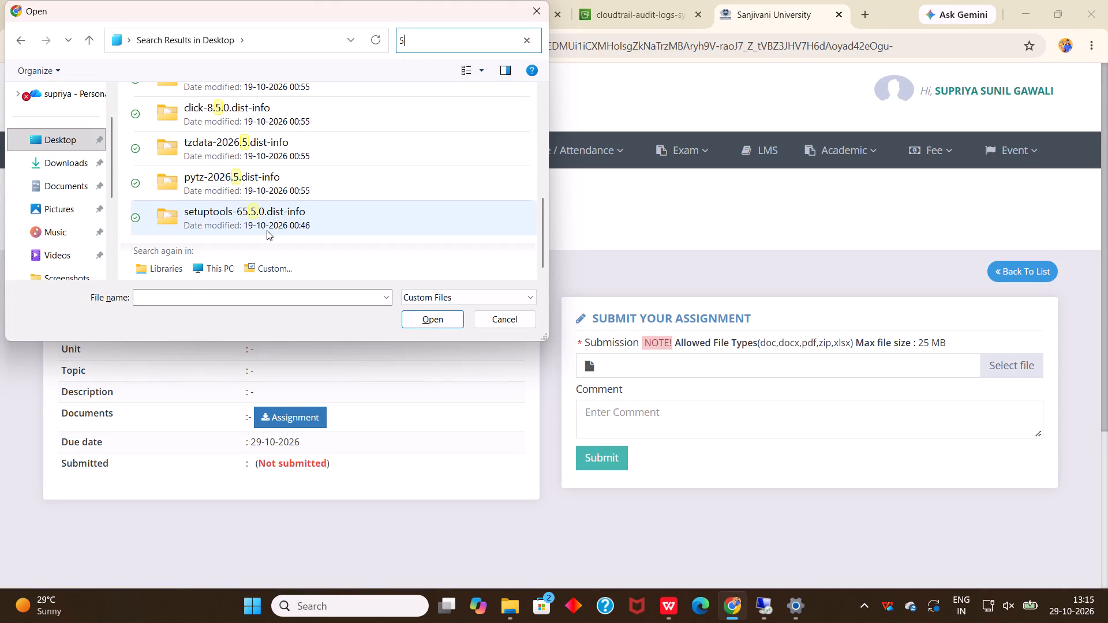
scroll(267, 230, "down", 12)
scroll(267, 230, "up", 9)
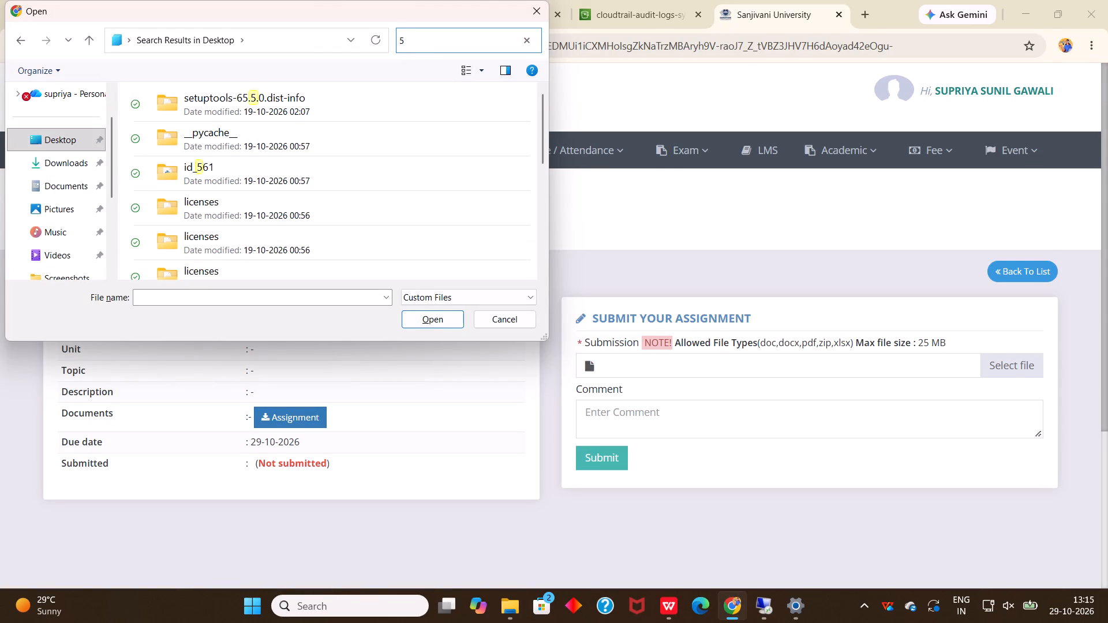
key("BackSpace")
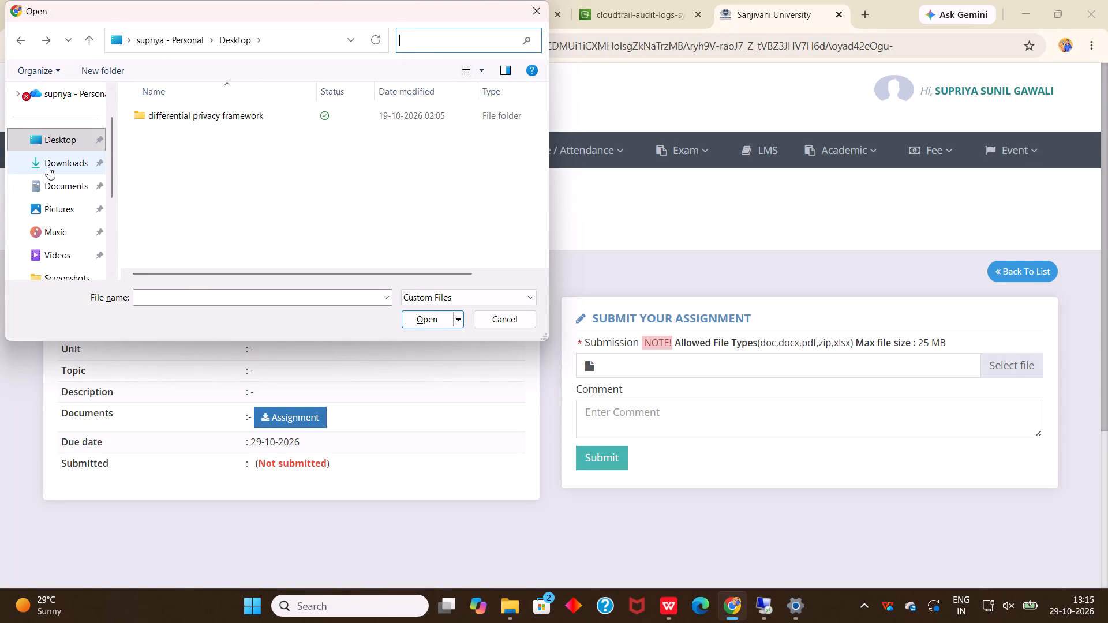
Check the Downloads and Documents folders for the PBL-5 document and close the file selection.
left_click(49, 166)
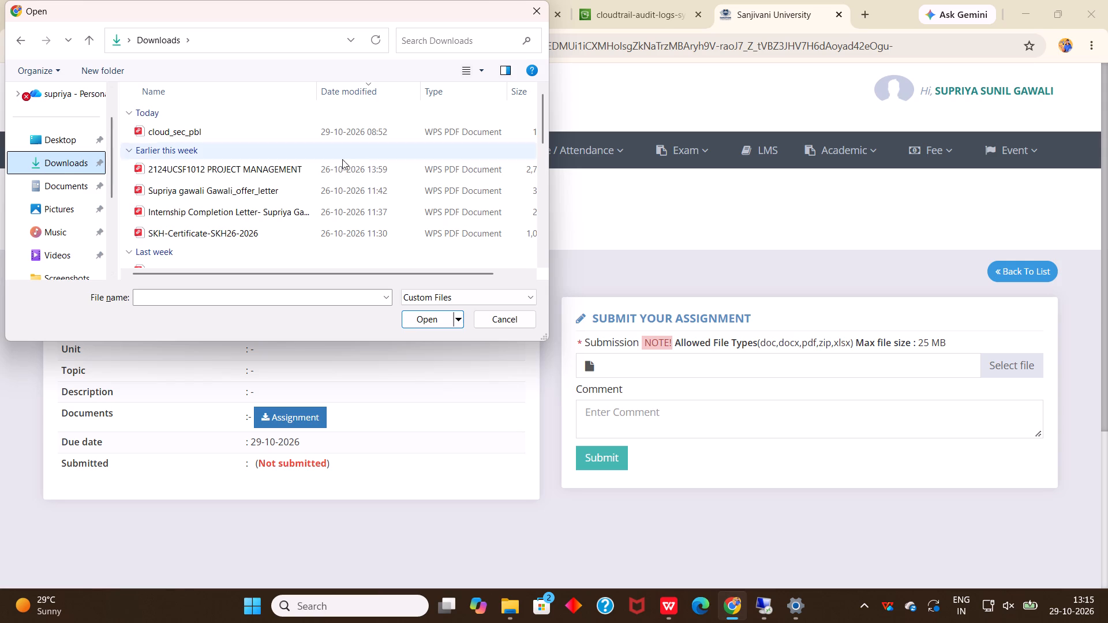
left_click(73, 191)
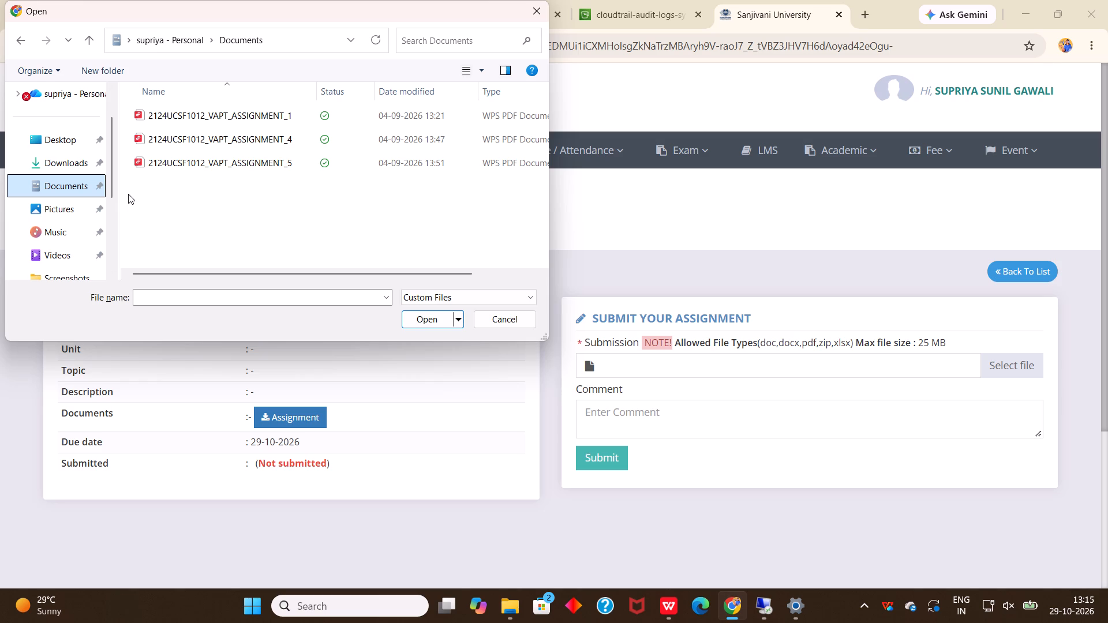
left_click(540, 16)
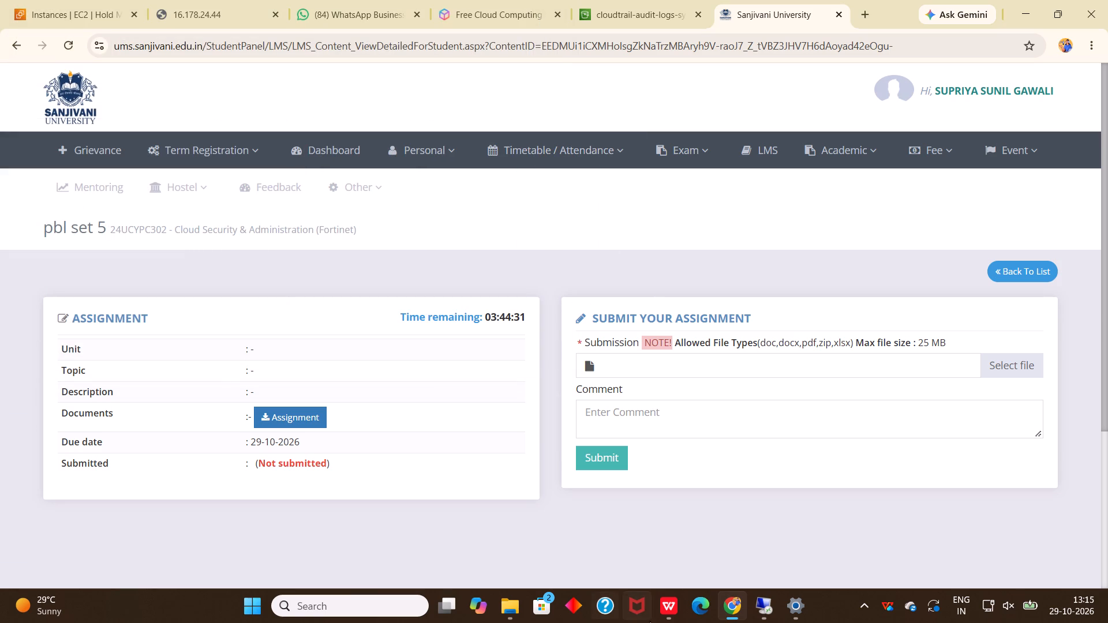
Switch to WPS and save a copy of the document in PDF format as PBL-5(1019).pdf on the Desktop.
left_click(667, 607)
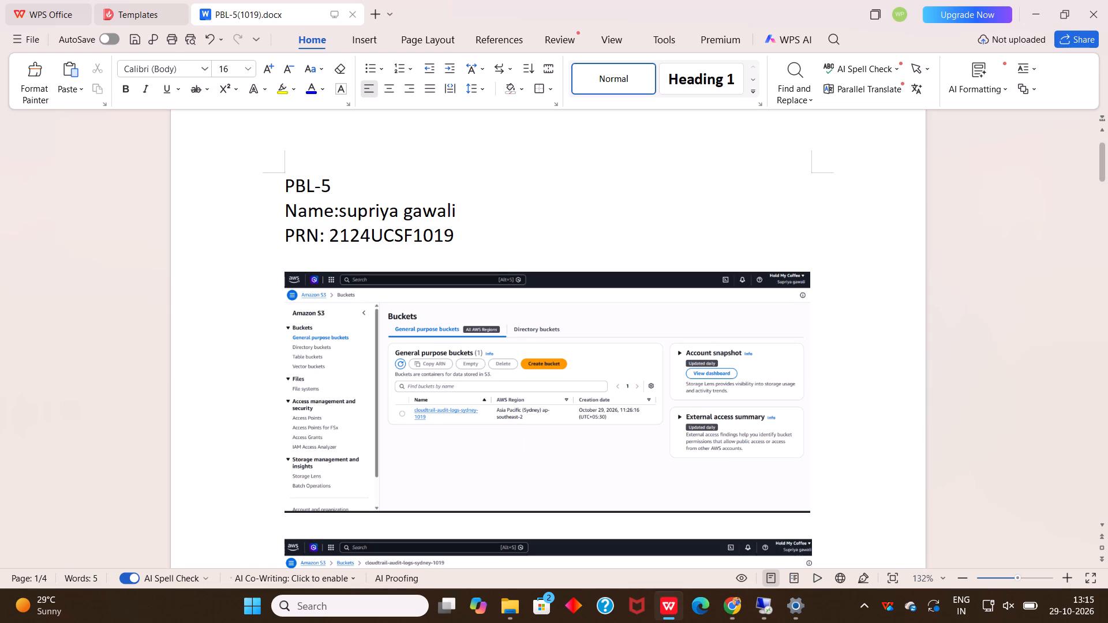
left_click(15, 39)
left_click(77, 167)
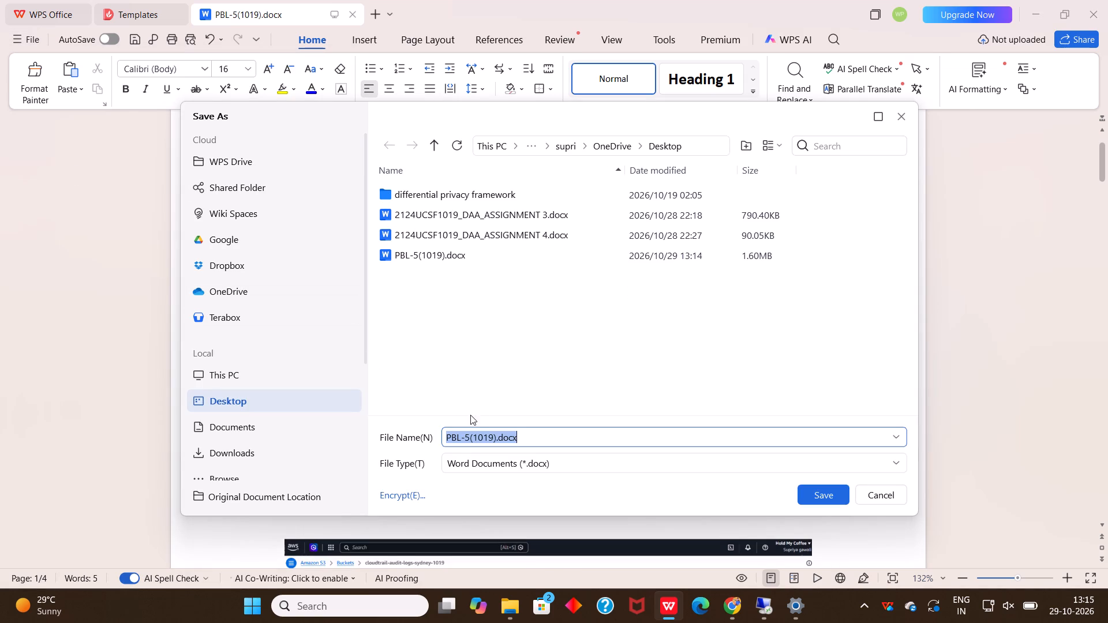
left_click(488, 463)
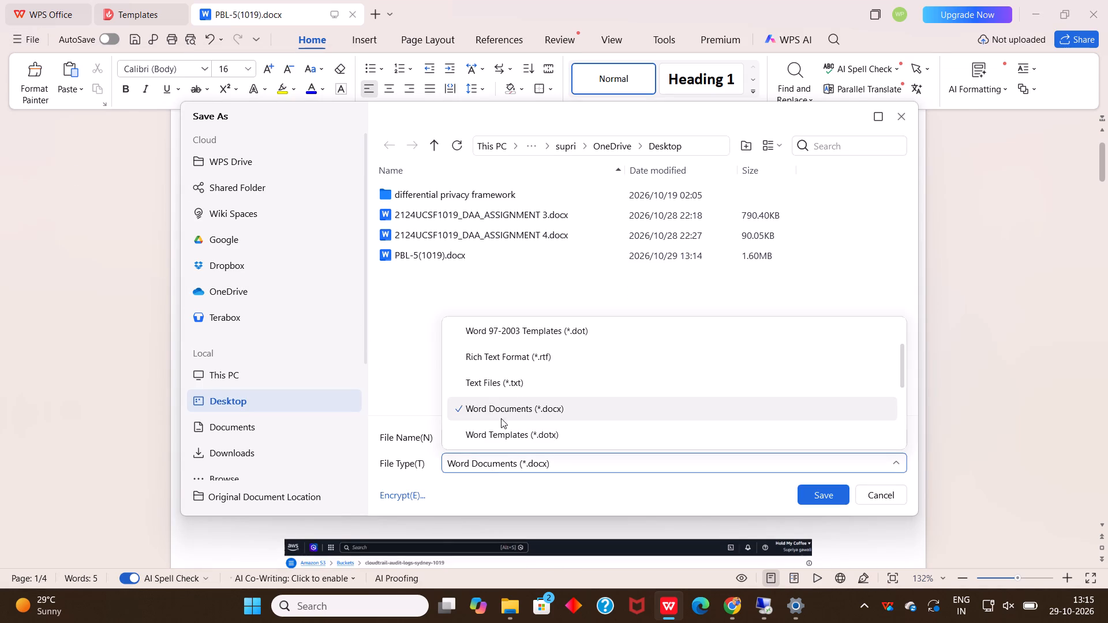
scroll(513, 390, "down", 1)
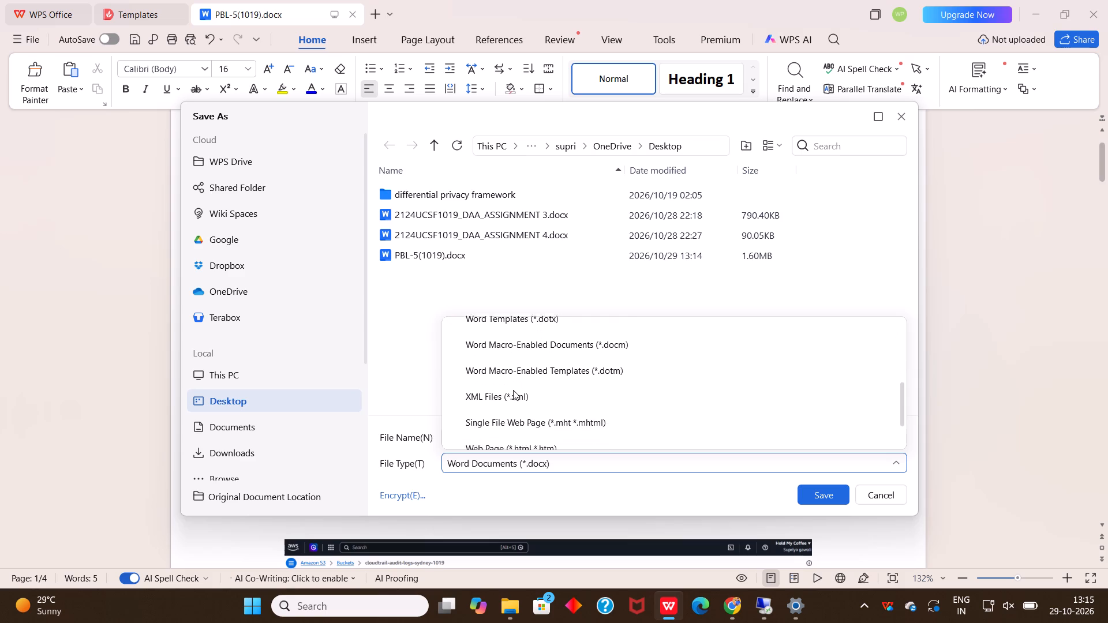
scroll(513, 390, "down", 2)
left_click(512, 431)
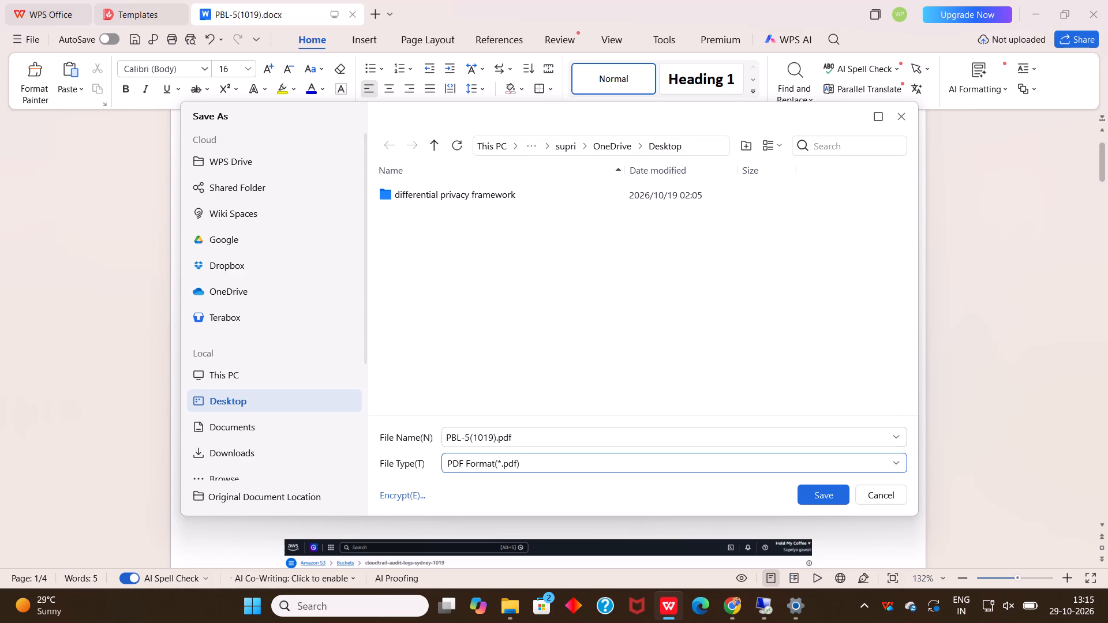
left_click(806, 491)
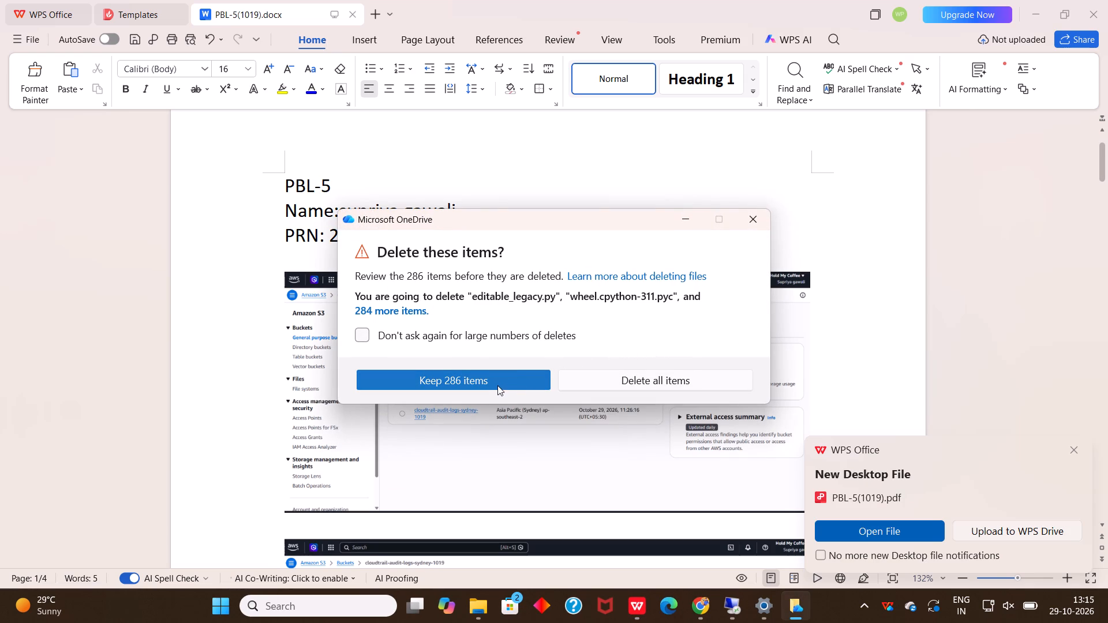
Keep the items that OneDrive is about to delete.
left_click(497, 382)
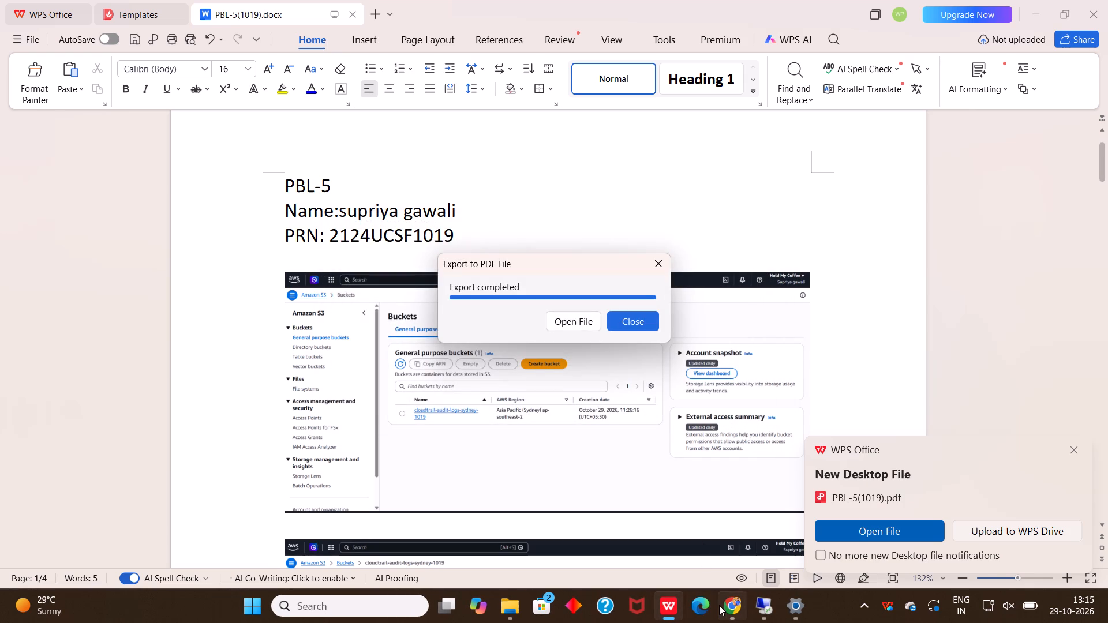
Switch back to Chrome, submit PBL-5(1019).pdf from the Desktop for pbl set 5, and dismiss the WPS new-file notification.
left_click(719, 605)
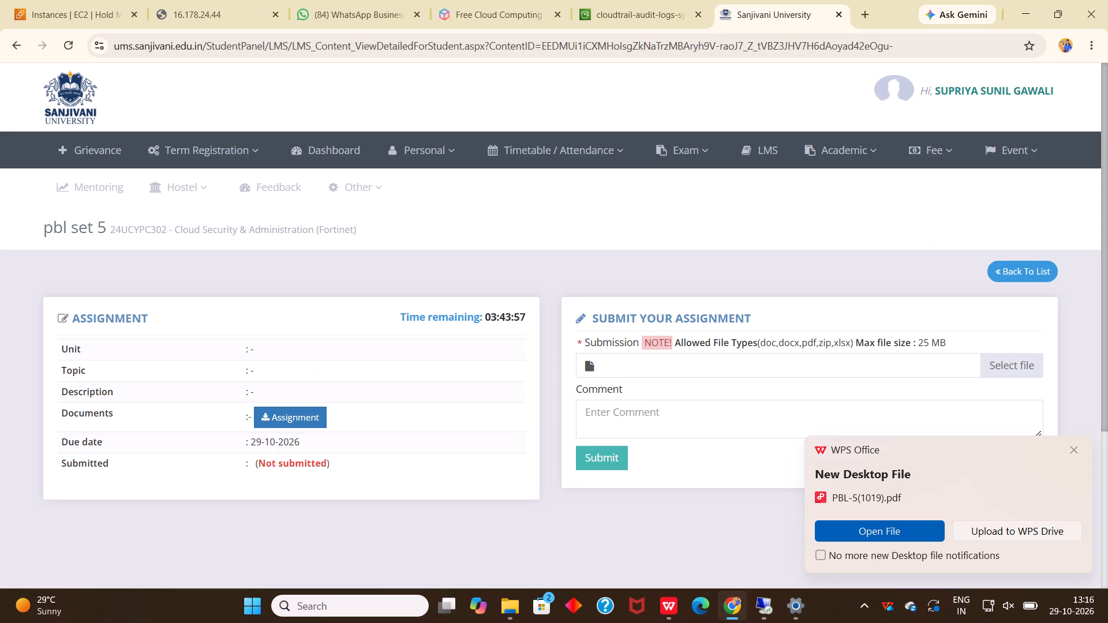
left_click(1003, 366)
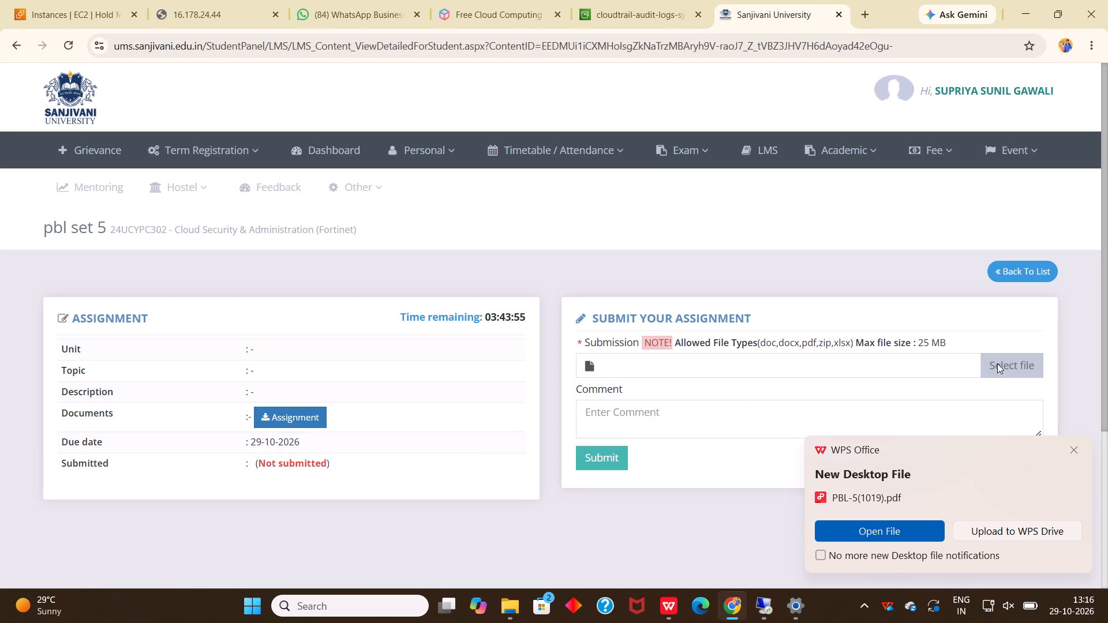
left_click(1016, 363)
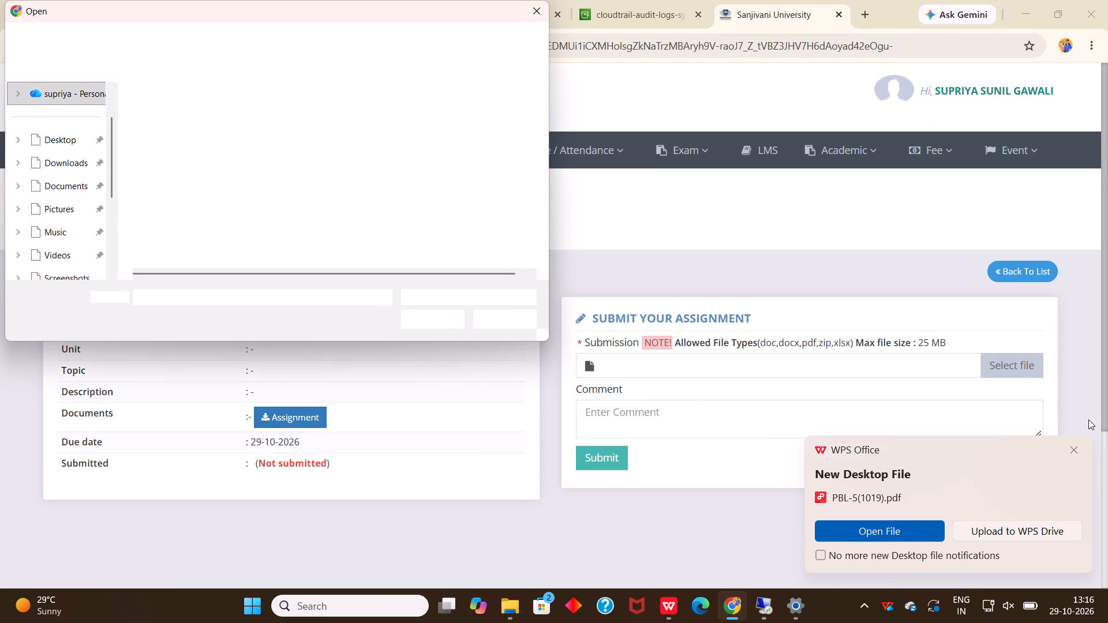
left_click(59, 147)
left_click(200, 137)
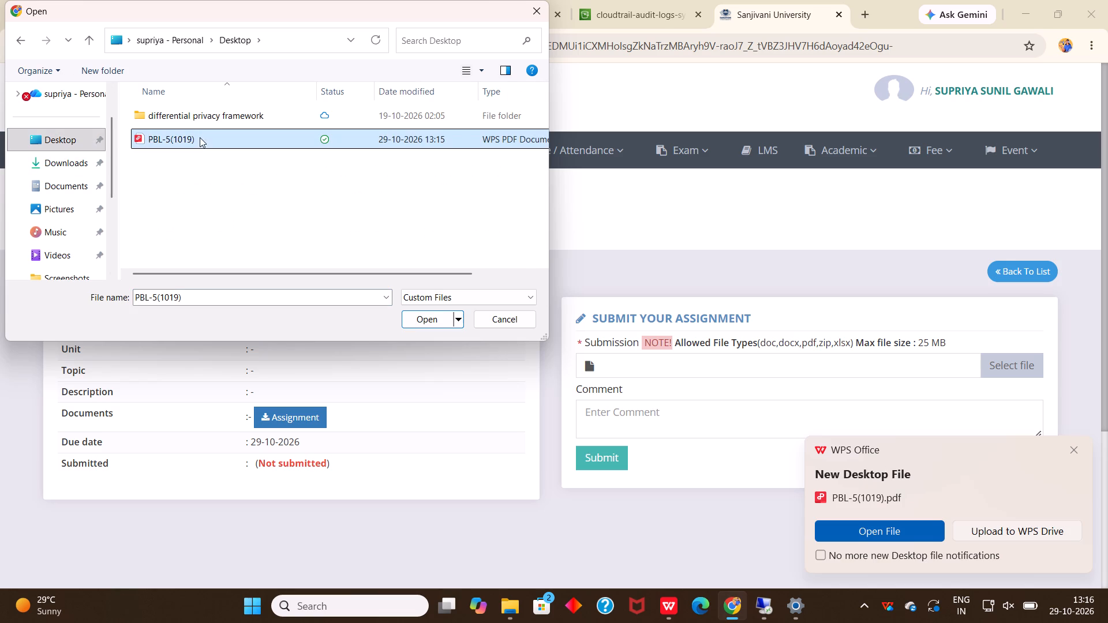
left_click(429, 320)
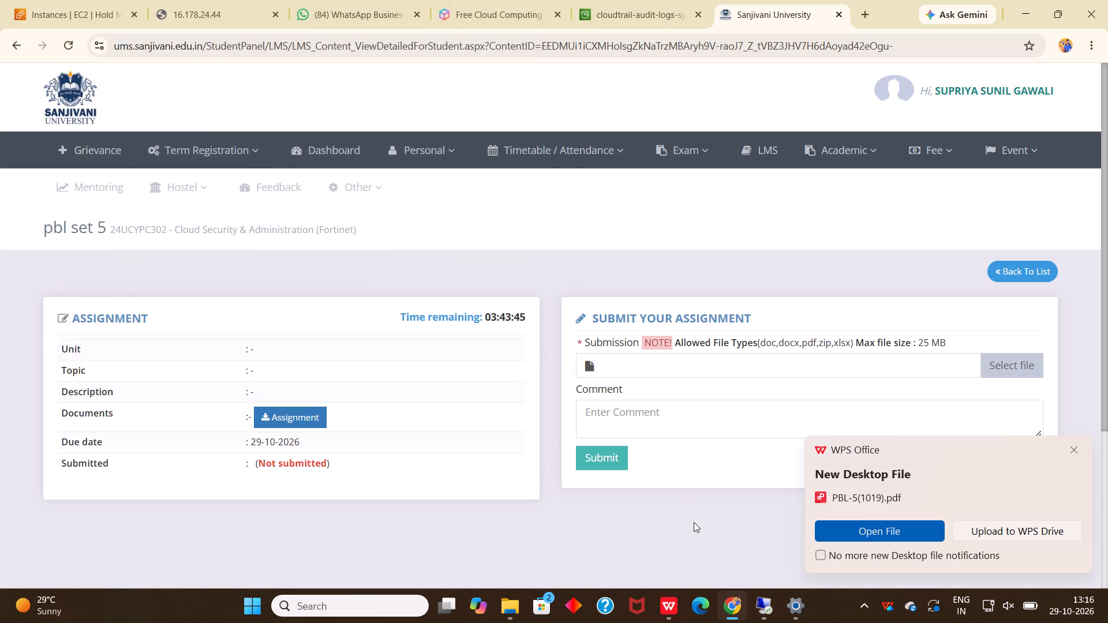
left_click(615, 461)
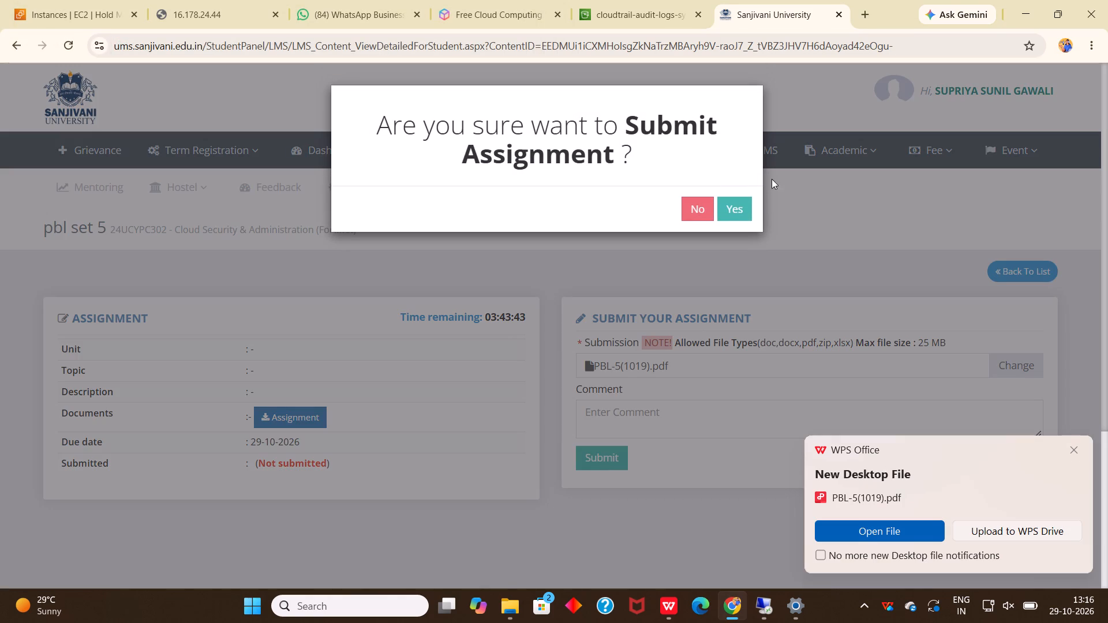
left_click(732, 204)
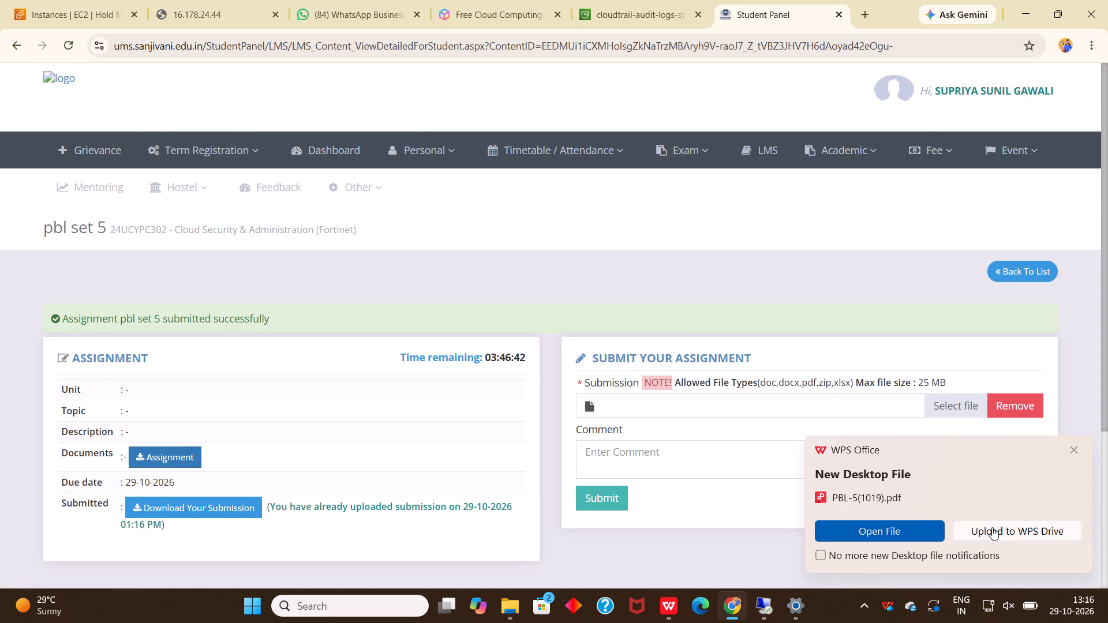
left_click(1075, 449)
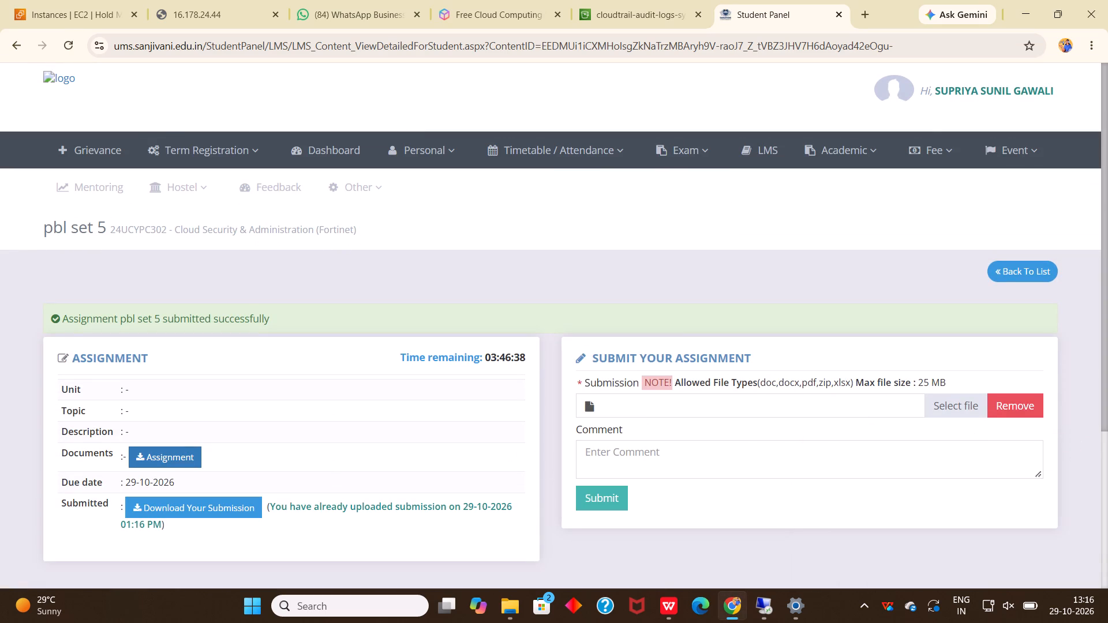
Download the submitted pbl set 5 document and look through the pages of the PDF.
left_click(226, 508)
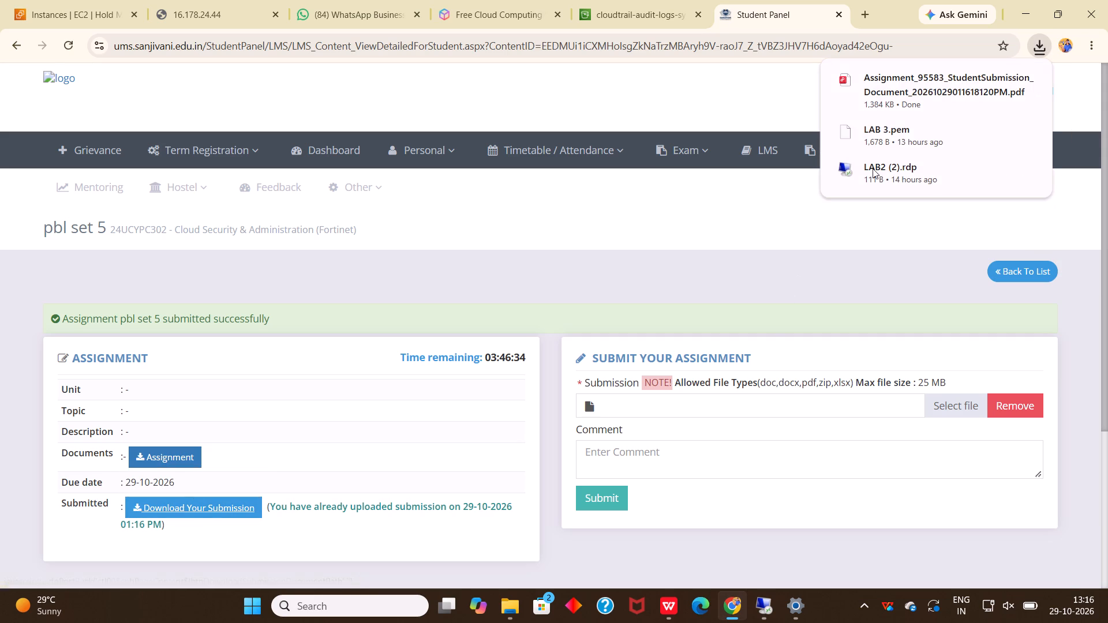
left_click(896, 89)
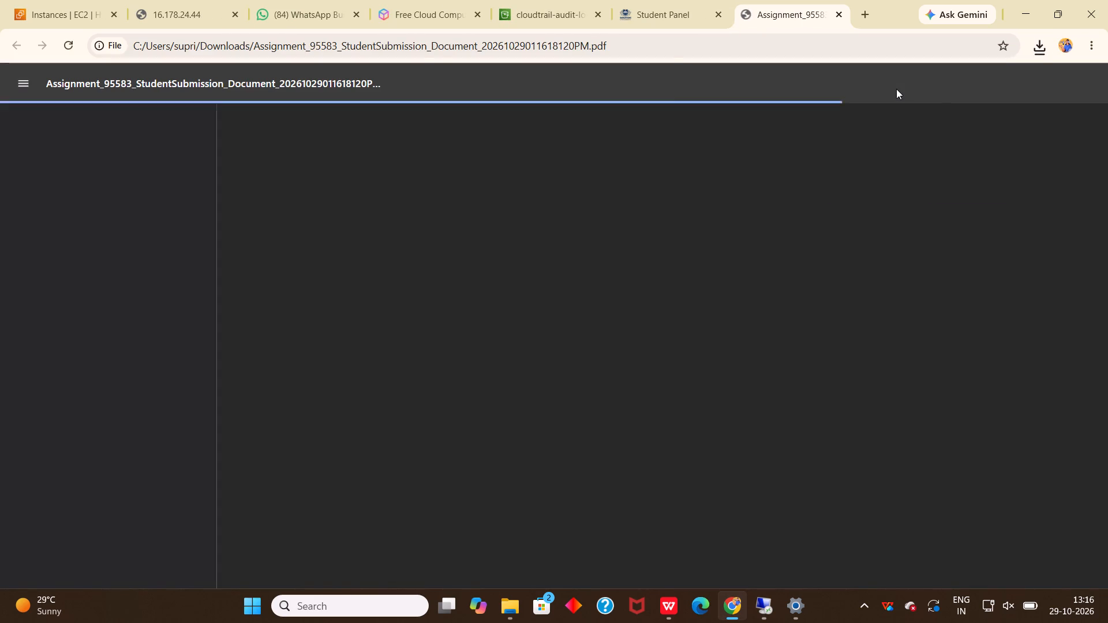
scroll(590, 362, "down", 17)
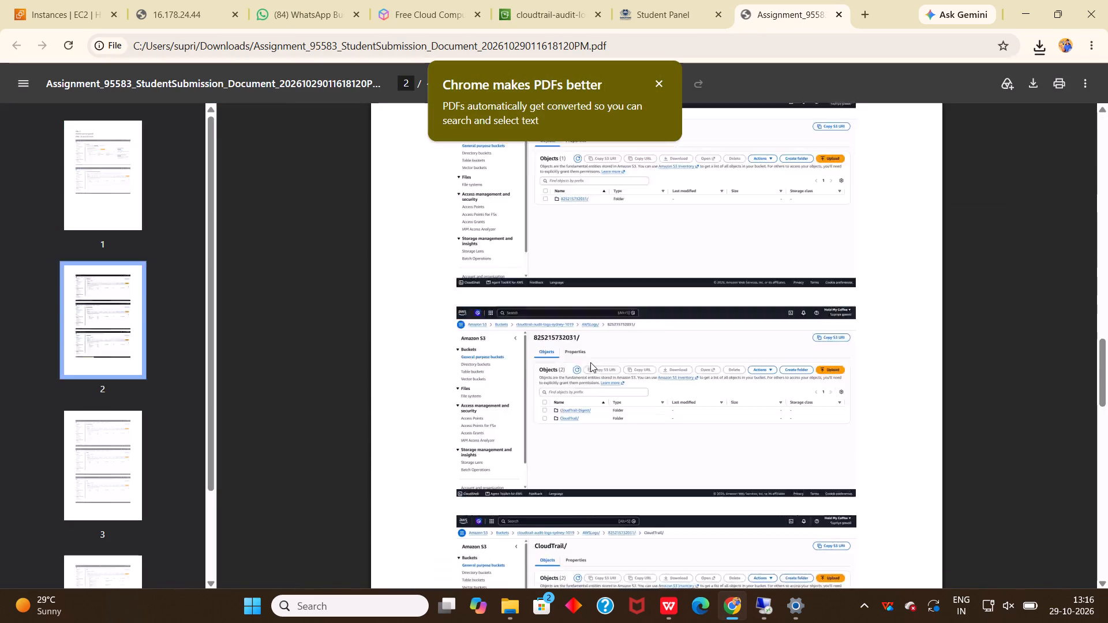
scroll(590, 362, "down", 14)
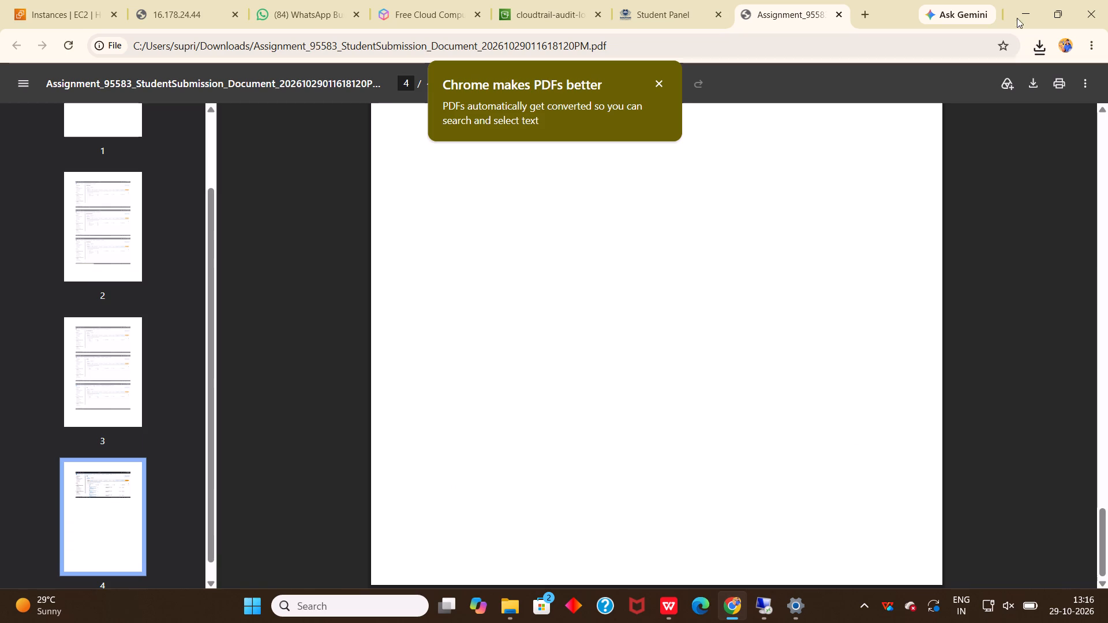
Return to WPS and close the Export to PDF File dialog.
left_click(1019, 9)
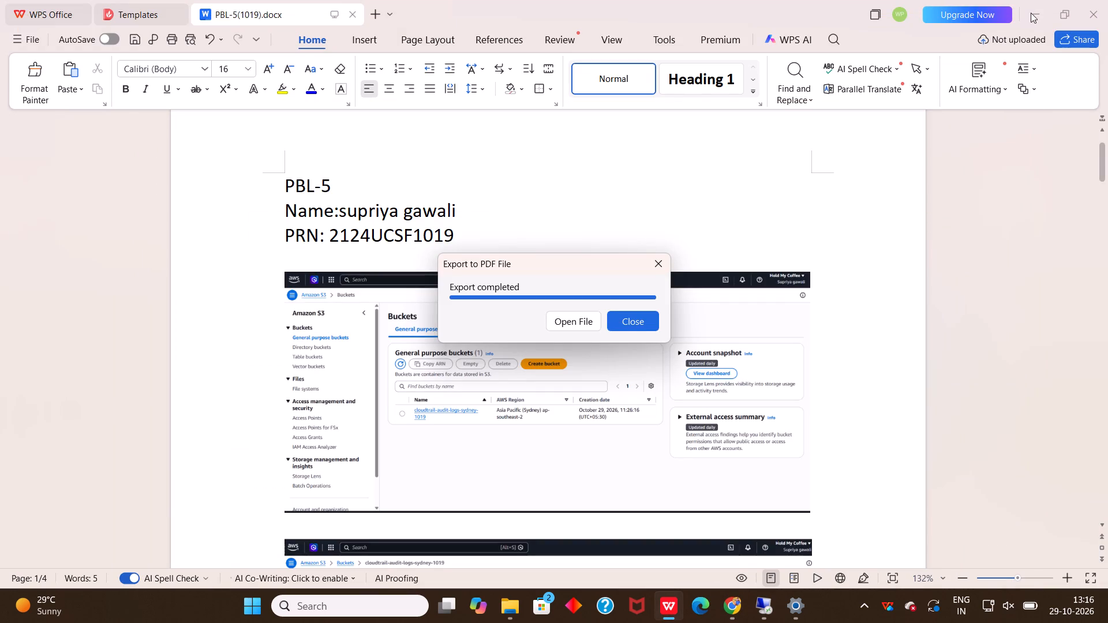
left_click(1031, 13)
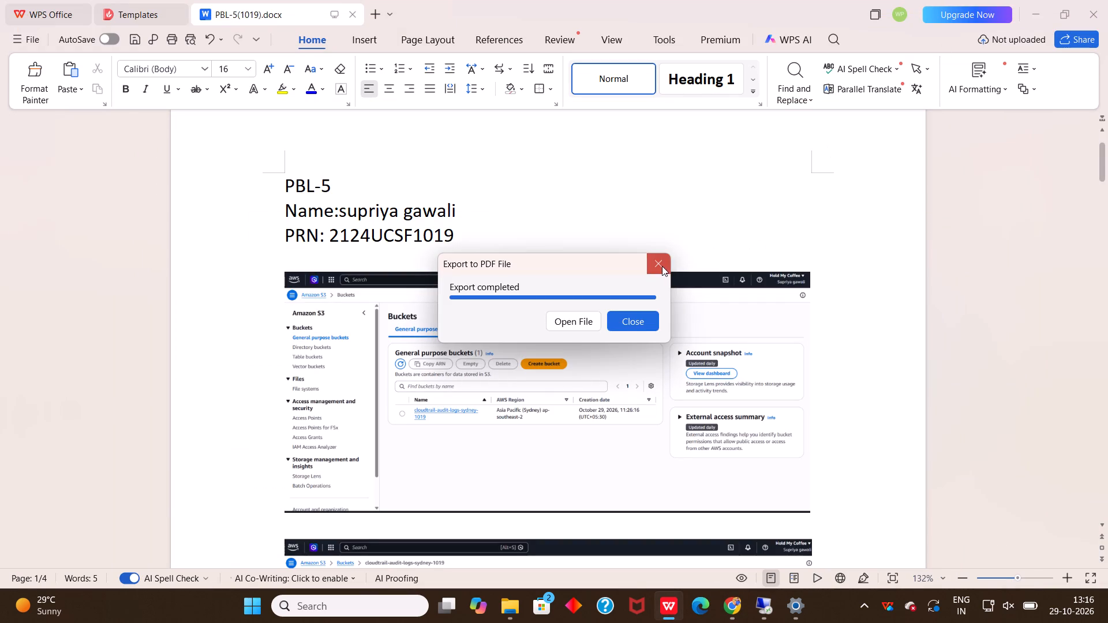
left_click(656, 266)
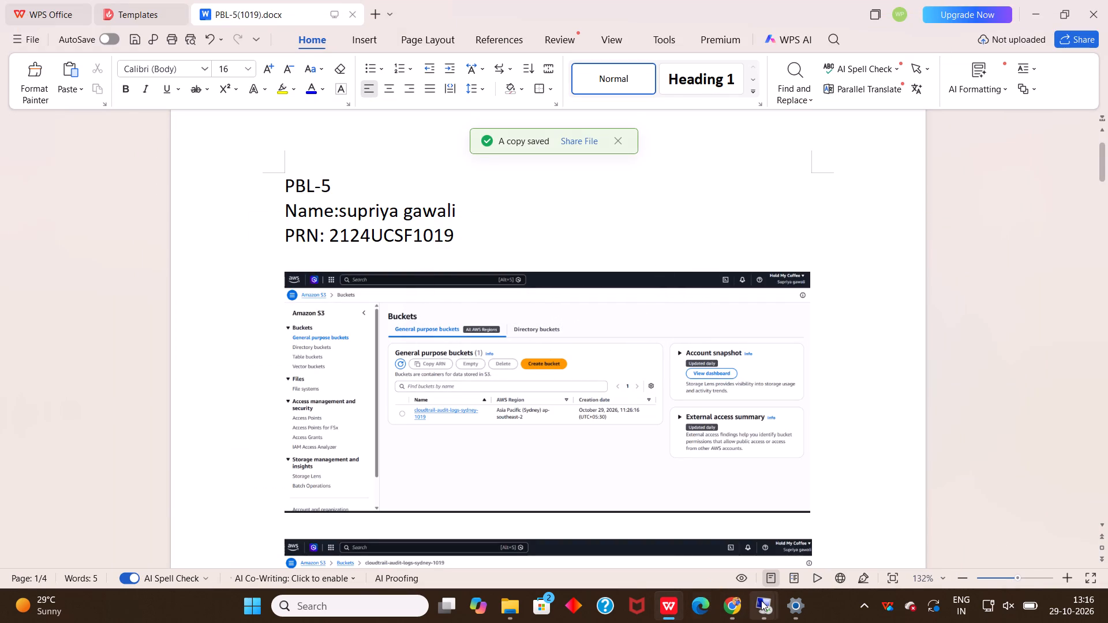
Switch back to Chrome and browse the cloudtrail-audit-logs-sydney-1019 bucket's CloudTrail logs to the ap-southeast-2/2026/10/29 folder.
left_click(732, 605)
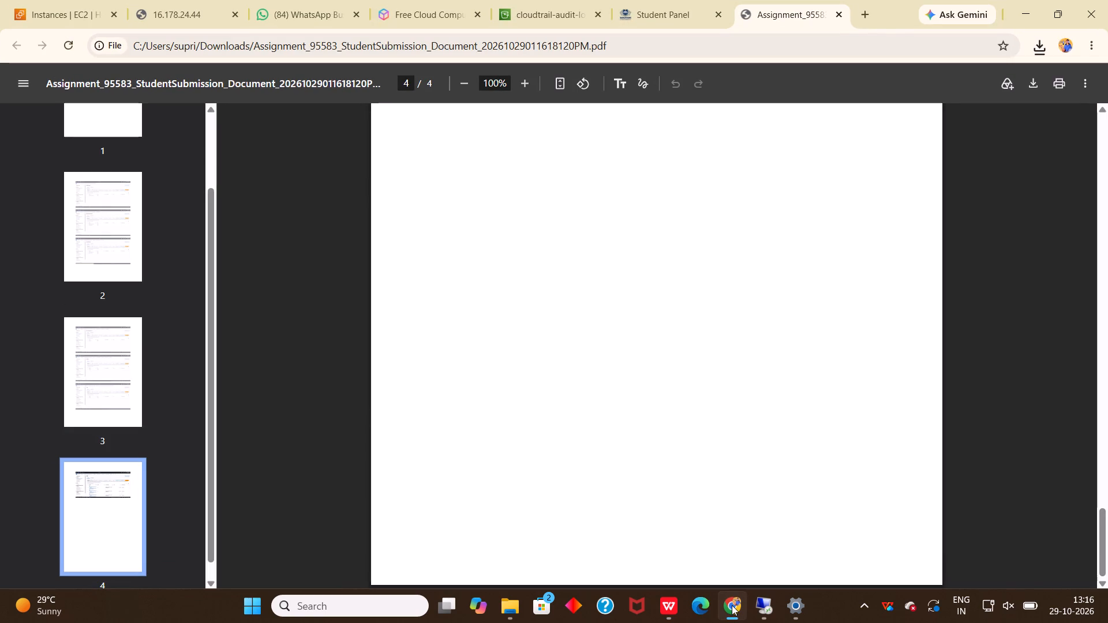
left_click(671, 8)
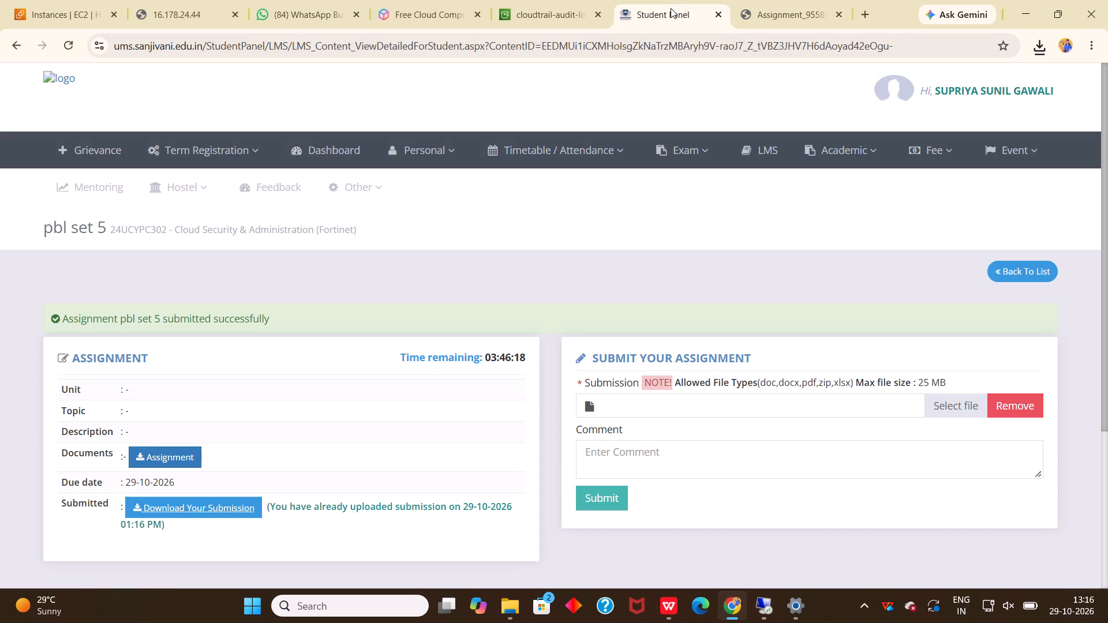
left_click(531, 12)
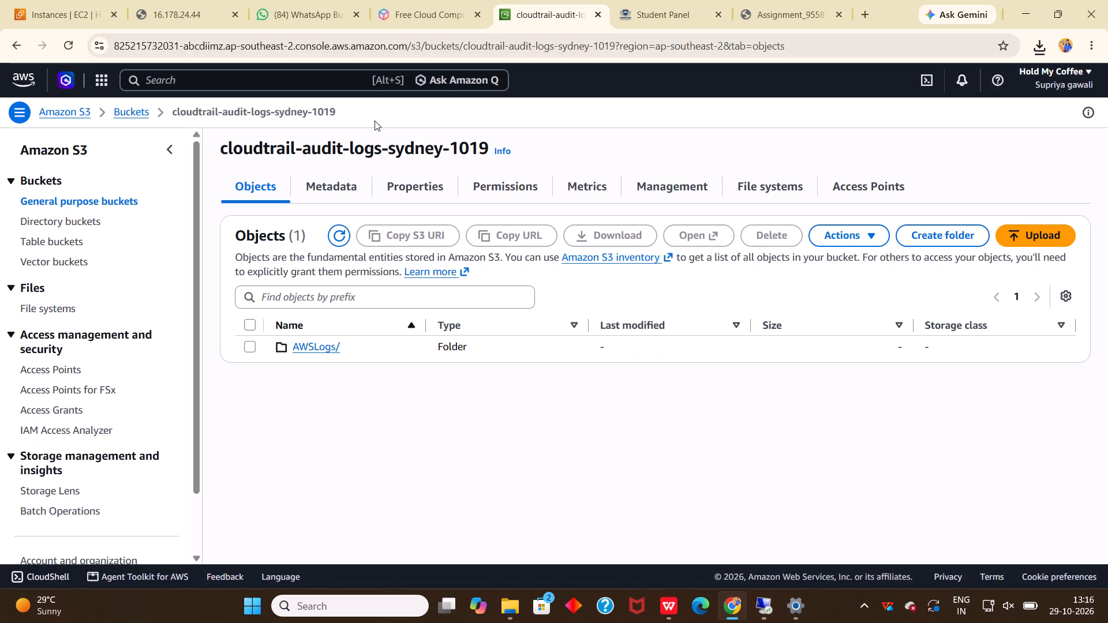
left_click(322, 350)
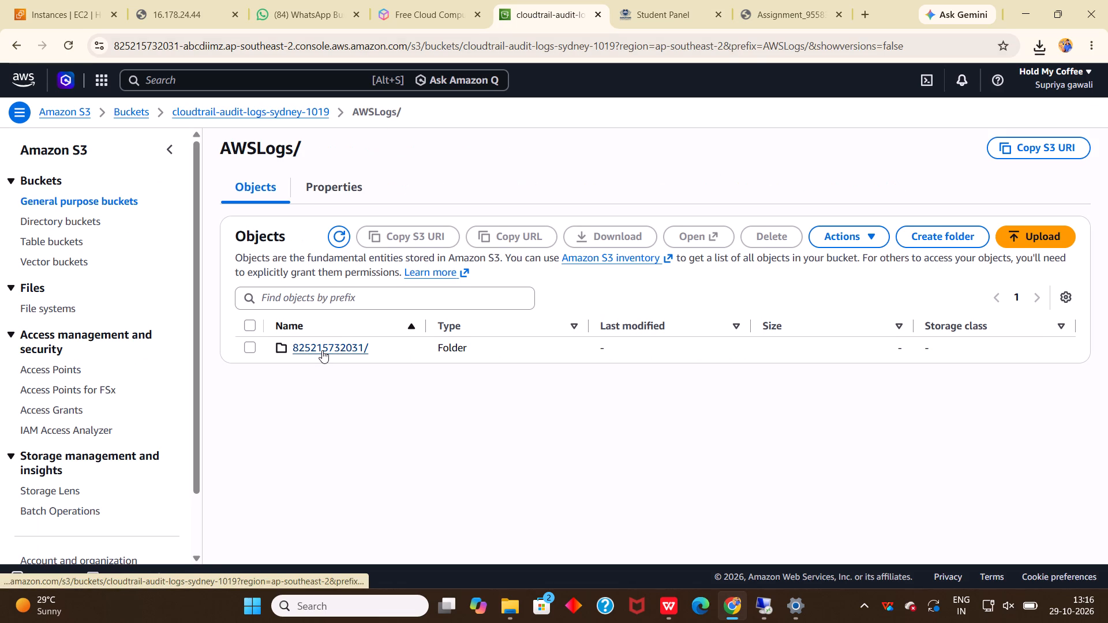
left_click(322, 350)
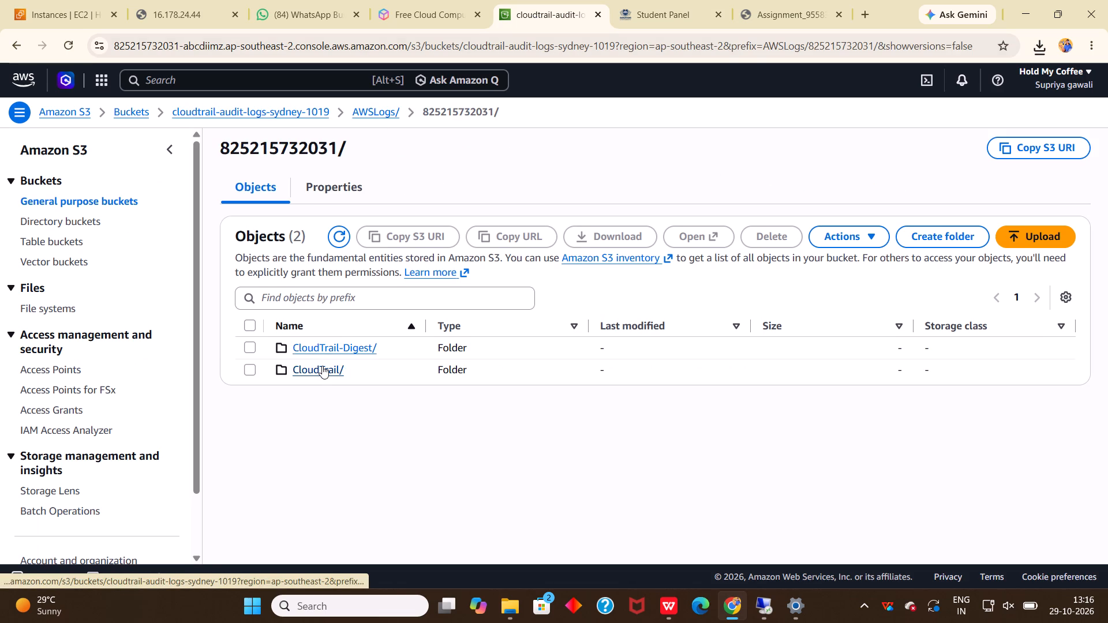
left_click(322, 366)
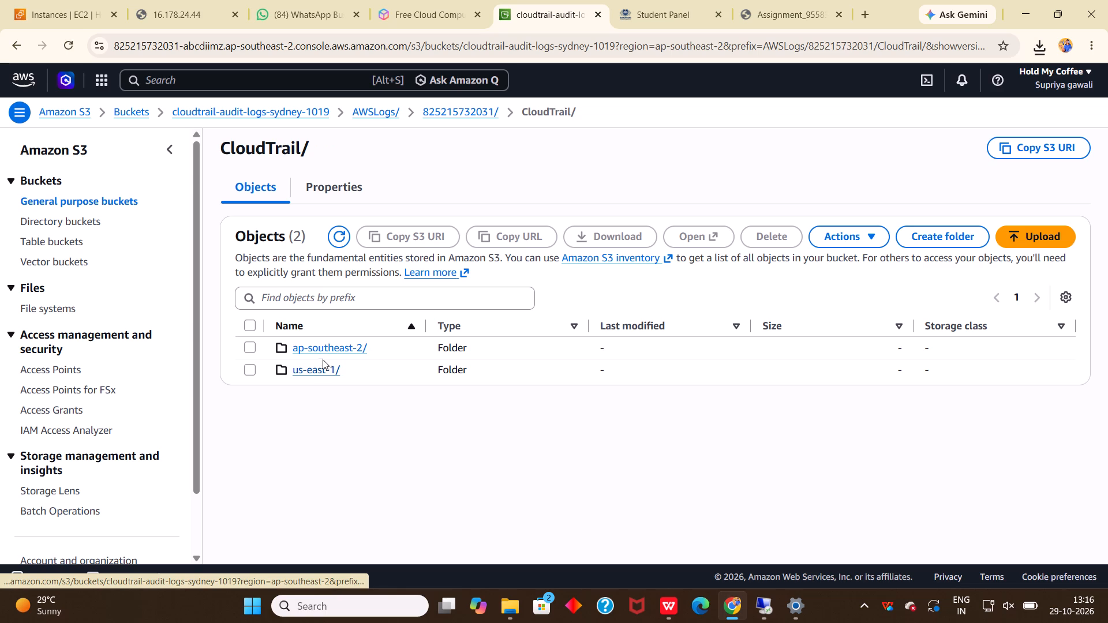
left_click(322, 349)
left_click(316, 349)
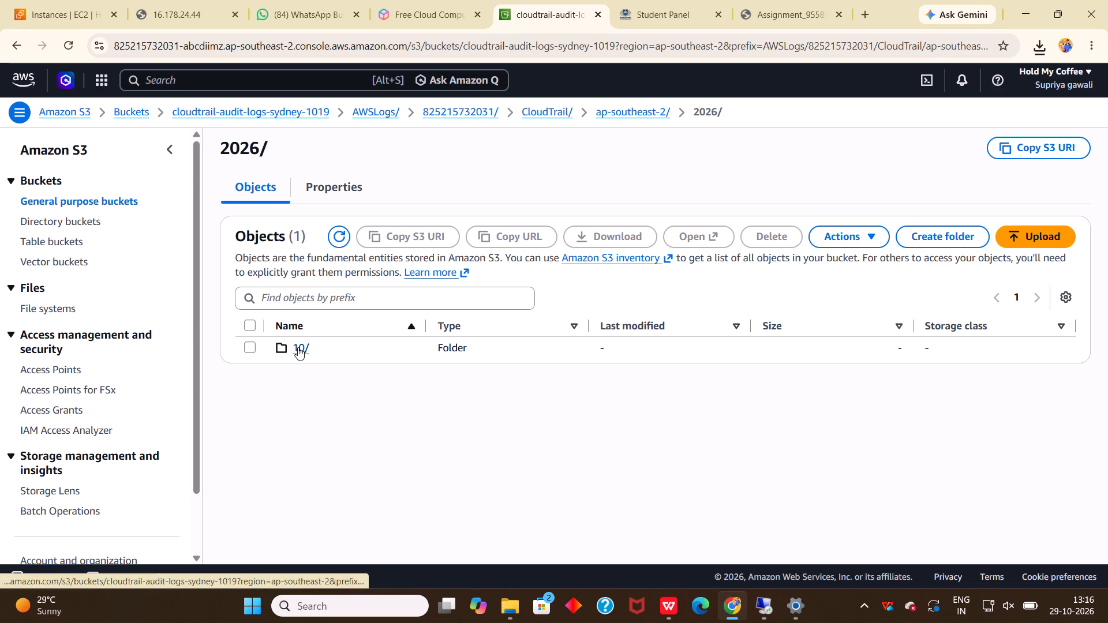
left_click(298, 347)
left_click(298, 347)
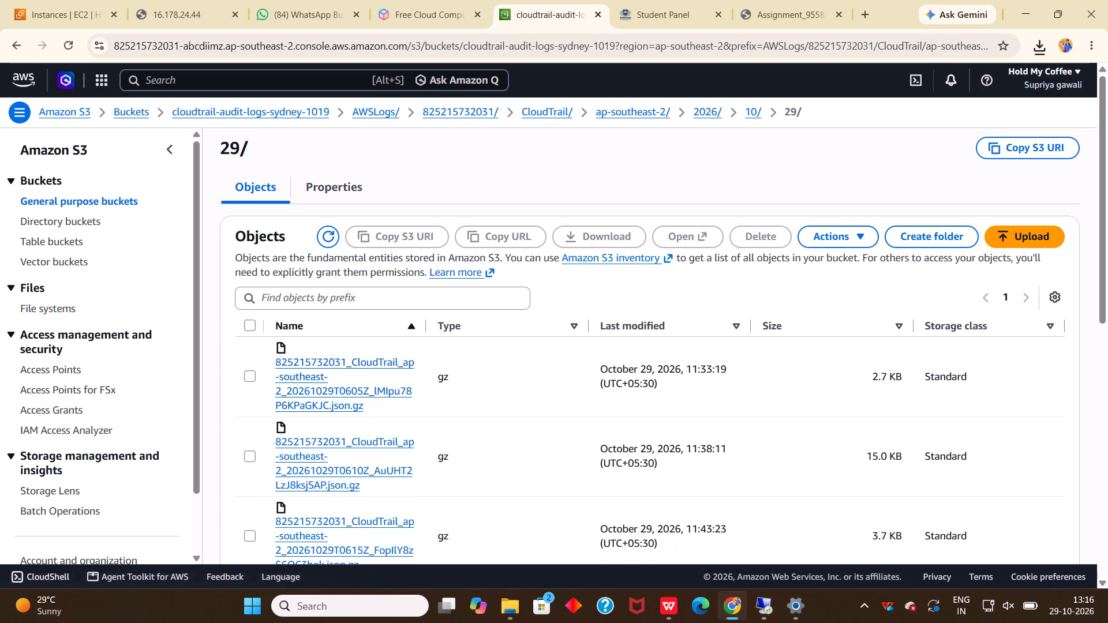